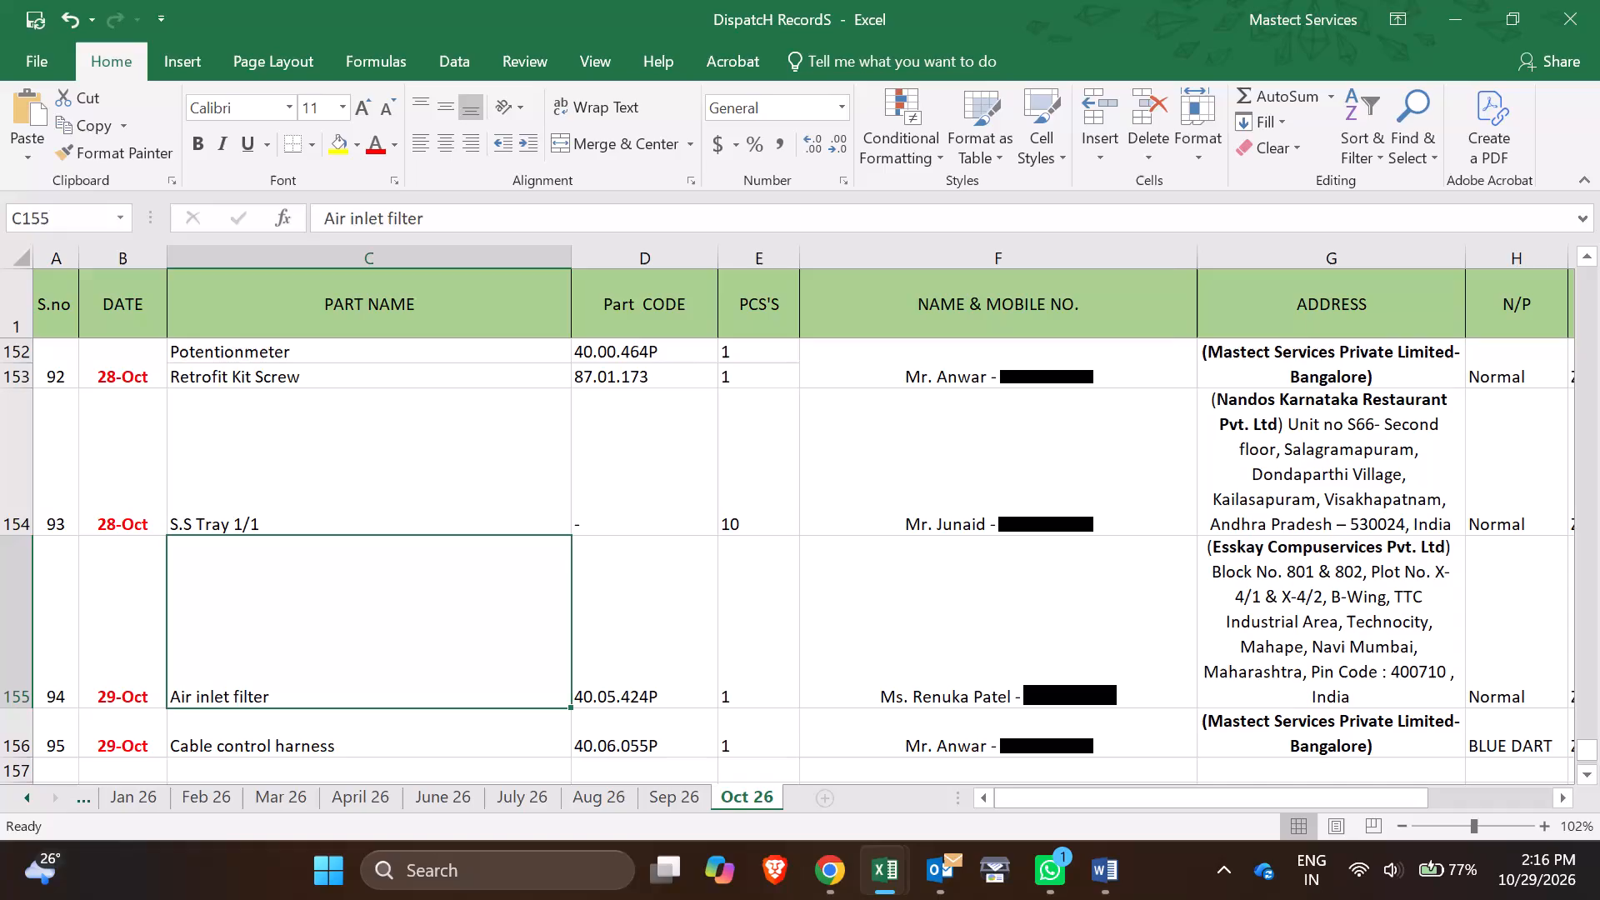
Dismiss the WhatsApp notification and show the hidden system tray icons.
click(1214, 874)
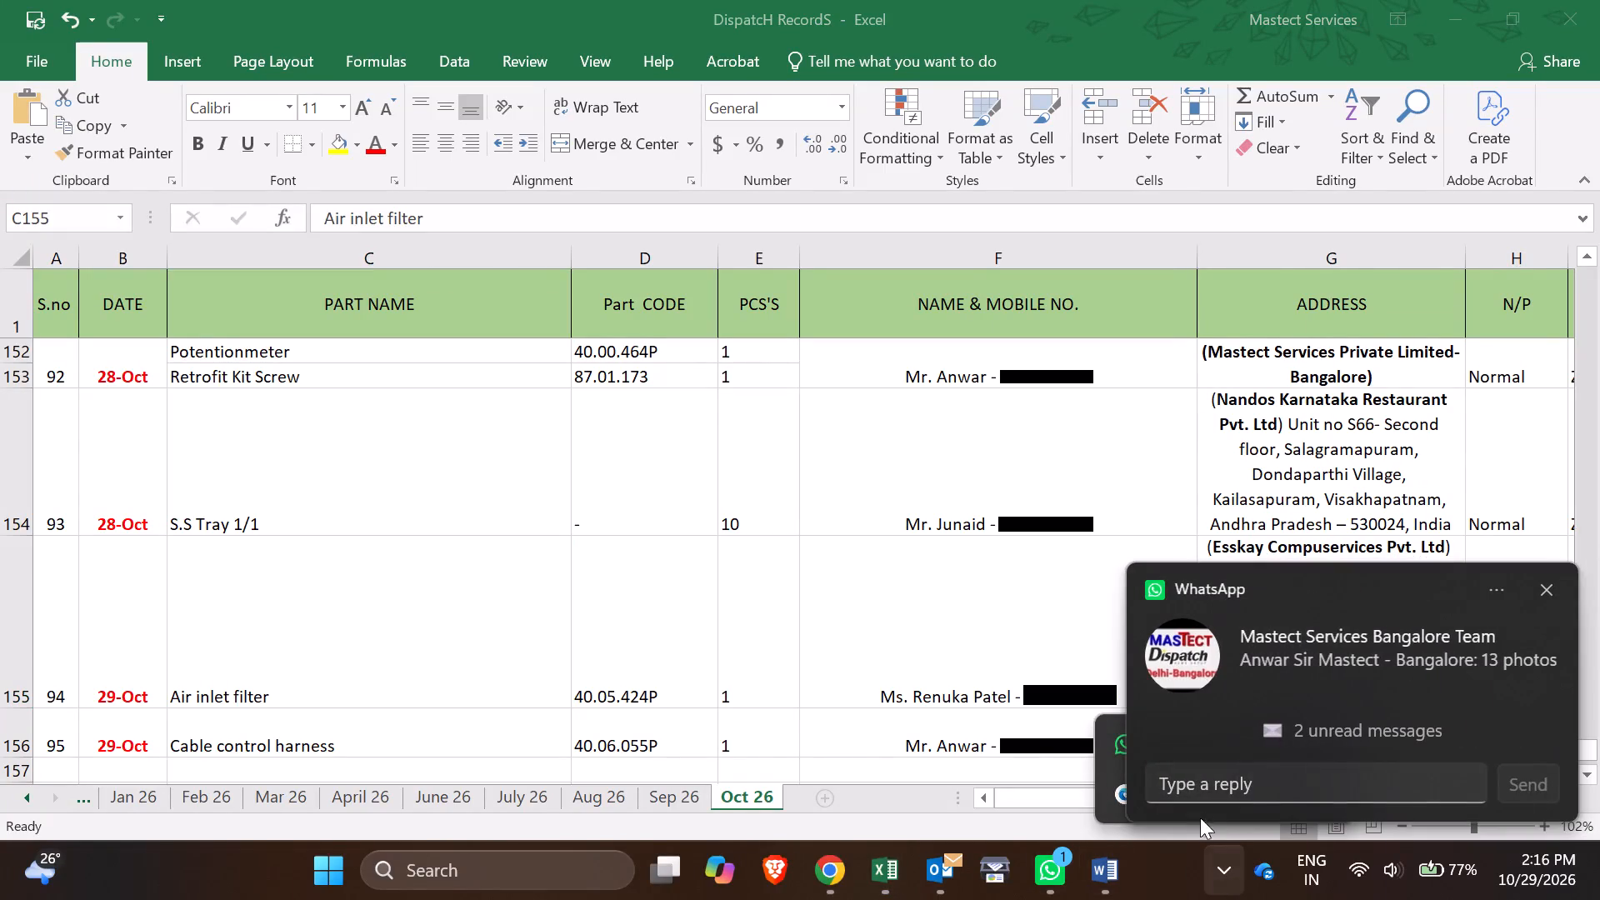
click(1532, 600)
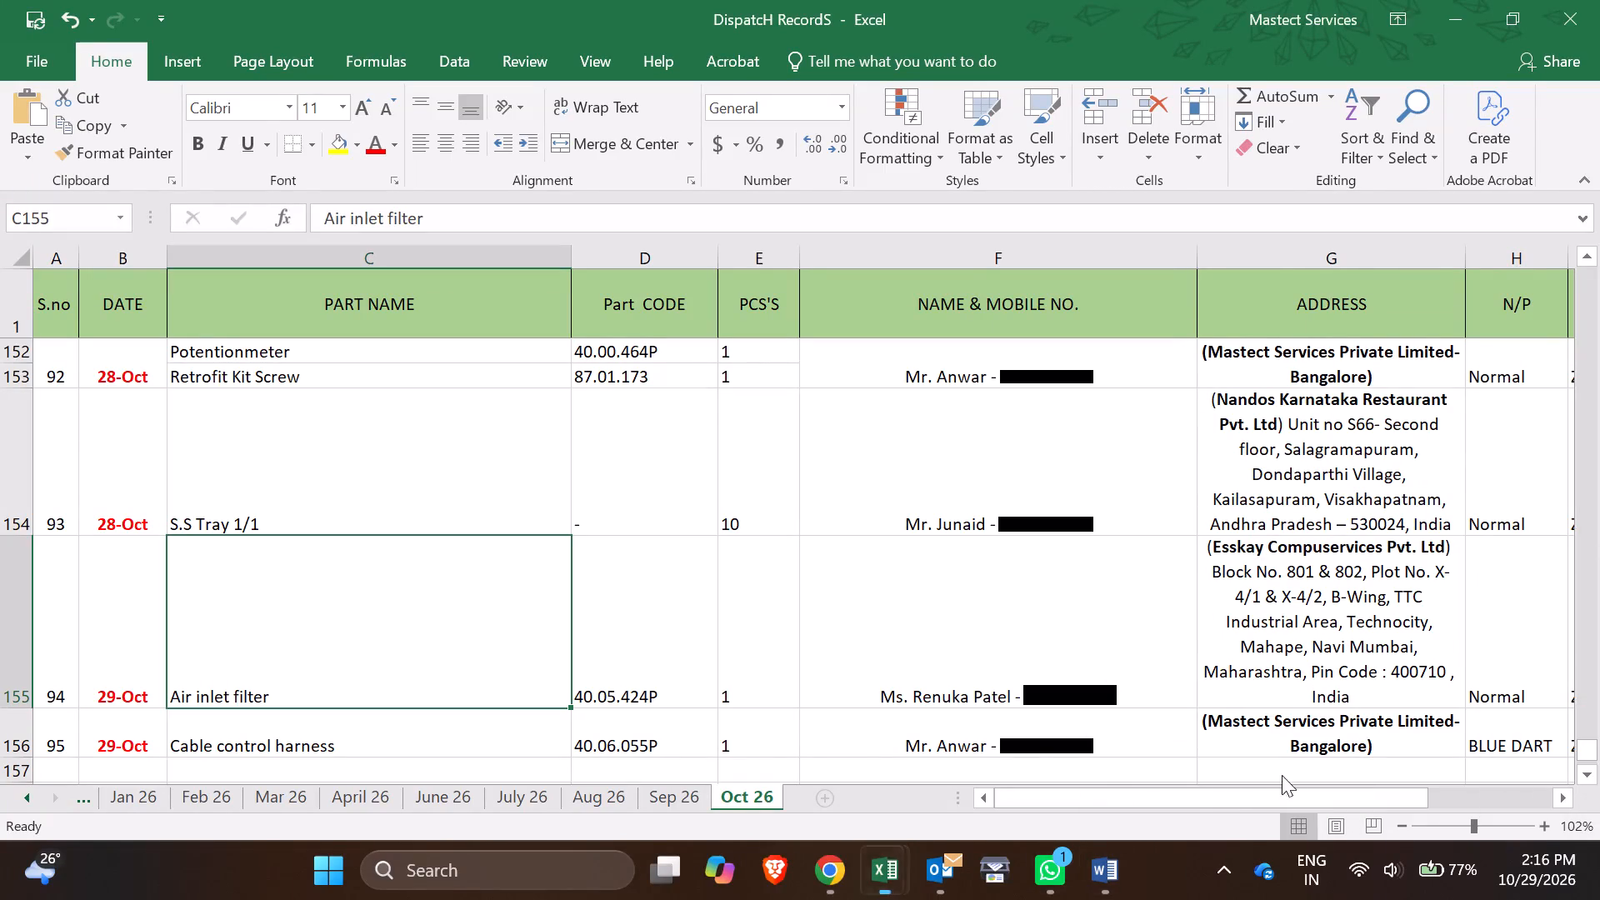
click(1225, 852)
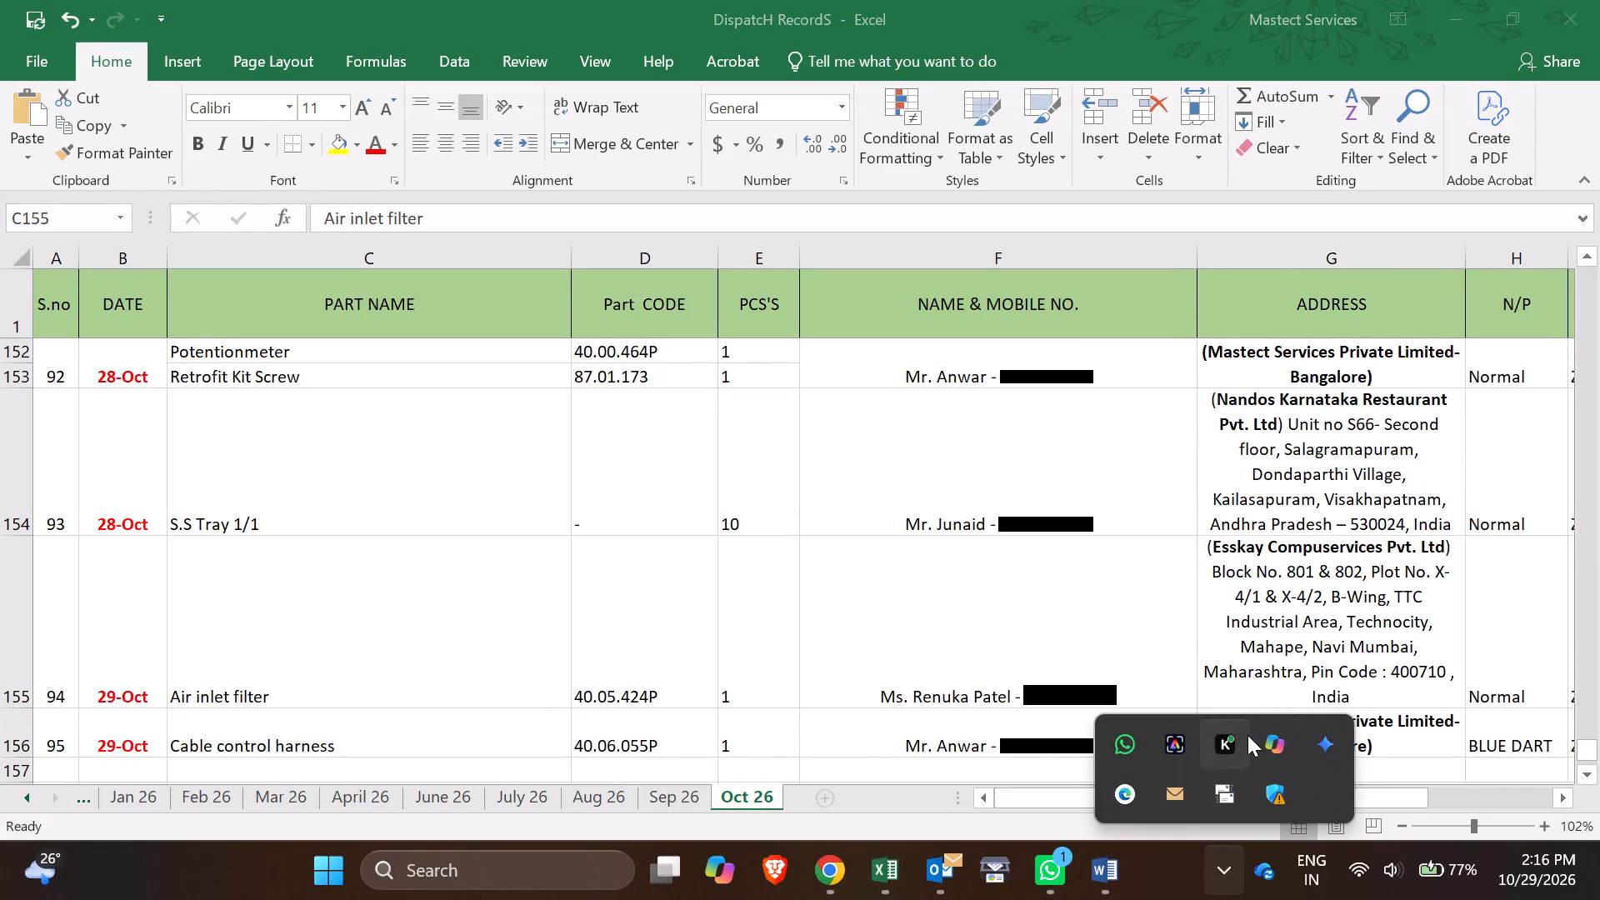
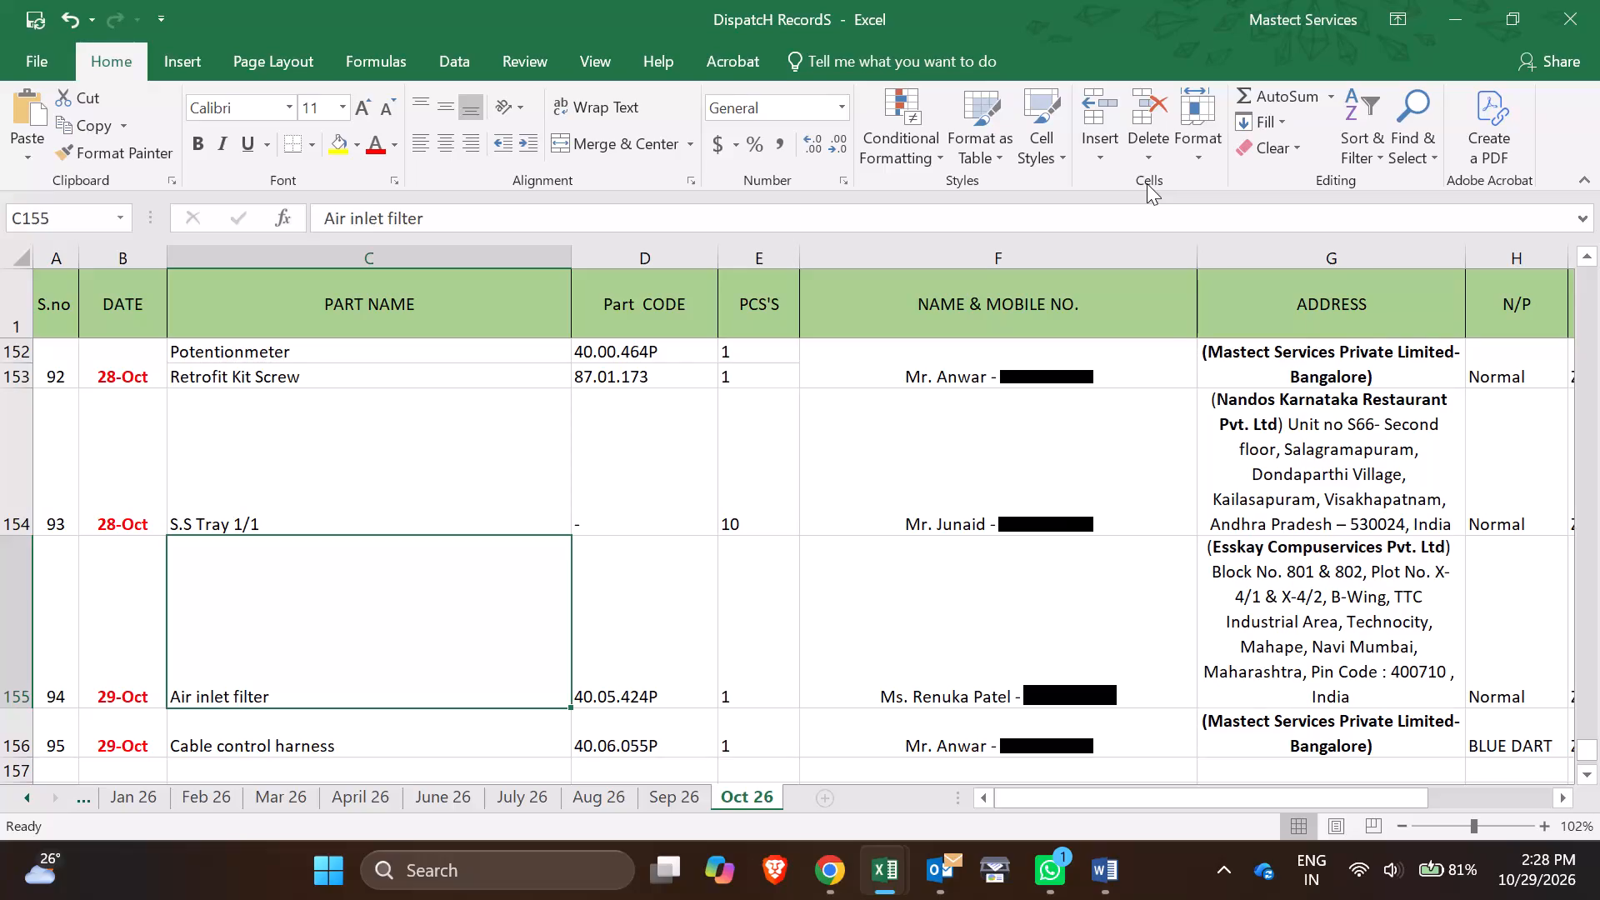
Switch from the dispatch records to the DOCKET SLIP workbook.
key(alt+Tab)
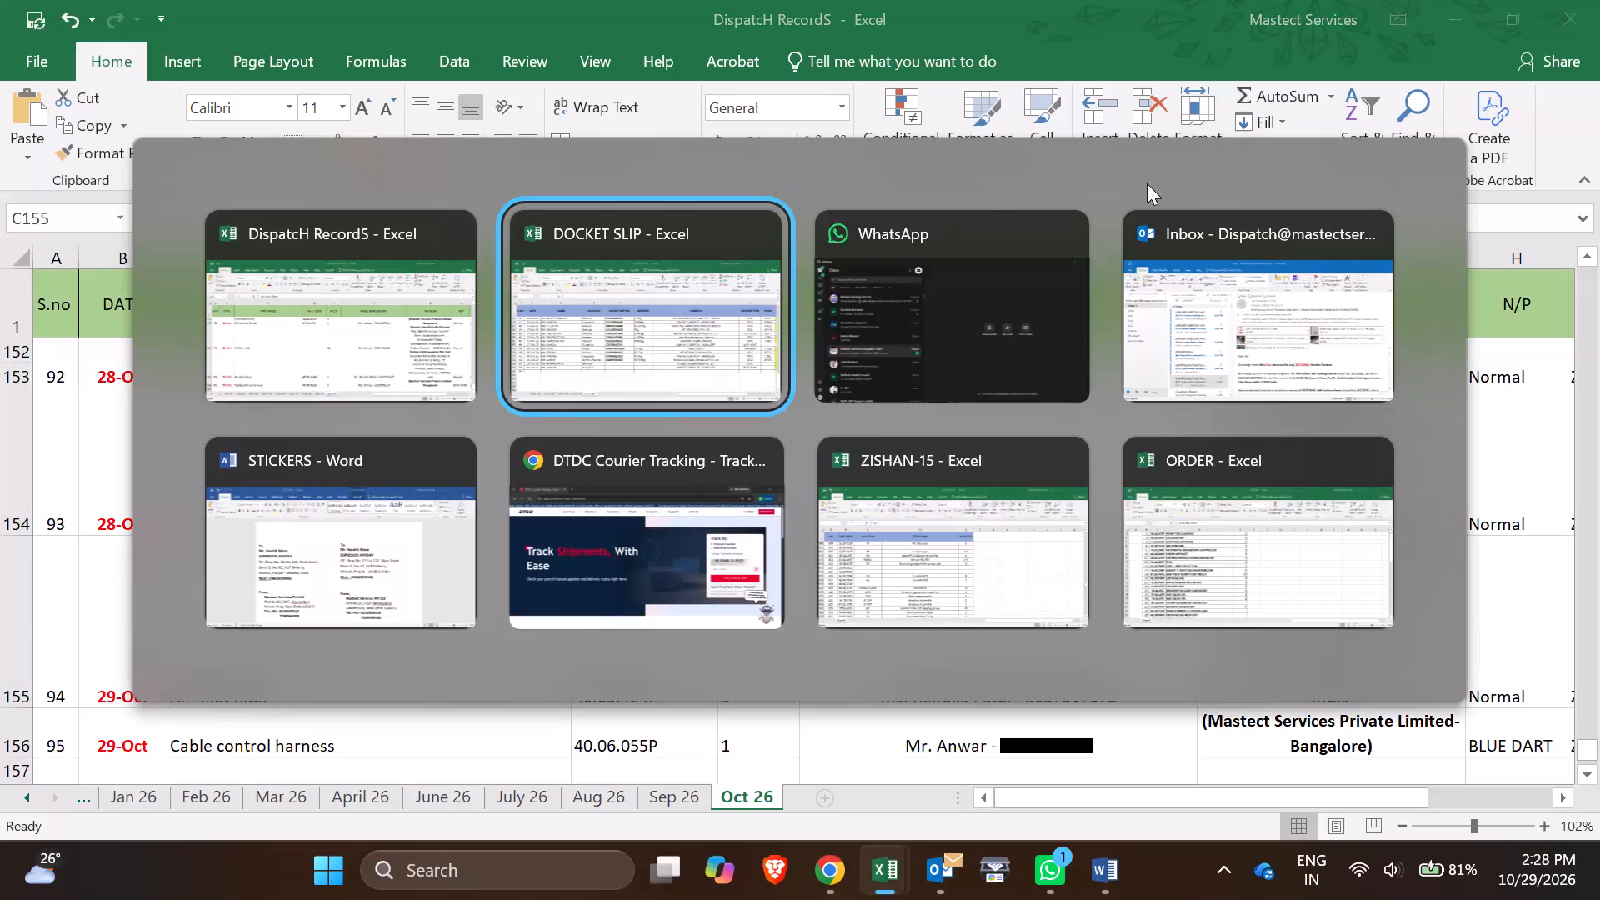
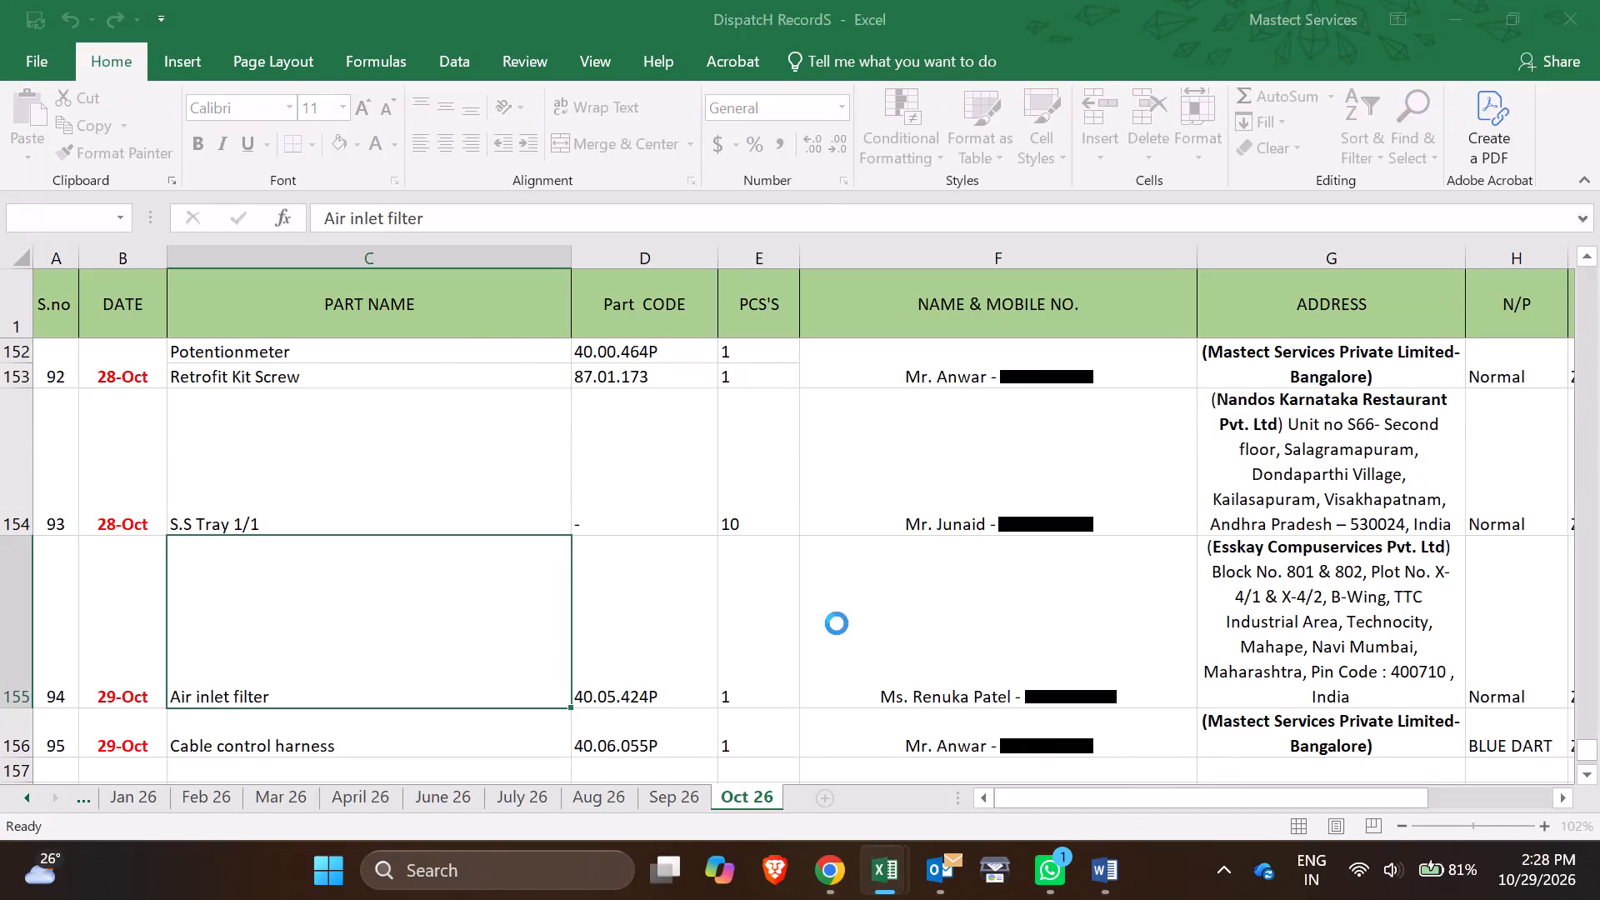
Enable editing for the PARTS LIST OCTOBER-2026 workbook that is open in Protected View.
click(387, 527)
scroll(387, 527, up, 5)
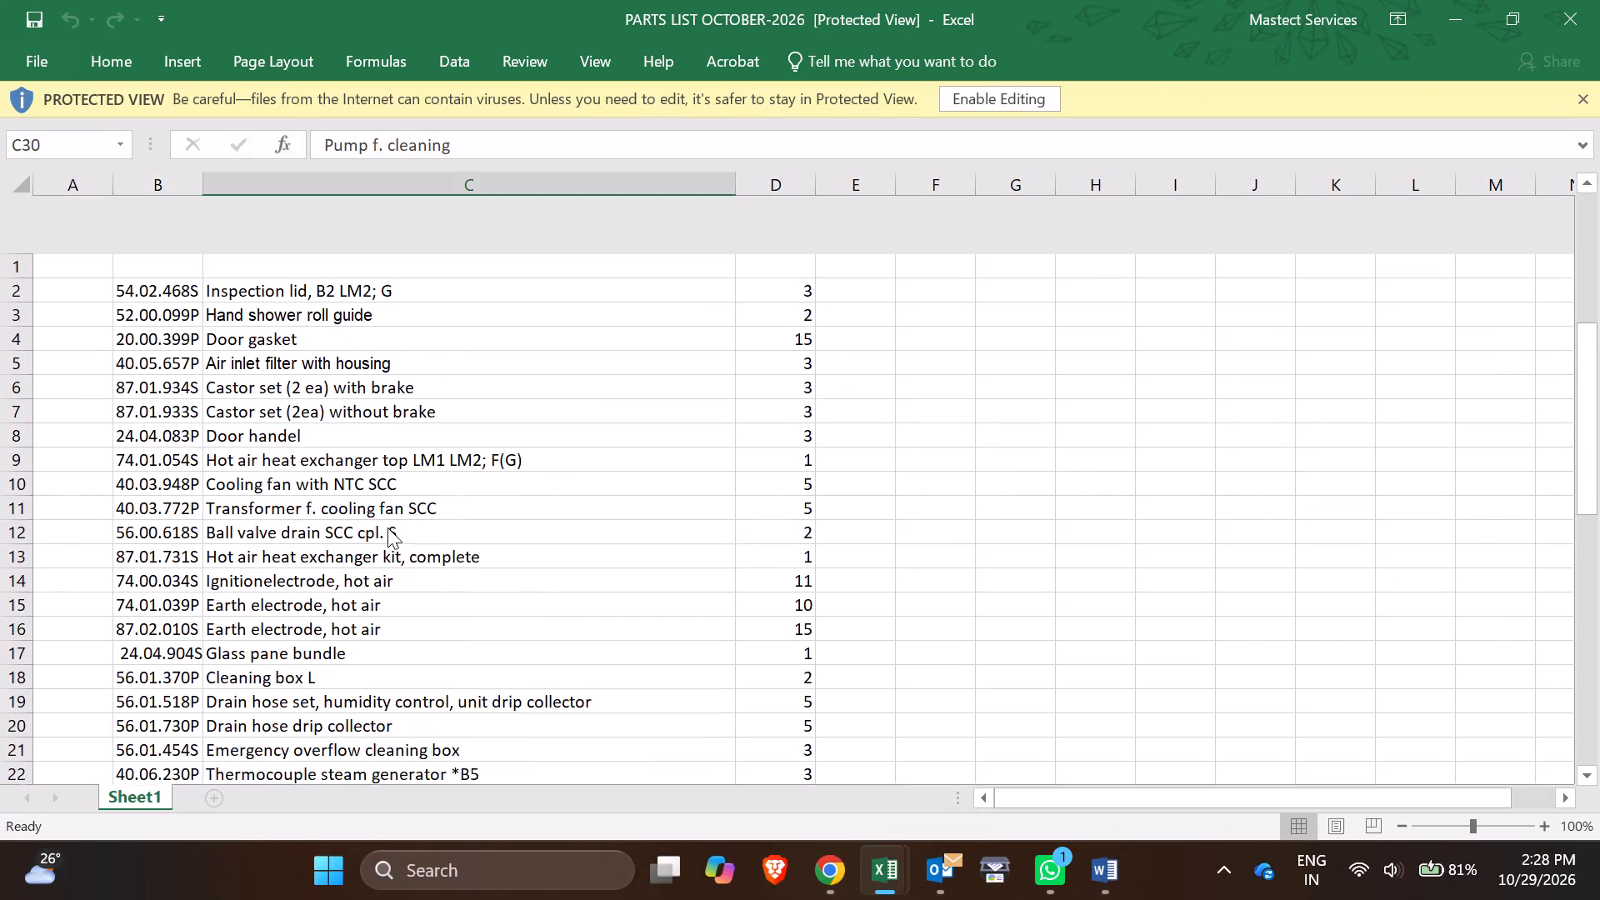
click(982, 108)
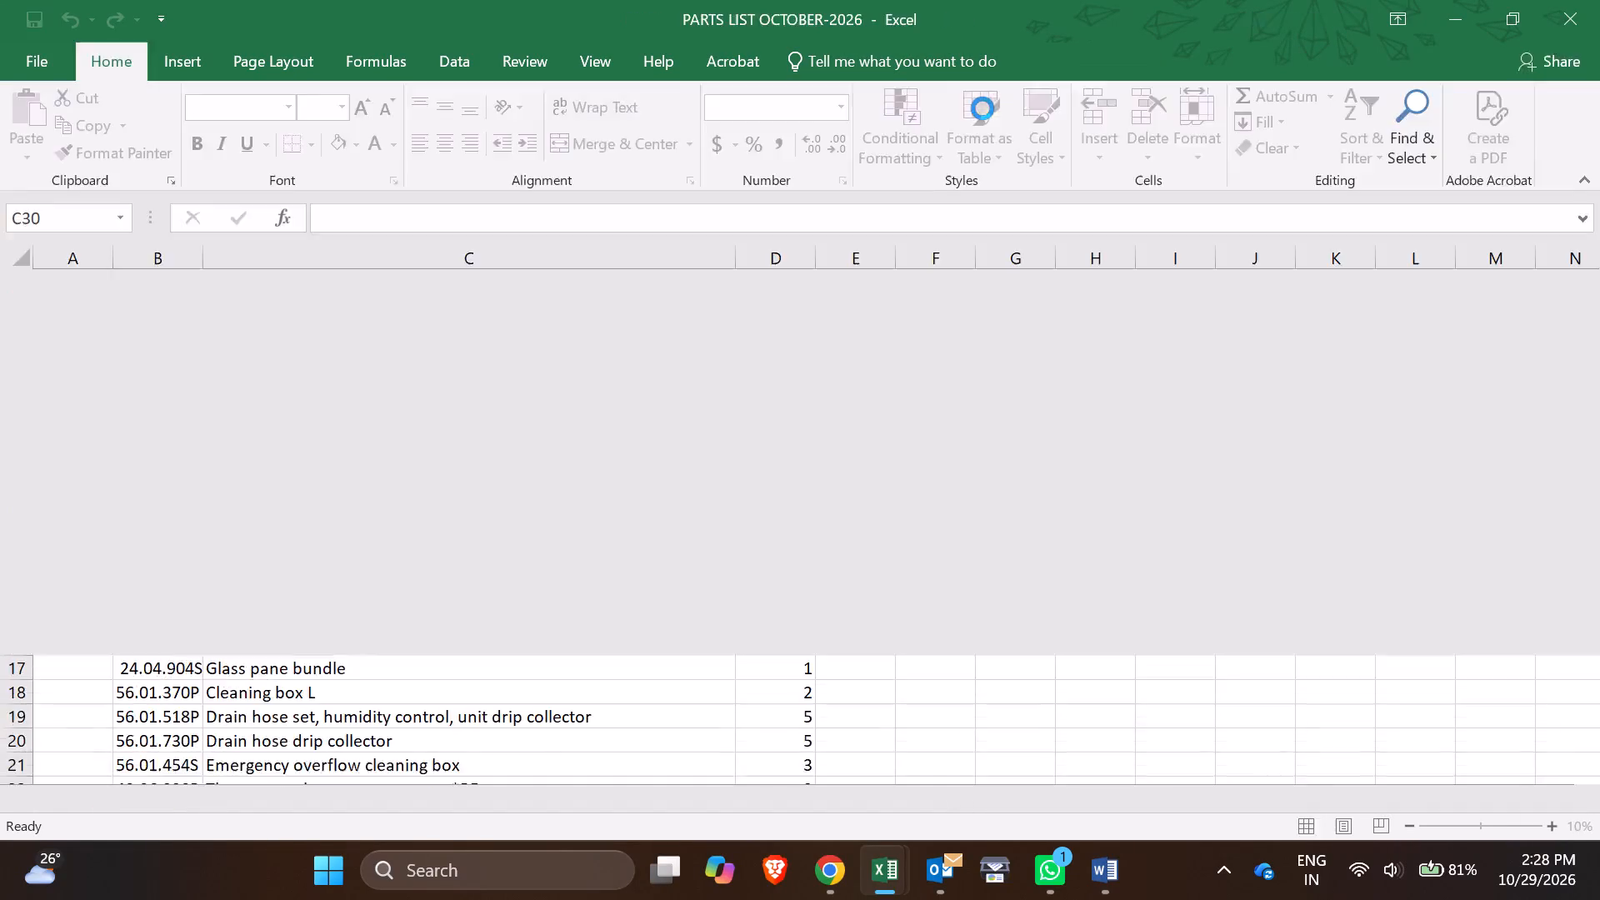
Review the part codes, names and quantities through the whole October 2026 parts list and return to its beginning.
click(438, 434)
scroll(438, 434, right, 2)
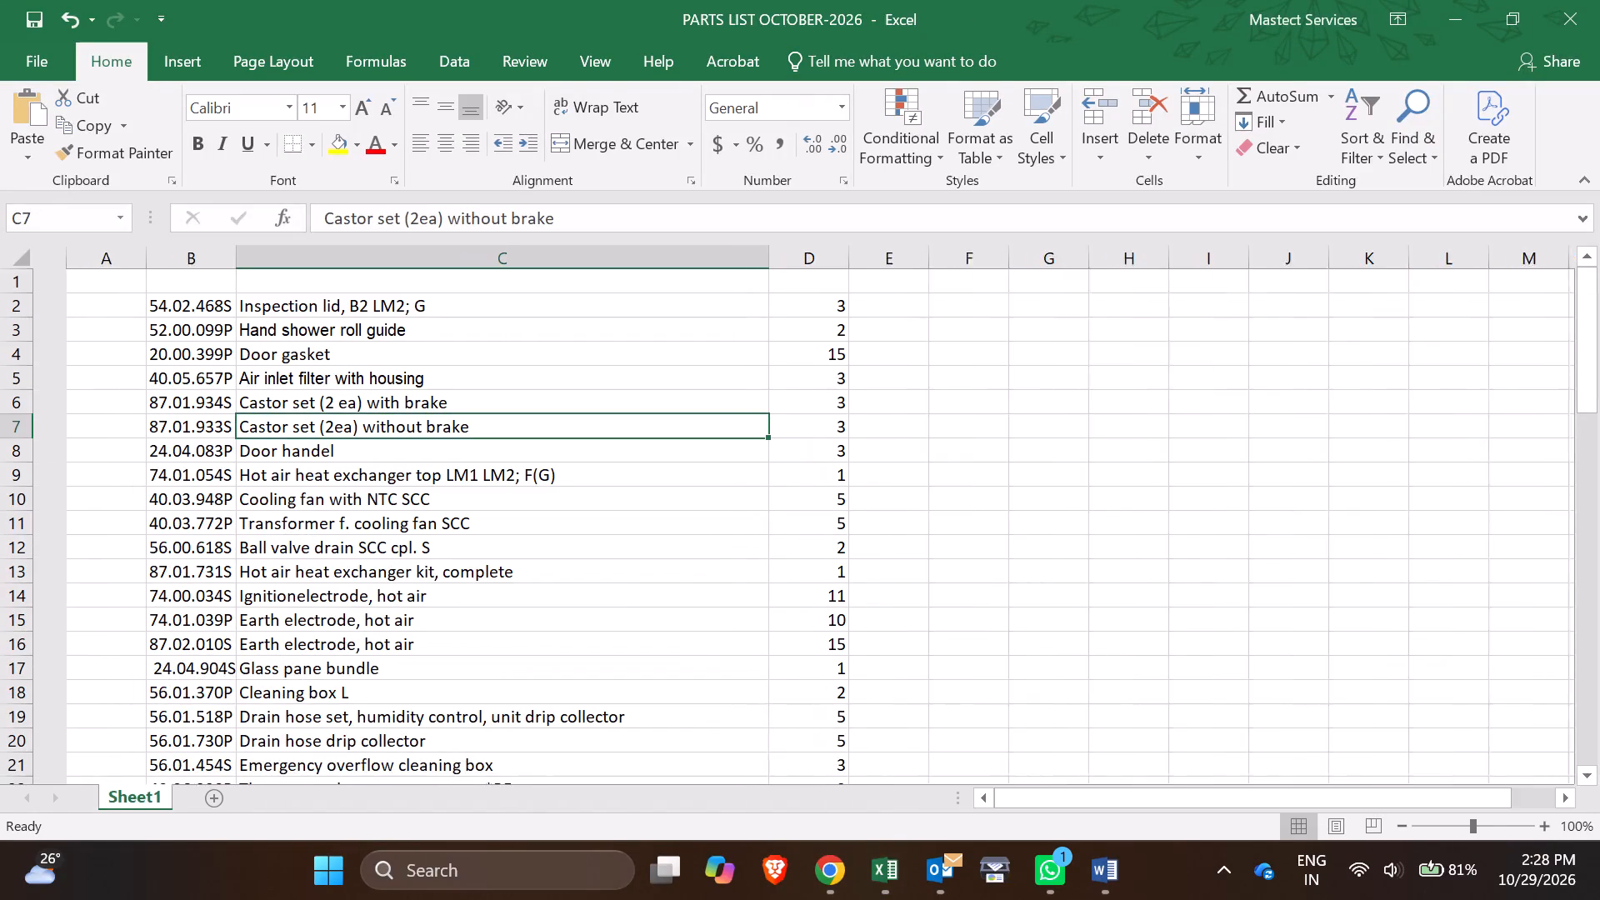
scroll(438, 434, down, 9)
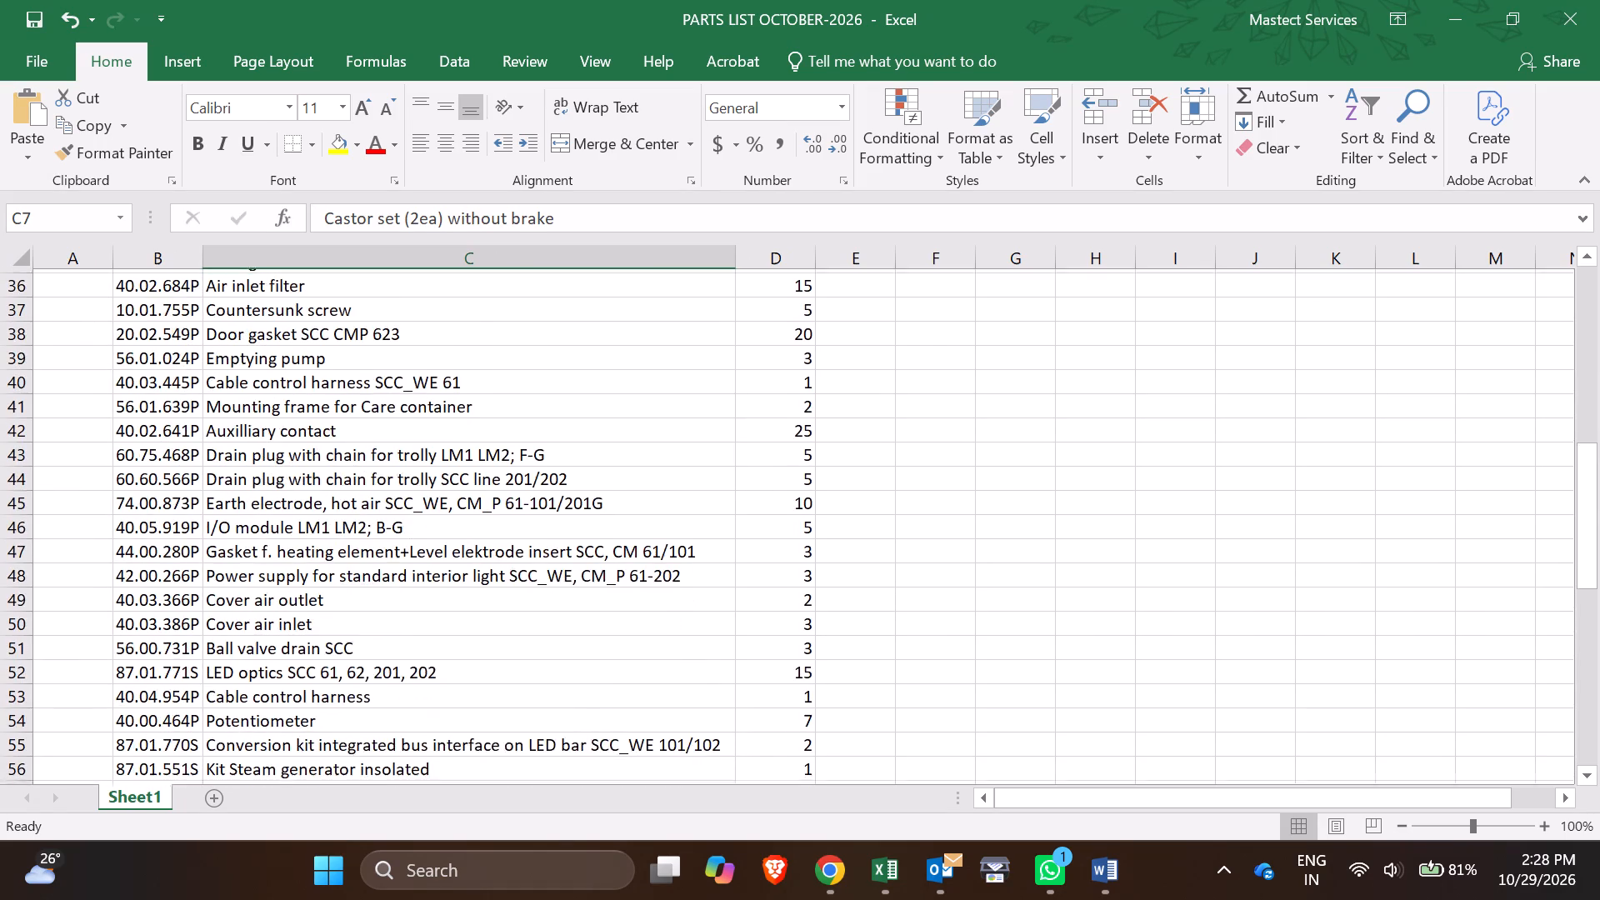
scroll(438, 434, down, 7)
scroll(438, 434, up, 7)
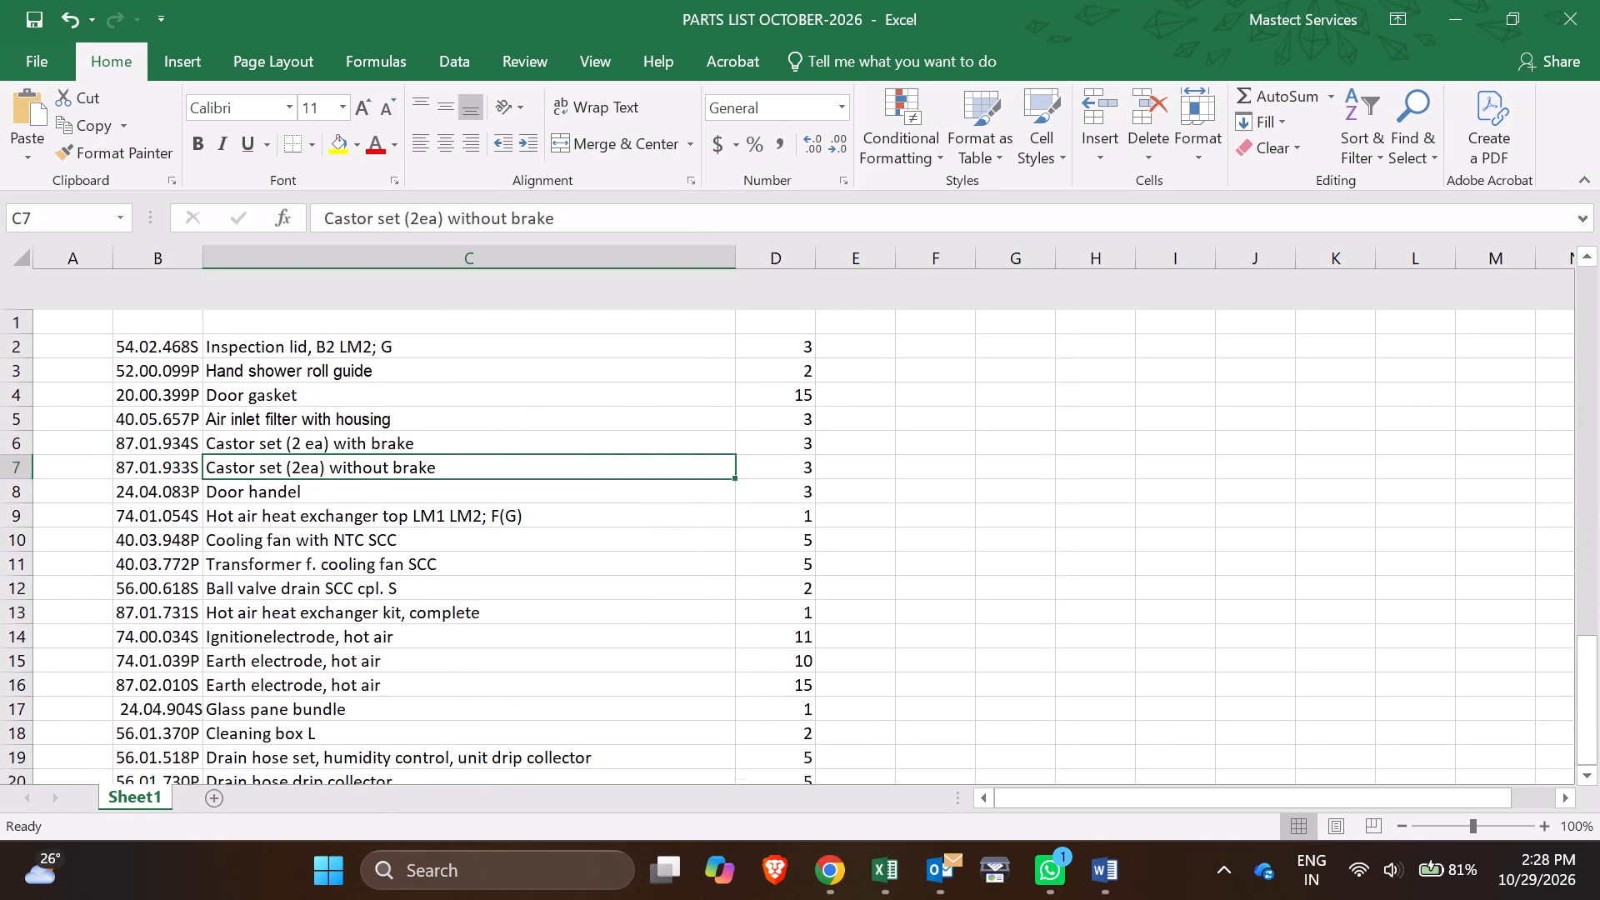
scroll(438, 434, down, 7)
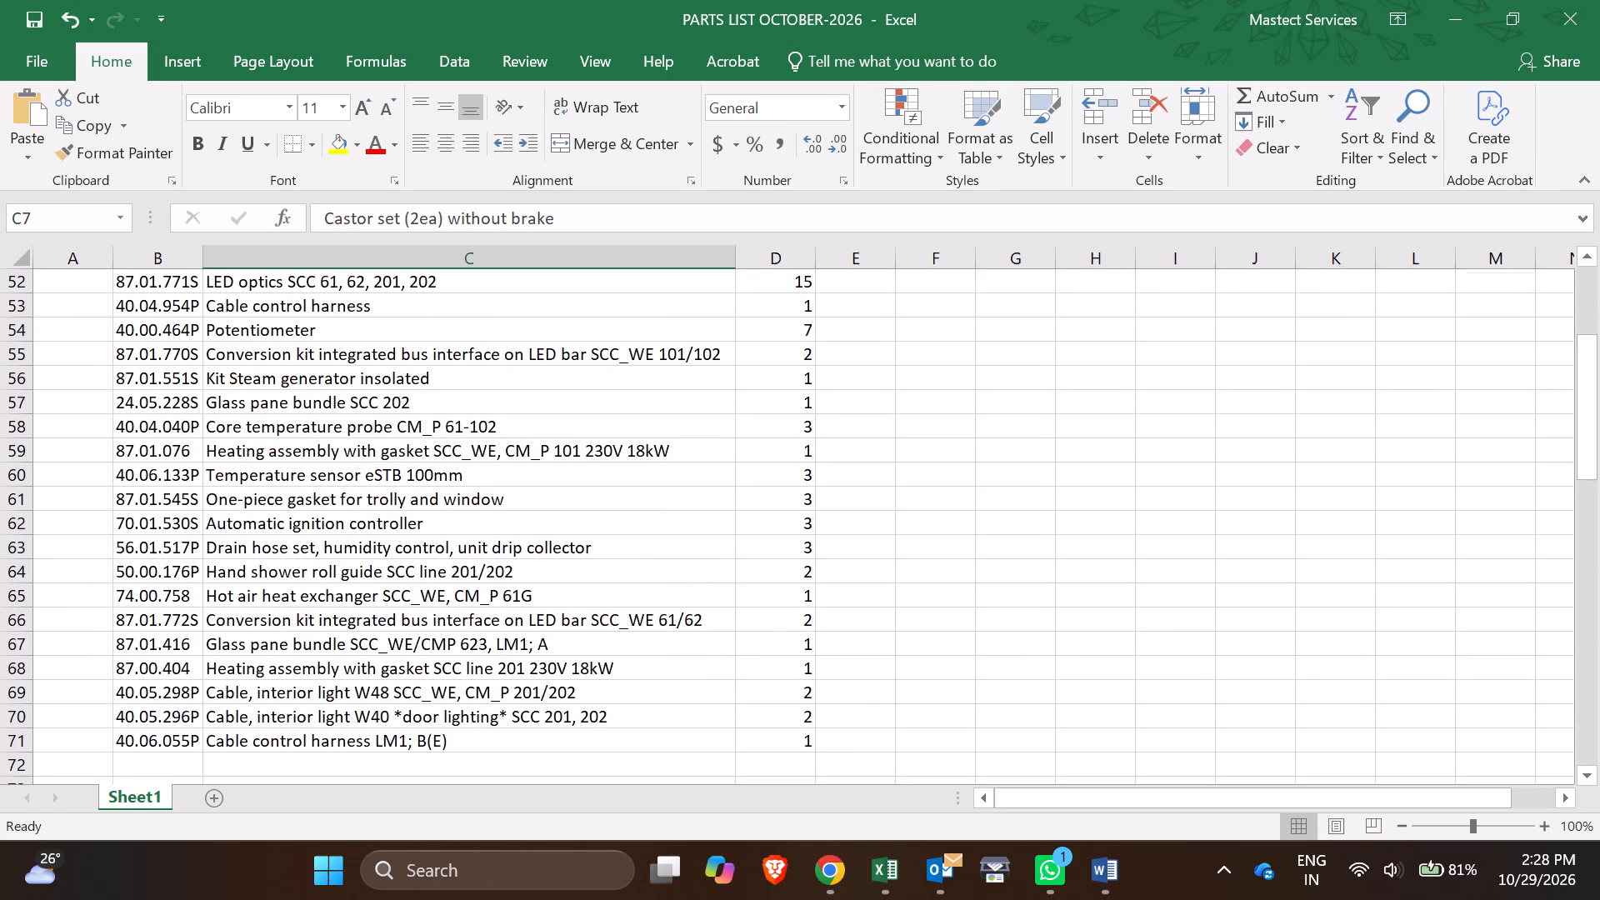
scroll(438, 434, right, 4)
scroll(438, 434, up, 8)
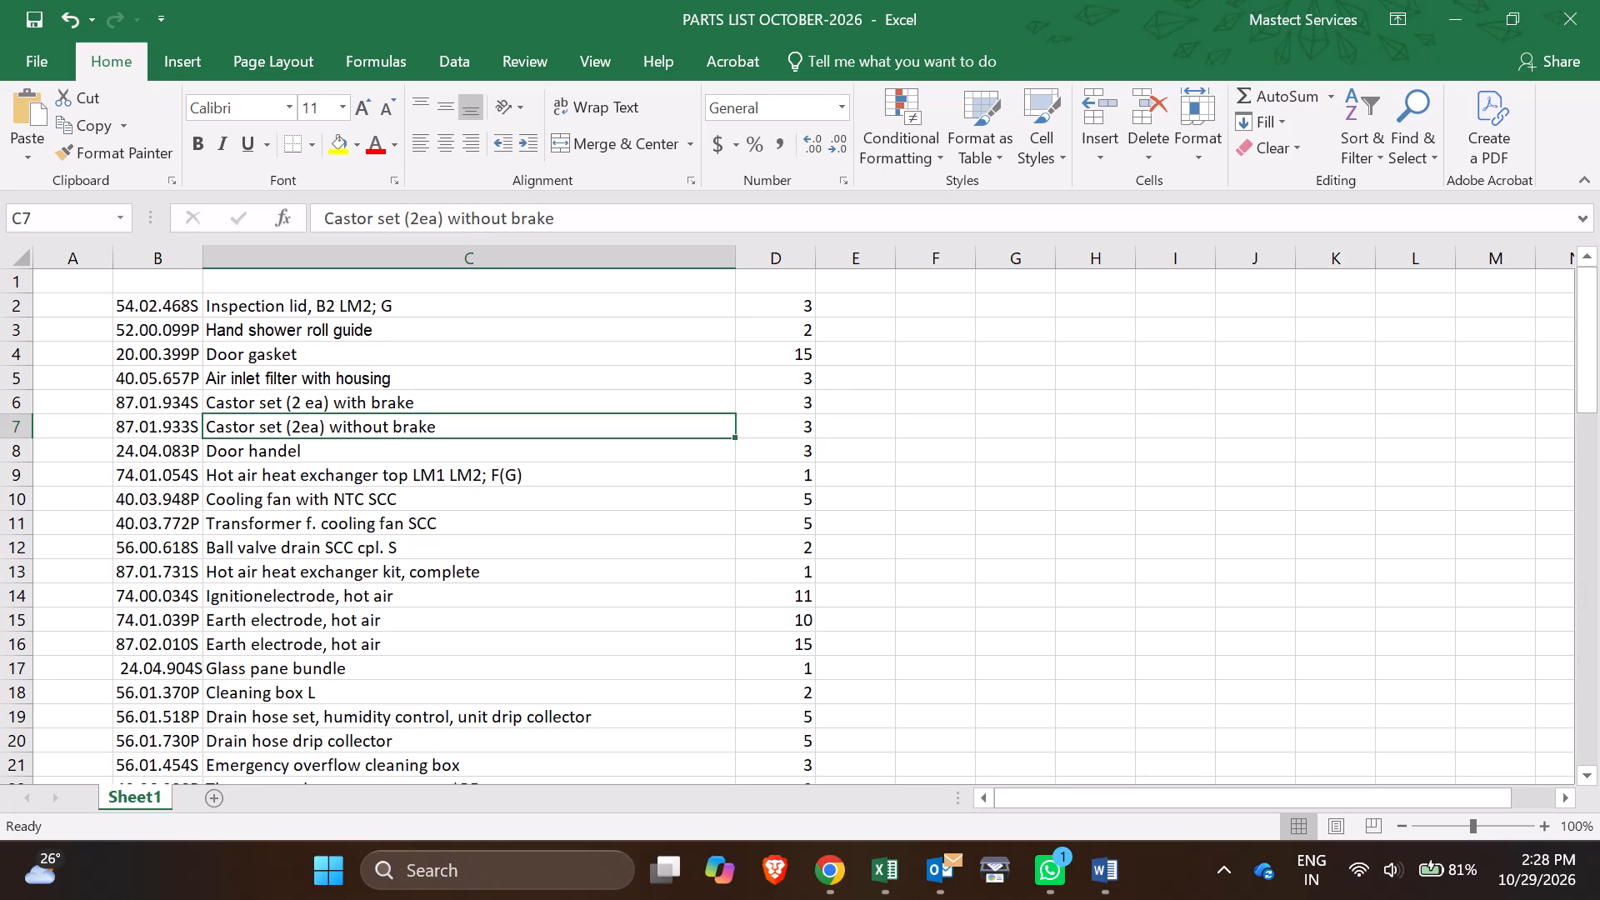
Save the PARTS LIST OCTOBER-2026 workbook, leaving the Inspection lid's quantity cell D2 selected.
click(315, 311)
key(ctrl+s)
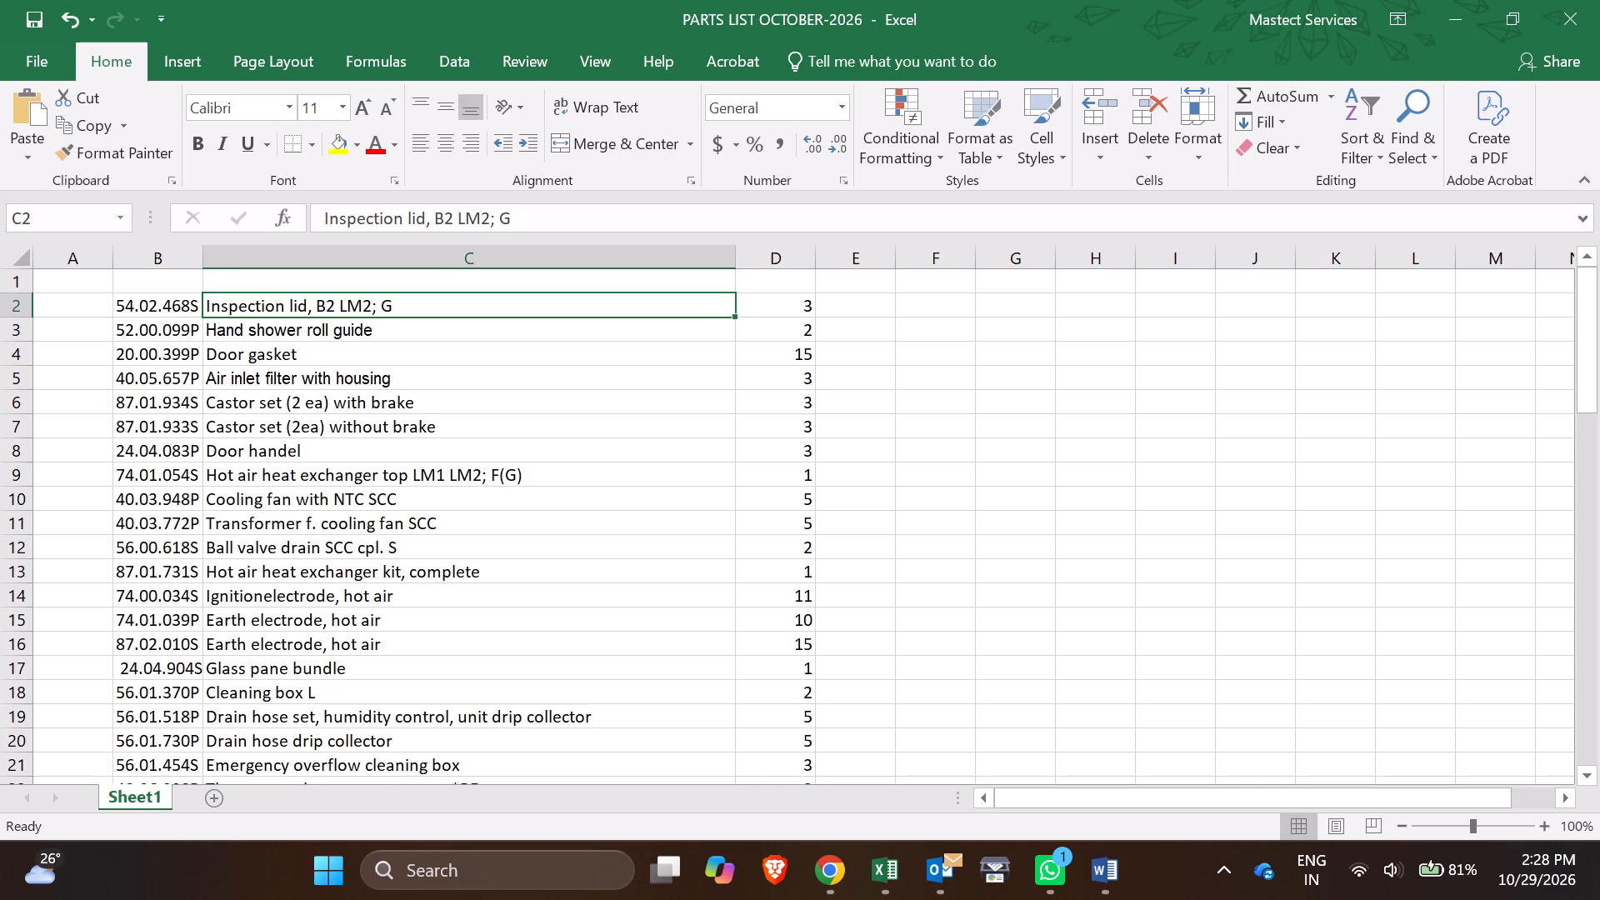
click(871, 312)
key(ctrl+s)
key(ctrl+s)
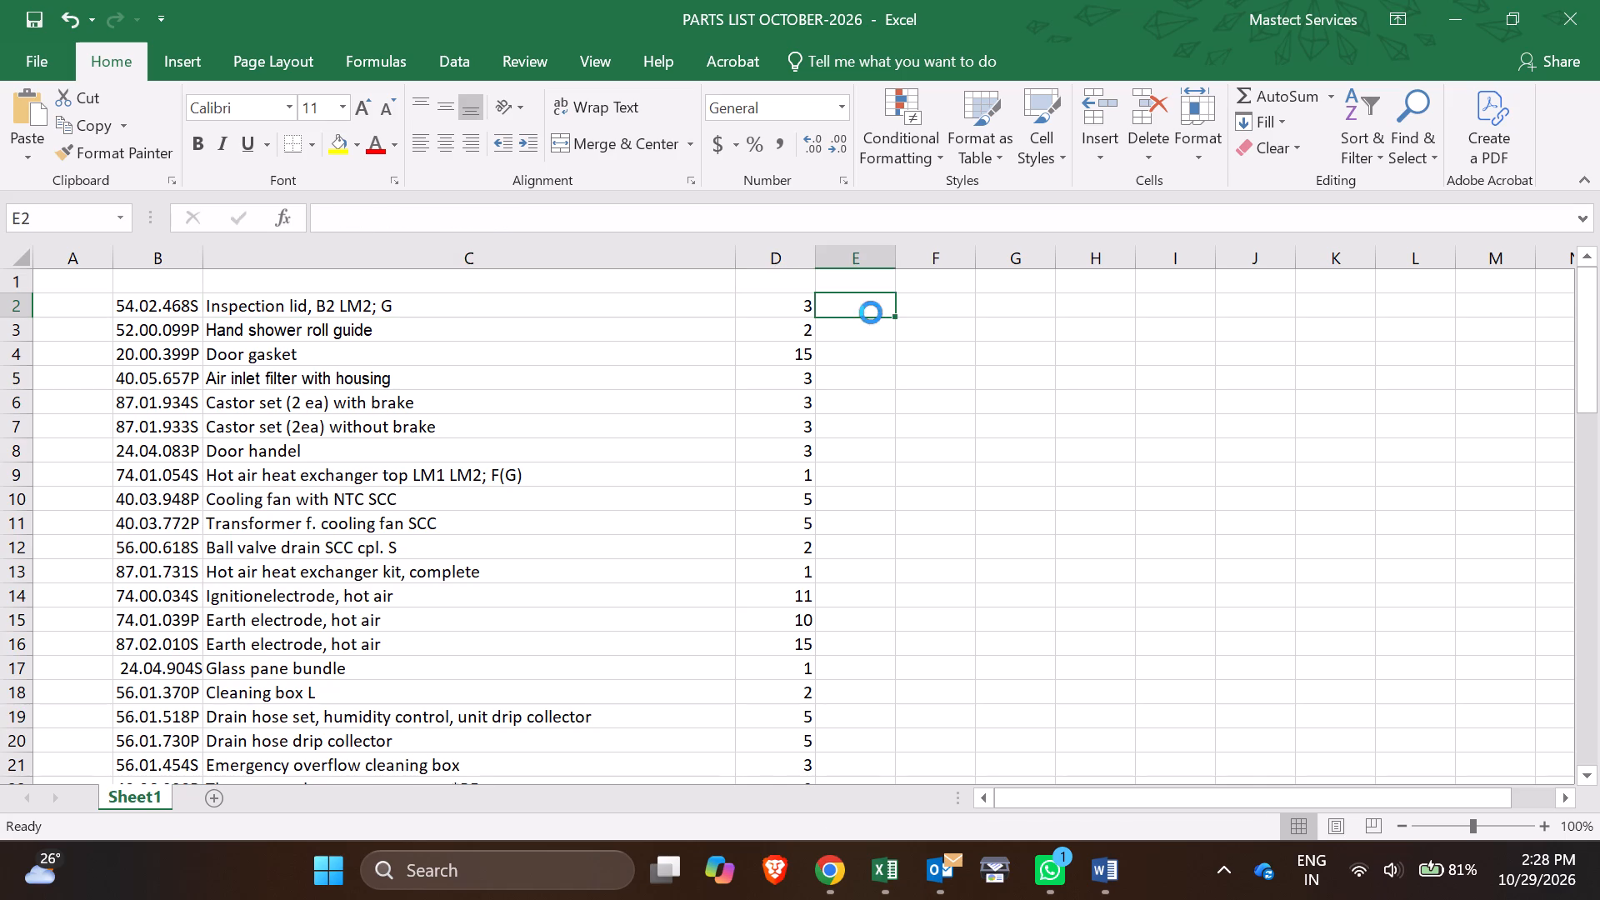
click(805, 310)
key(ctrl+s)
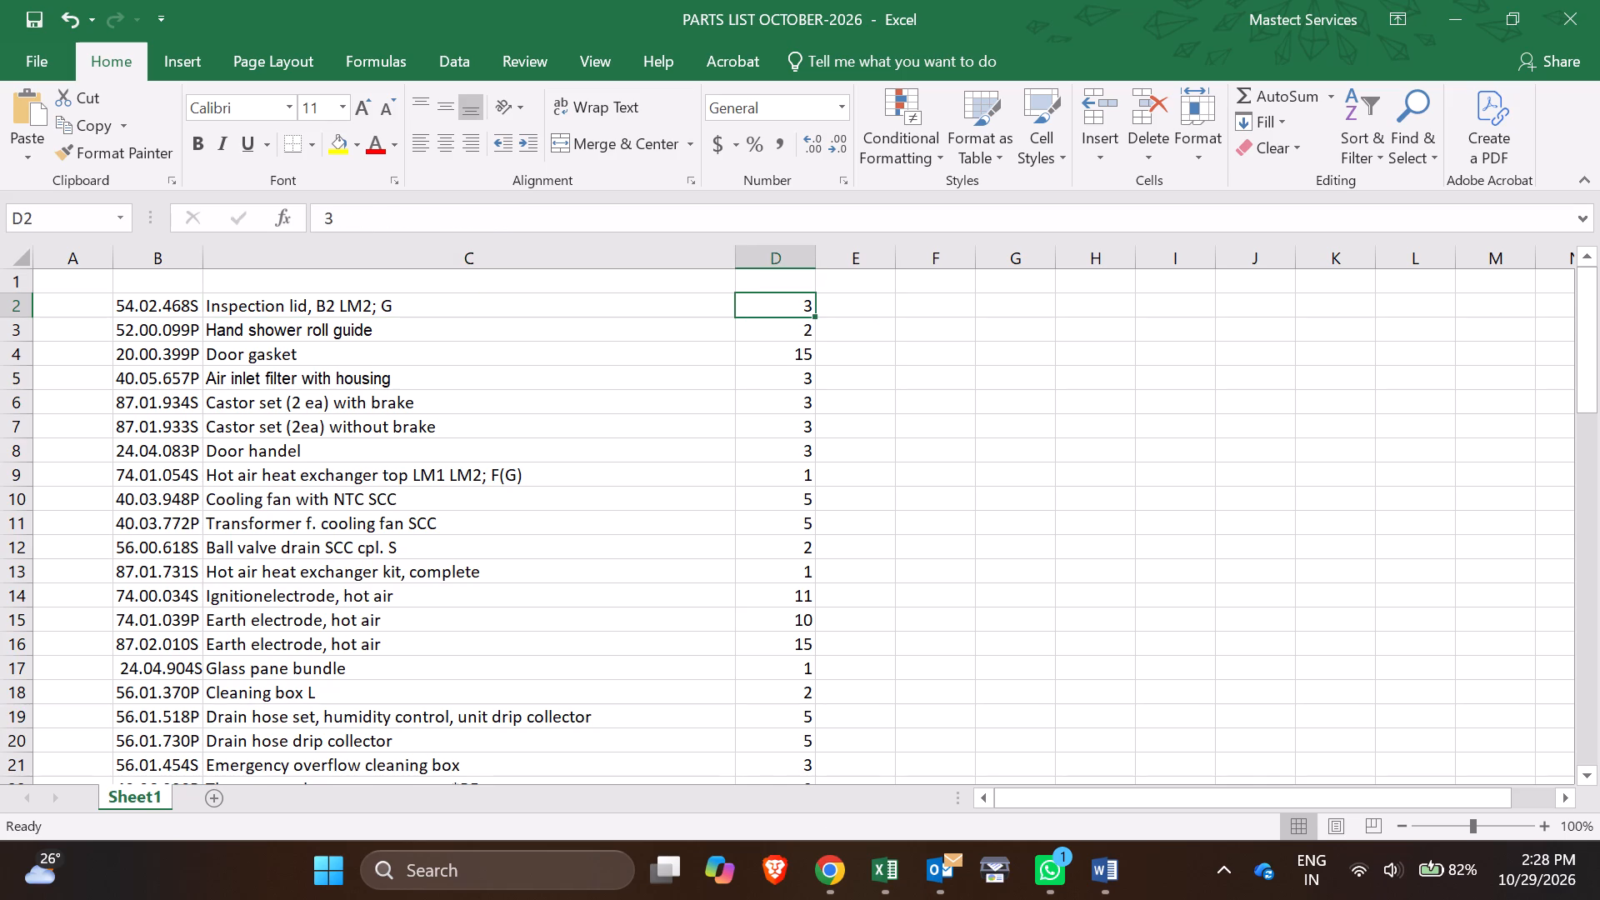
click(847, 302)
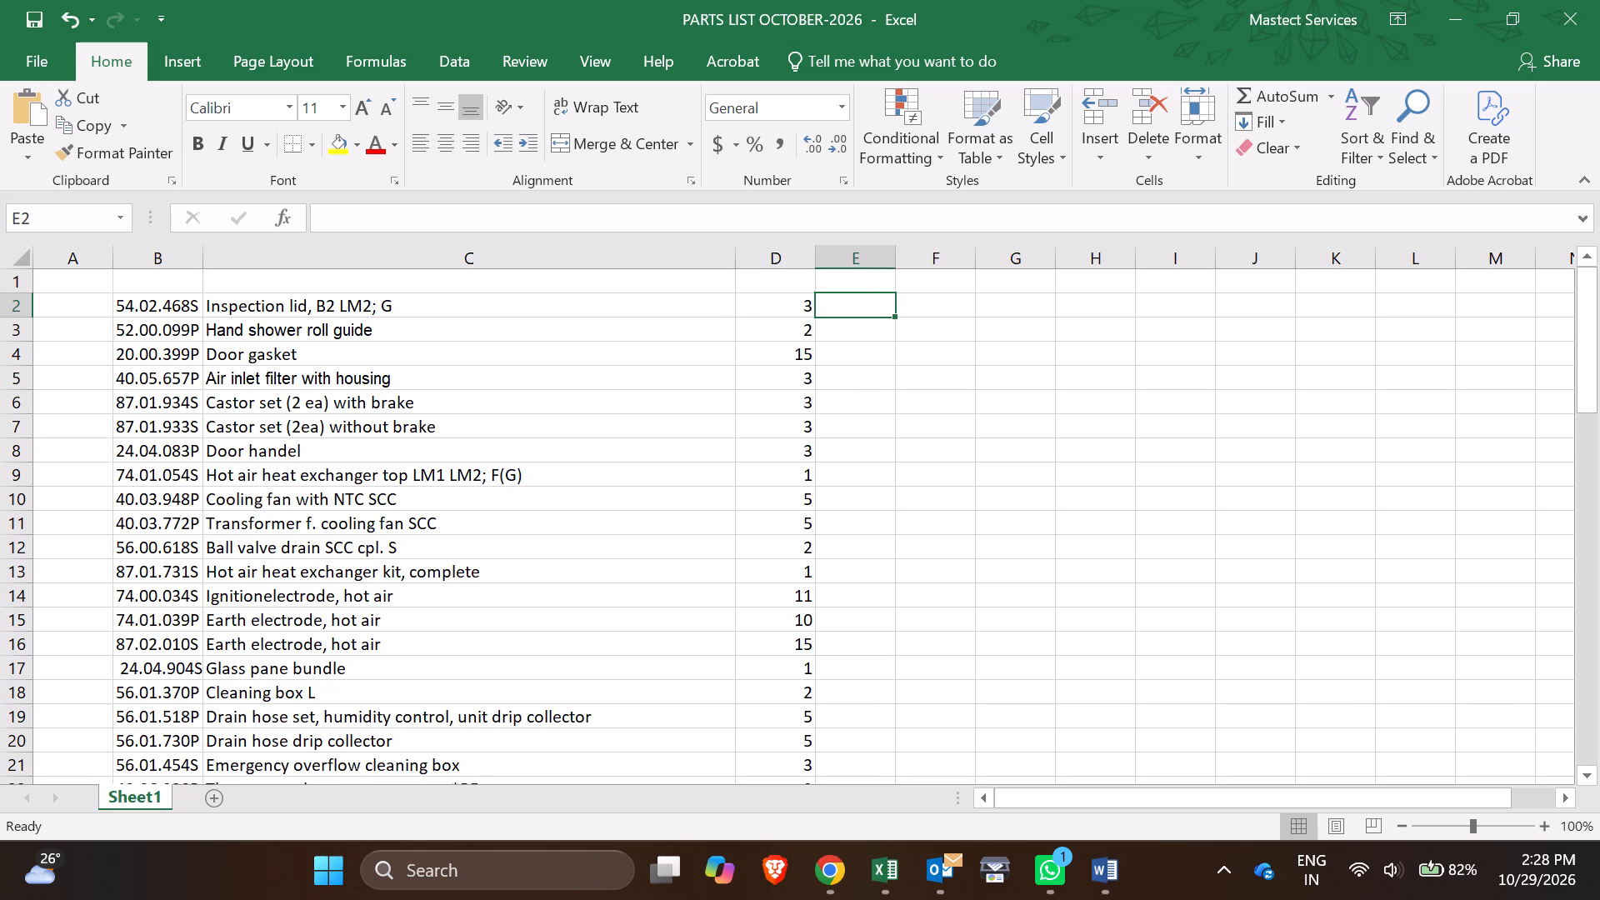
click(806, 310)
key(ctrl+s)
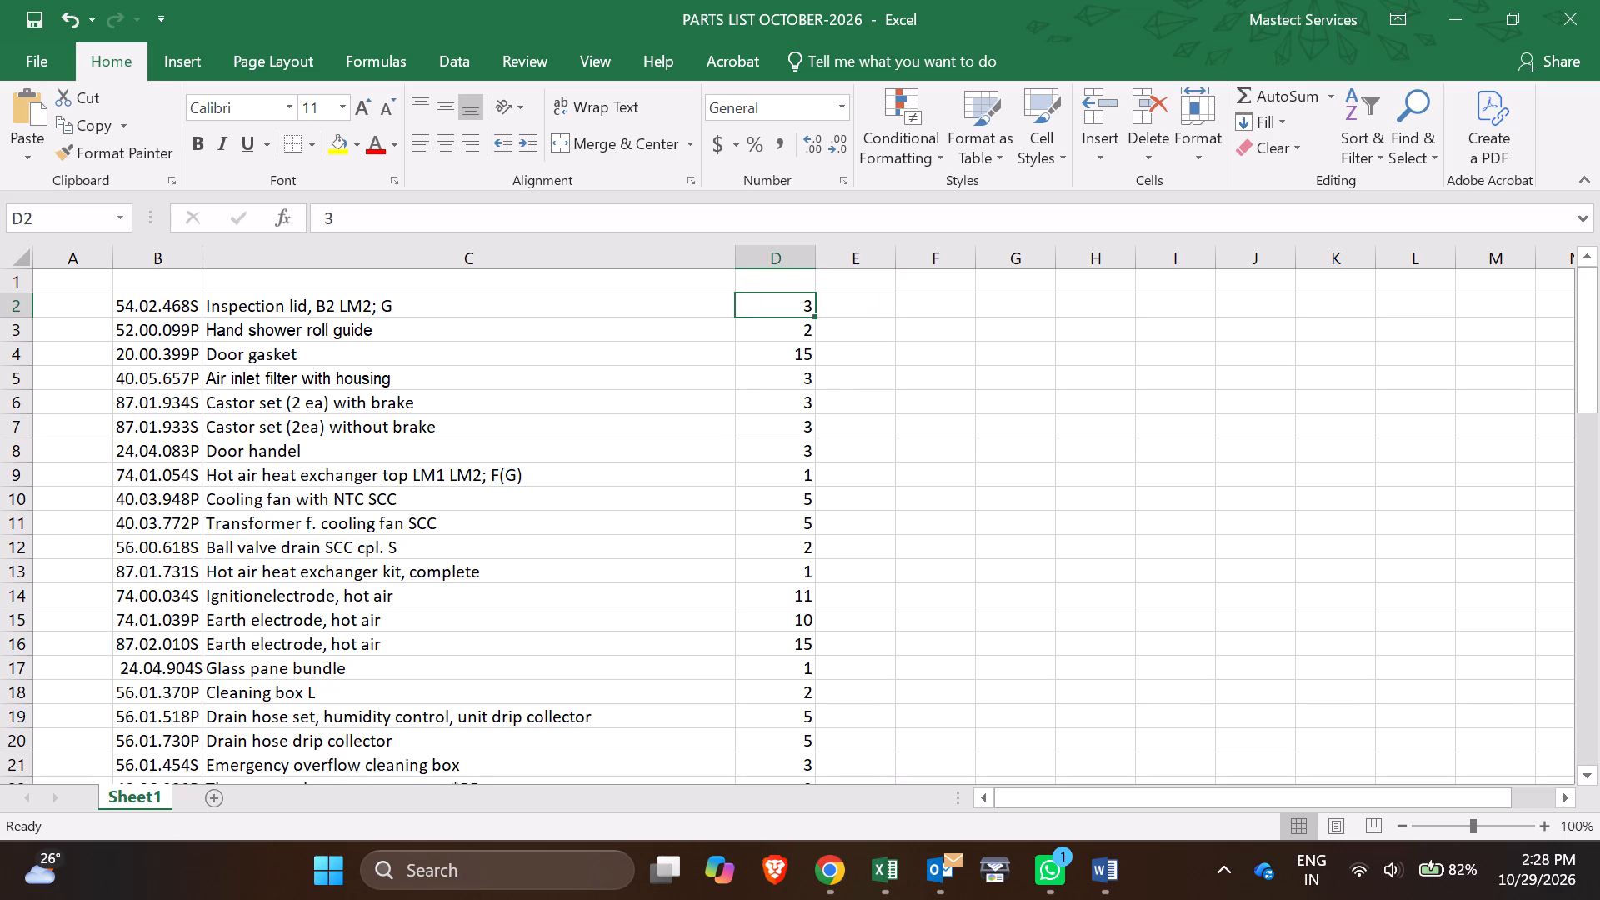
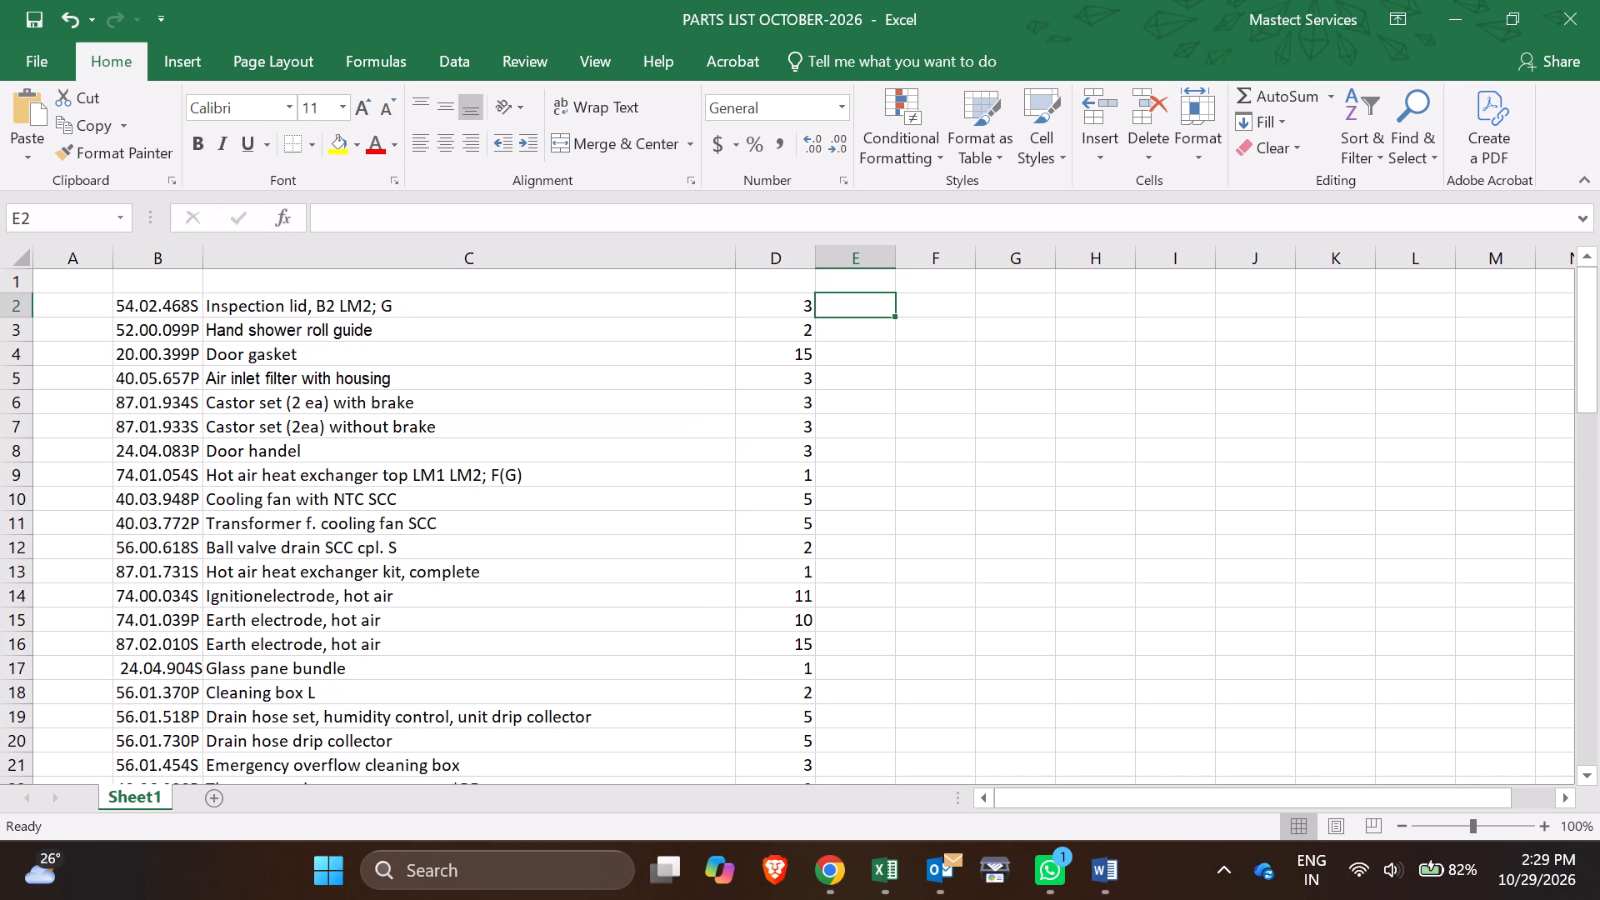
Switch from the October 2026 parts list to the DispatcH RecordS workbook.
key(alt+Tab)
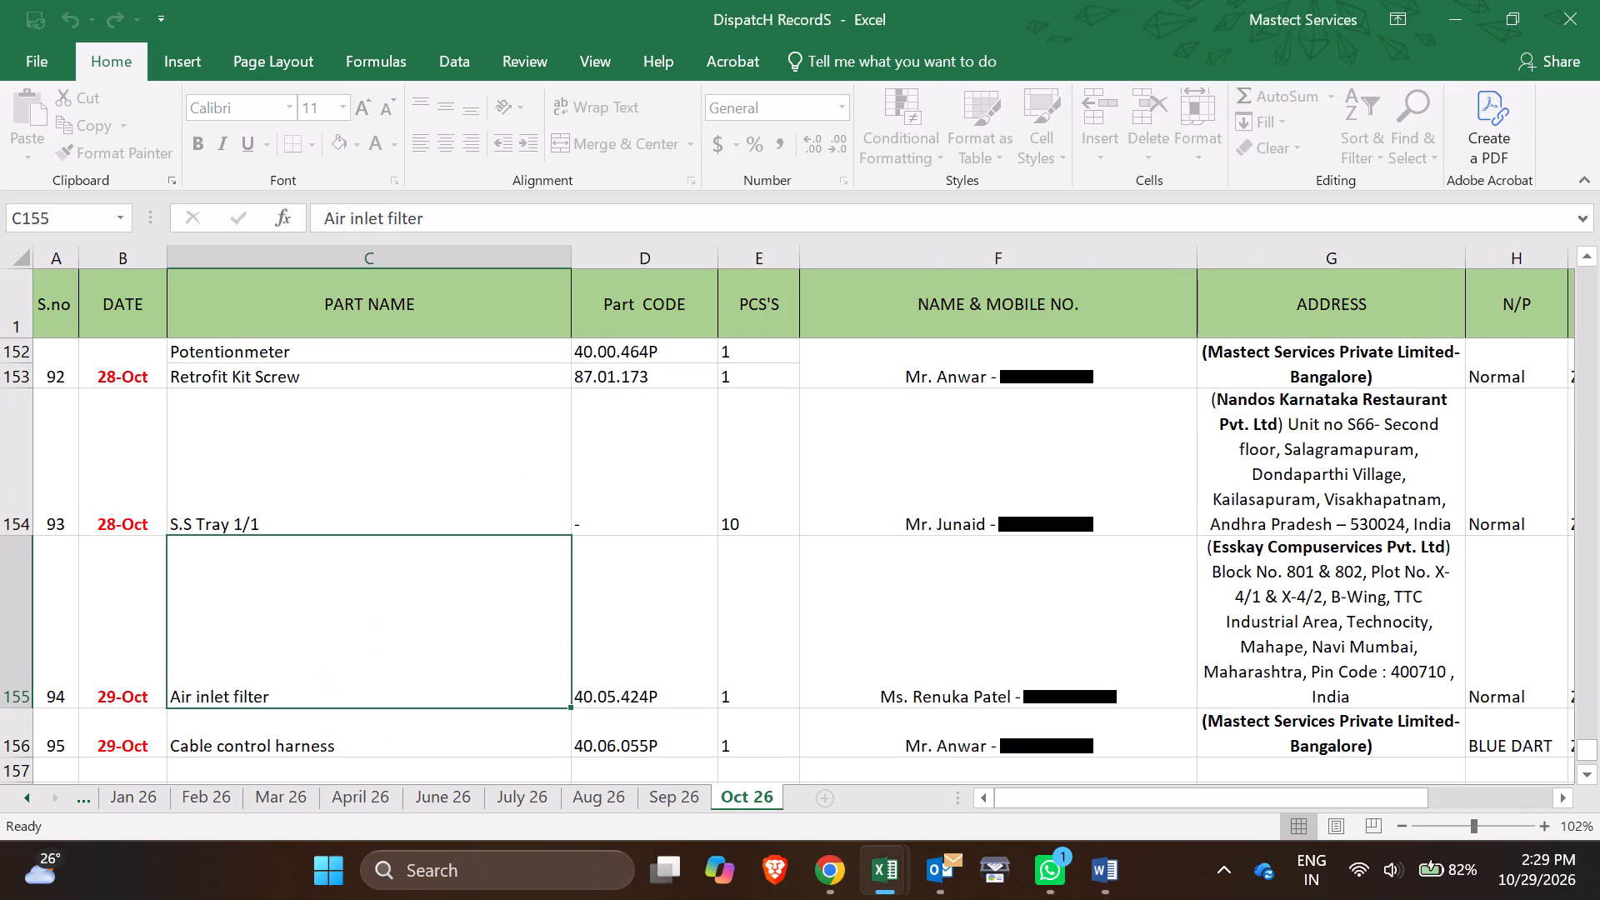
Save the DispatcH RecordS workbook with the Oct 26 dispatch entries.
click(655, 651)
key(ctrl+s)
key(ctrl+s)
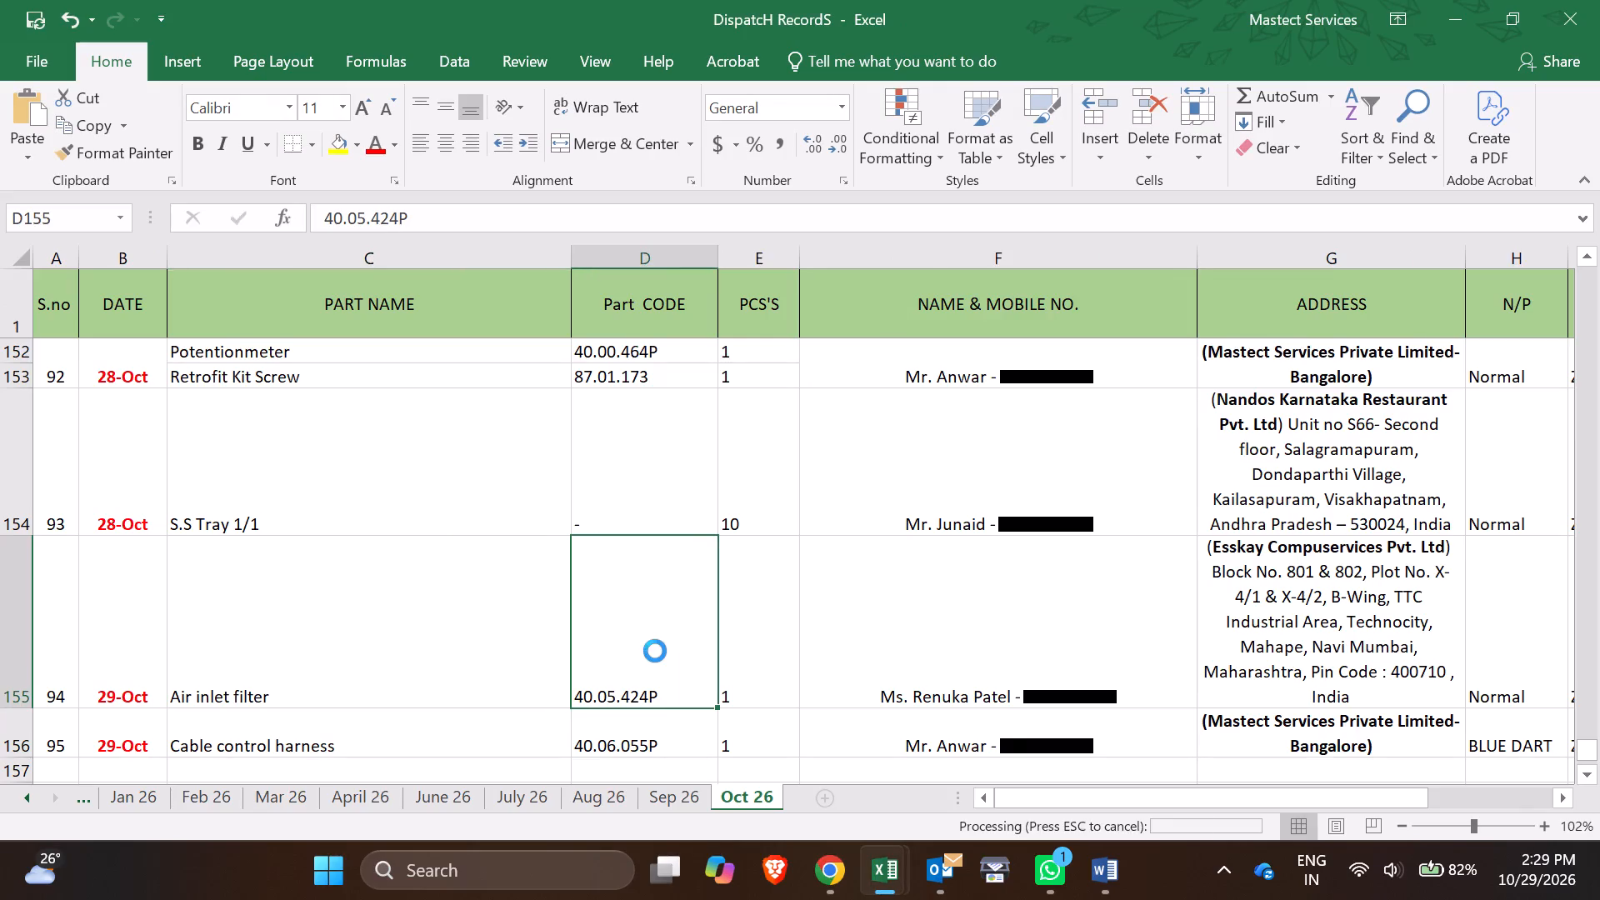
click(434, 634)
key(ctrl+s)
key(ctrl+s)
Save the DispatcH RecordS workbook again from the Oct 26 sheet.
key(alt+Tab)
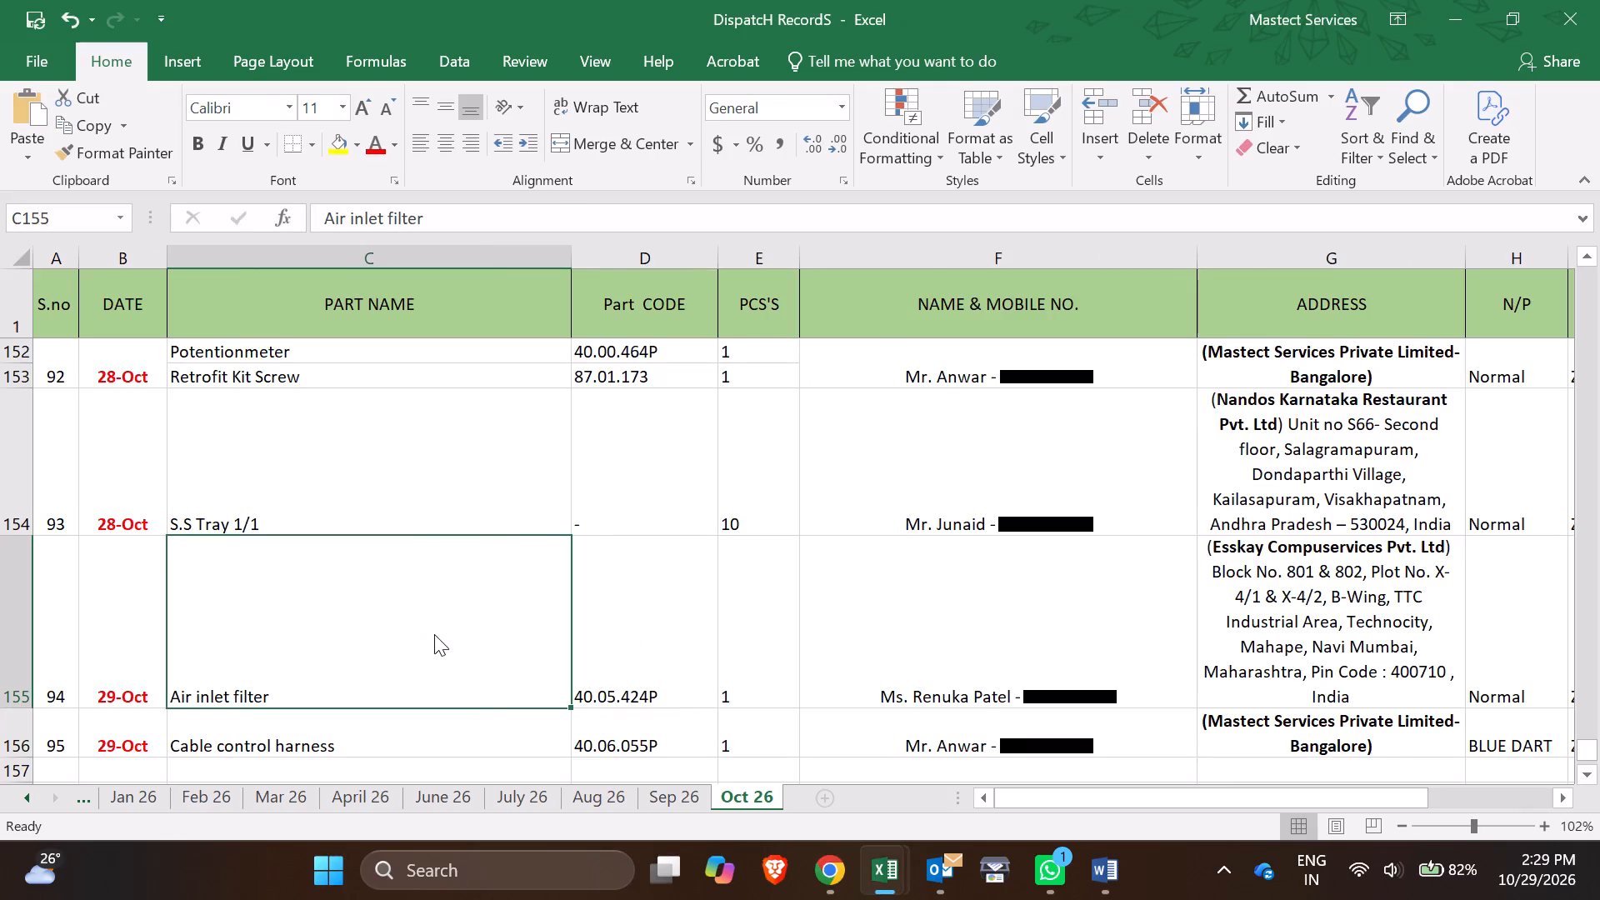
key(alt+Tab)
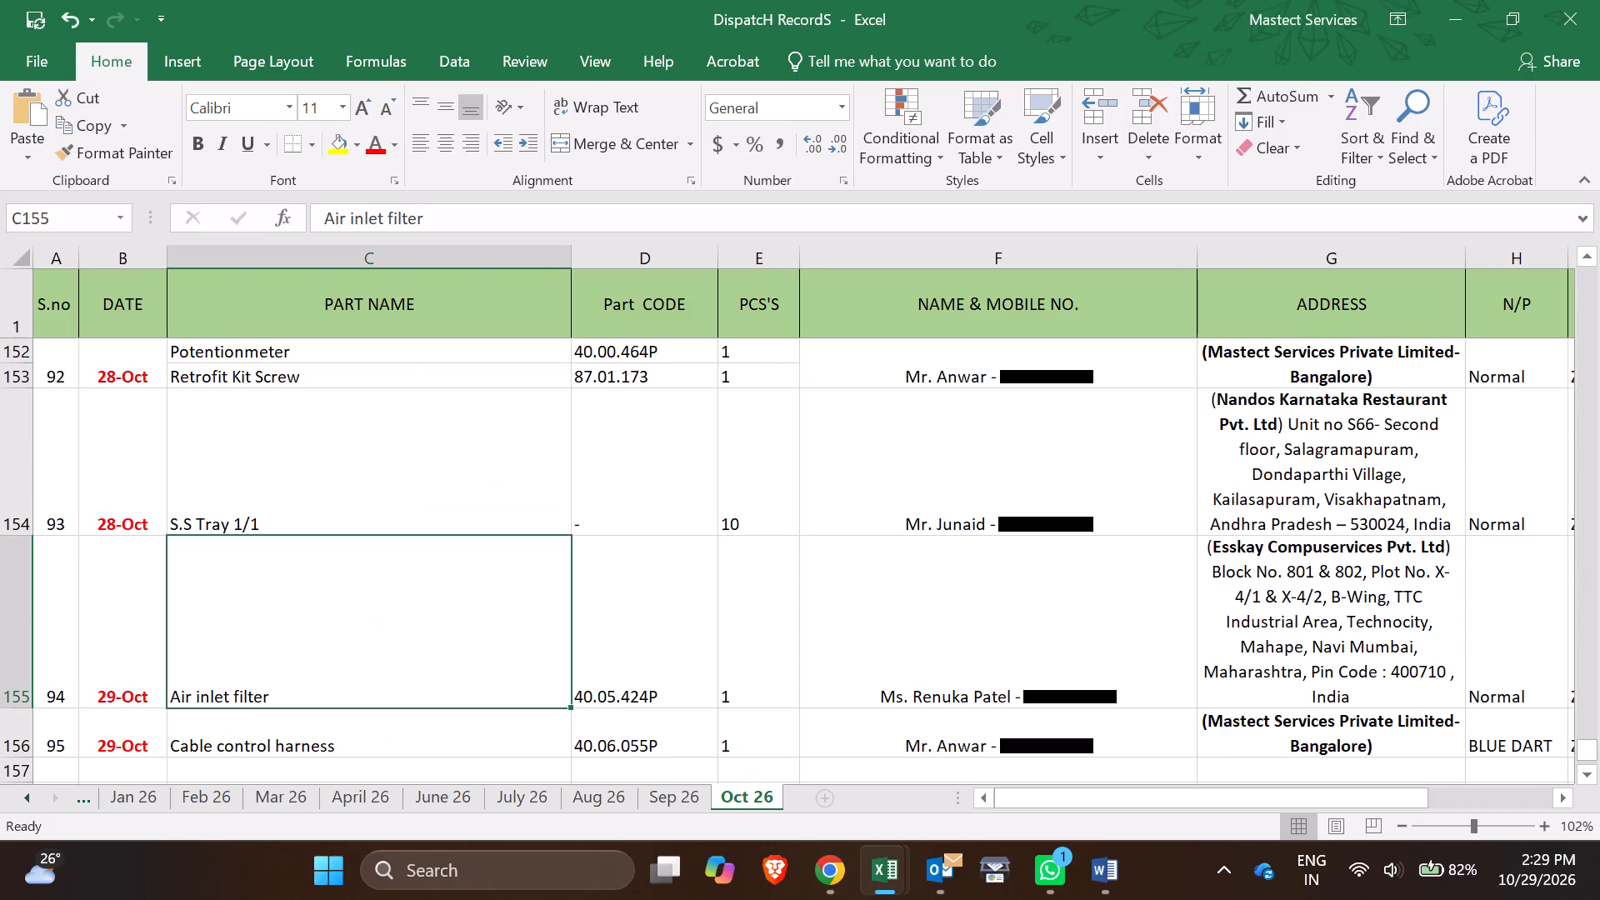
click(597, 604)
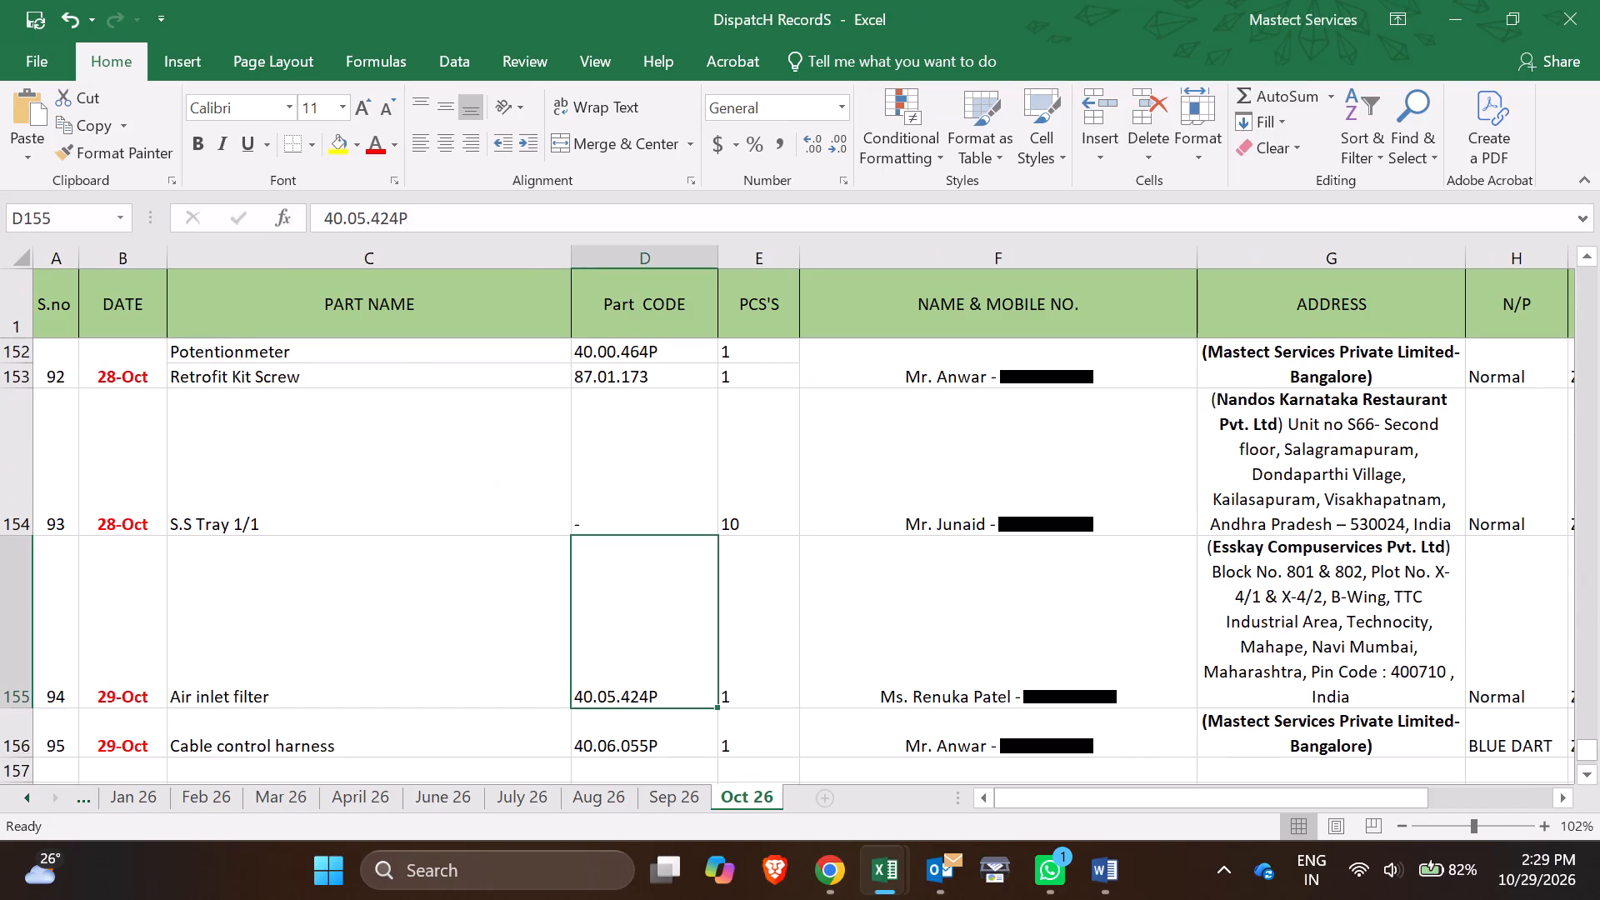
click(493, 599)
key(ctrl+s)
Switch to the ZISHAN-15 stock workbook and search it for part code 56.00.731P to check its location and quantity.
key(alt+Tab)
key(alt+Right)
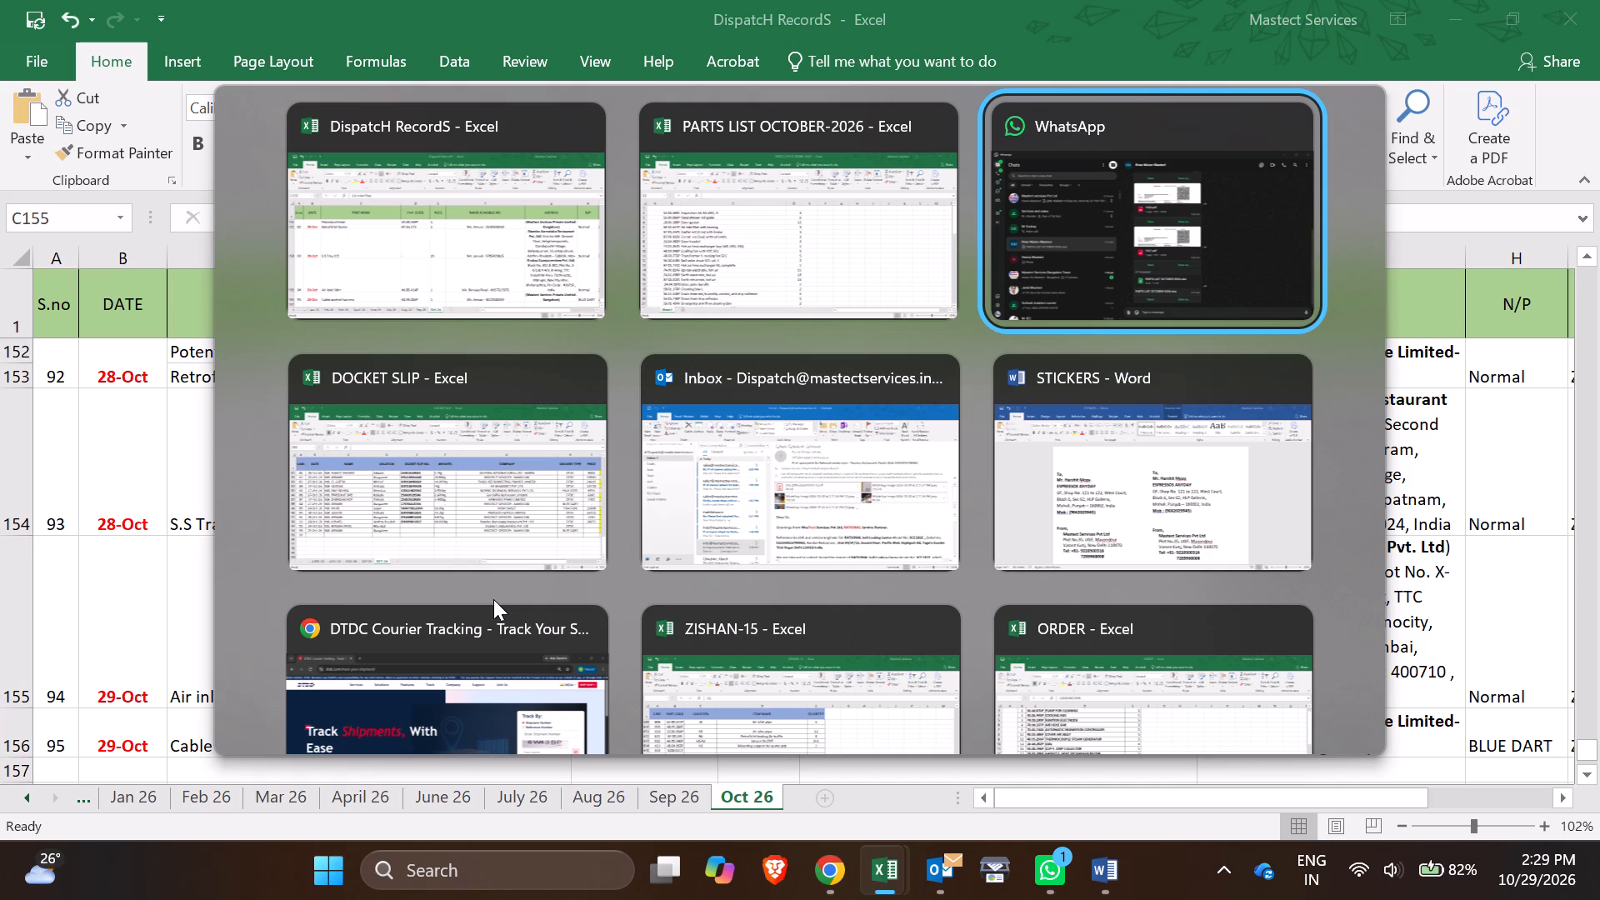
key(alt+Left)
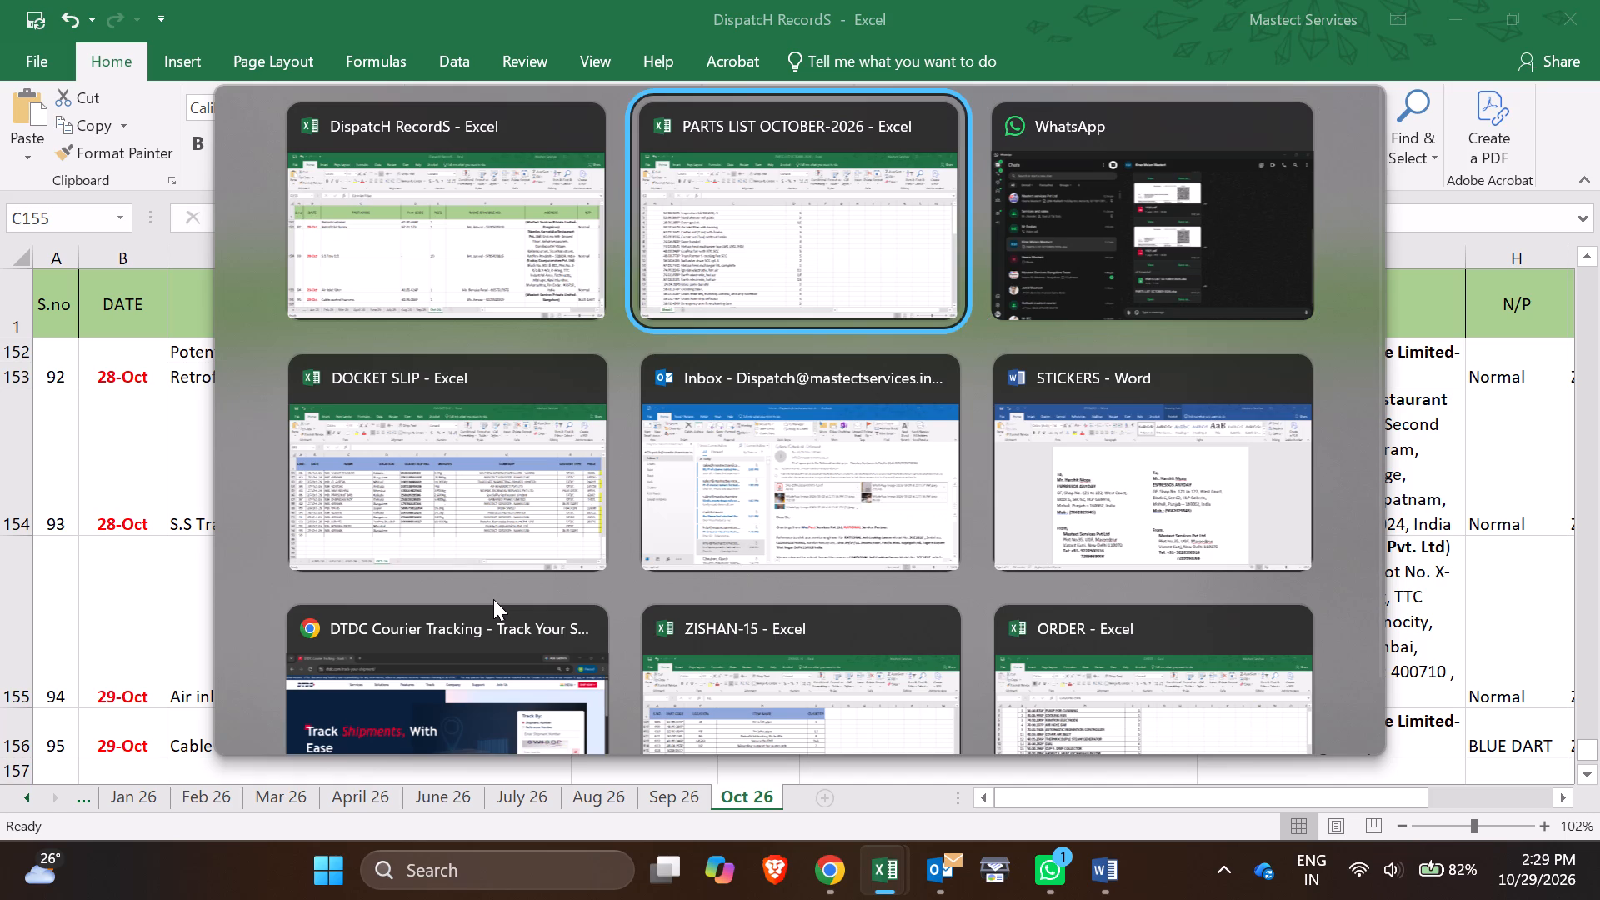
key(alt+Left)
key(alt+Down)
key(alt+Down)
key(alt+Right)
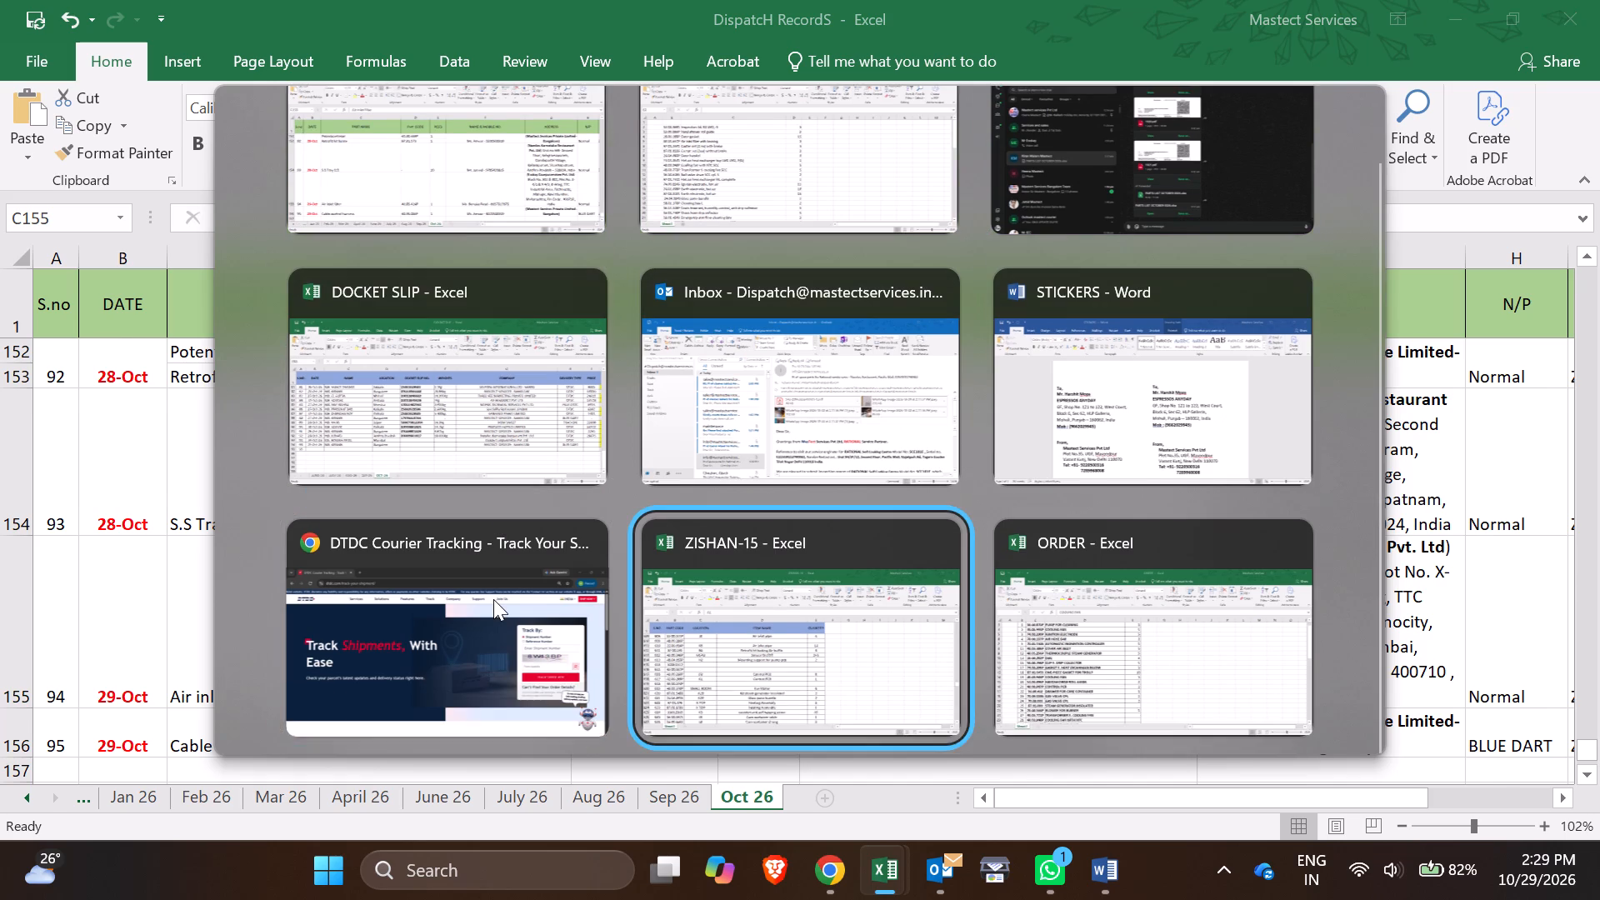
key(ctrl+f)
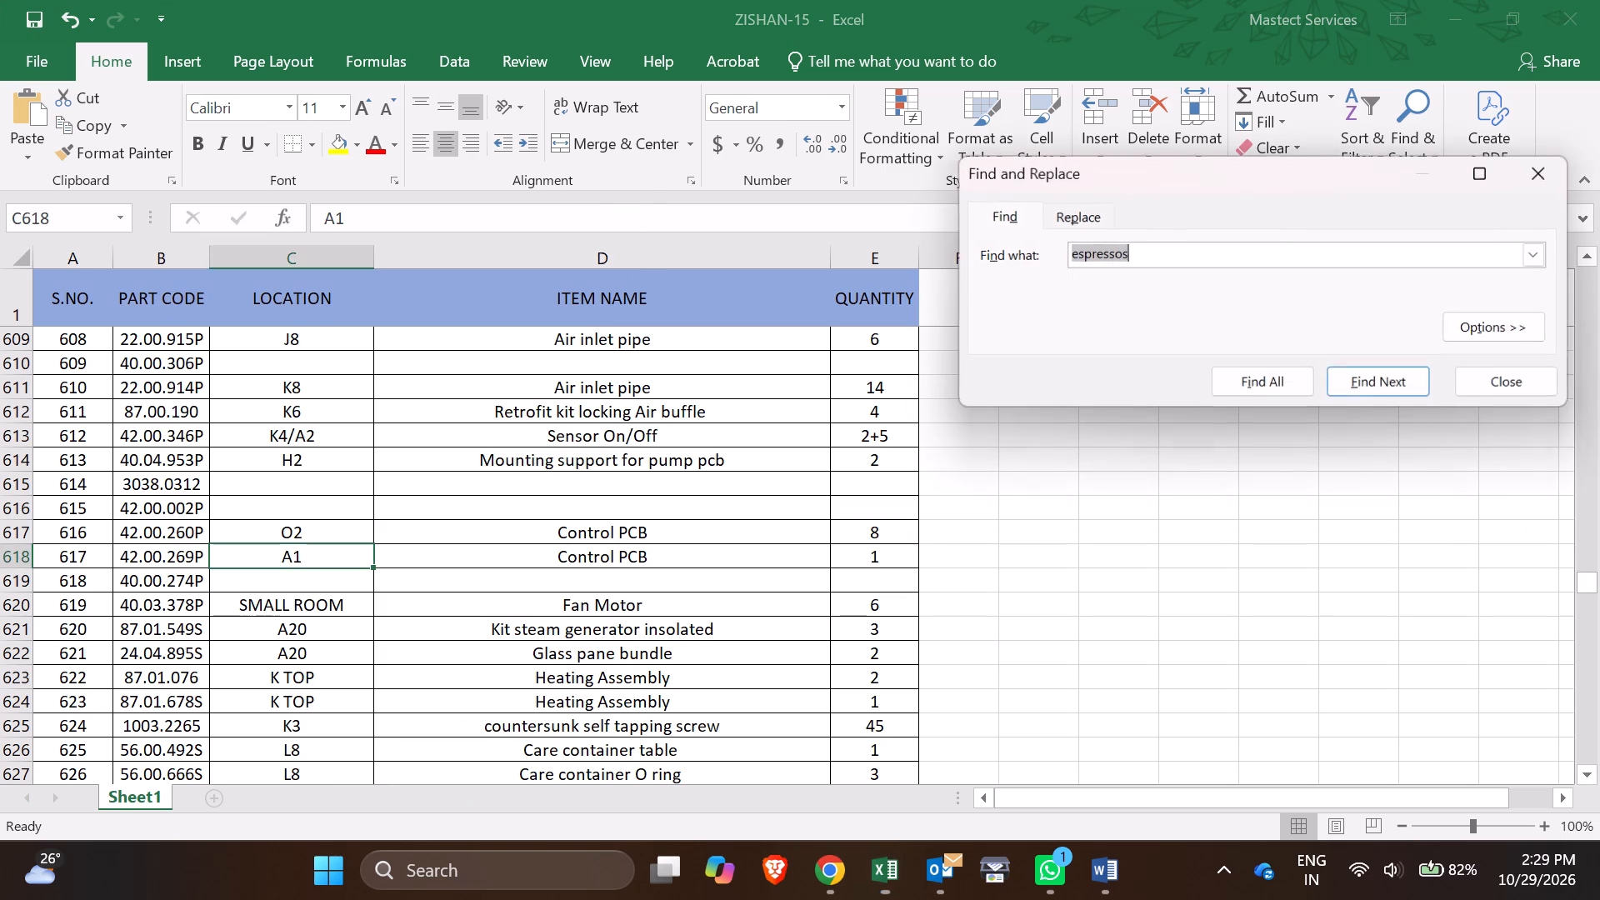
key(BackSpace)
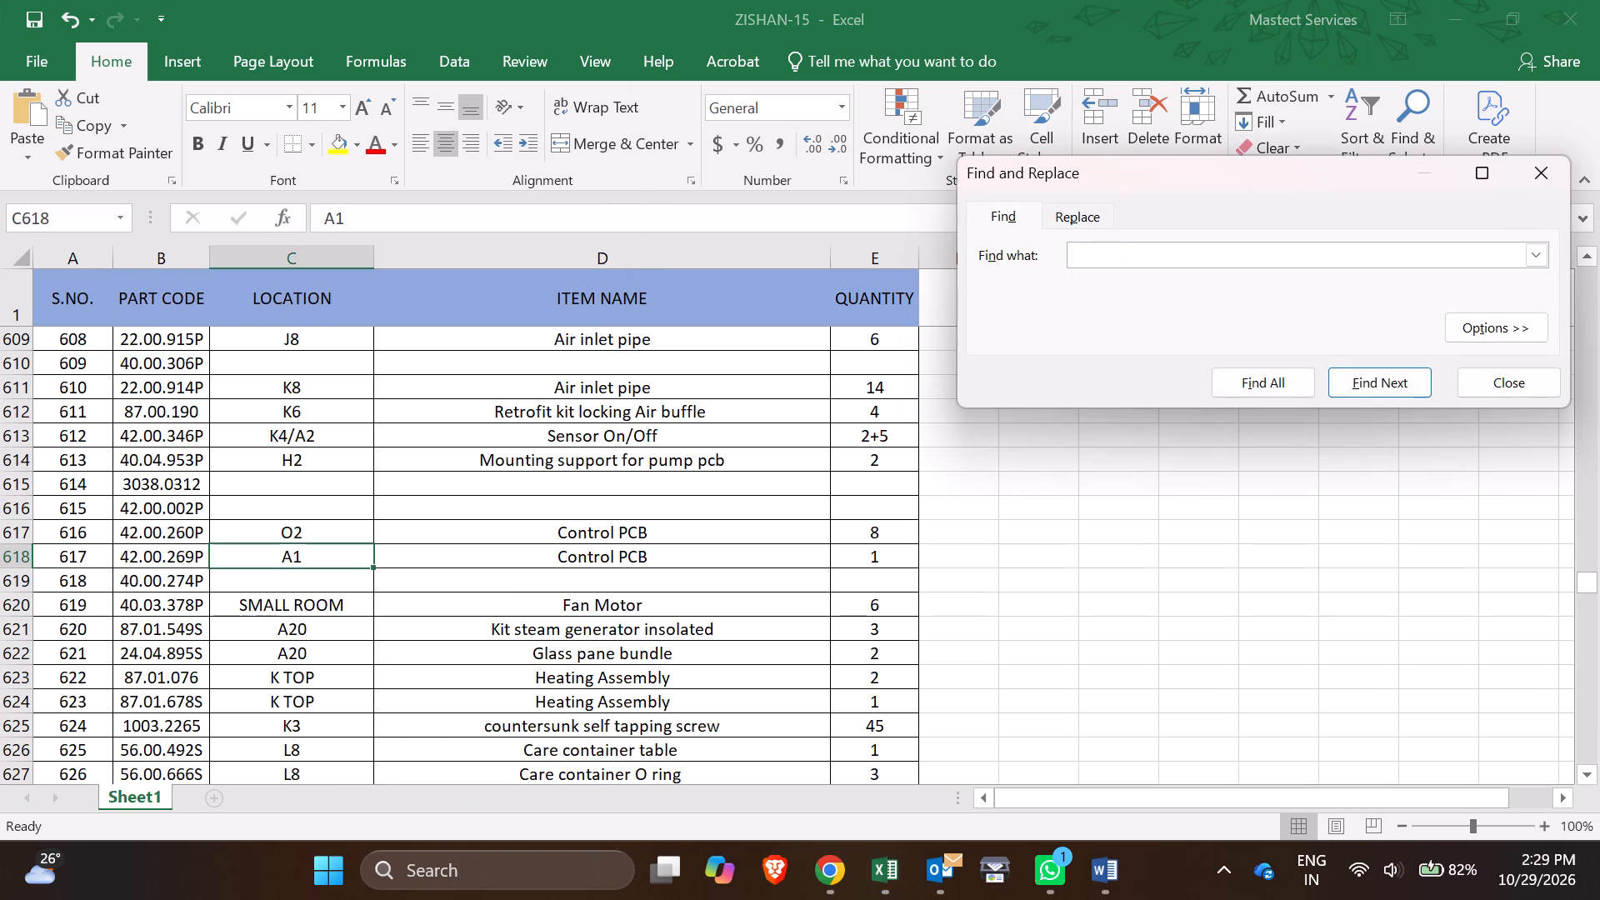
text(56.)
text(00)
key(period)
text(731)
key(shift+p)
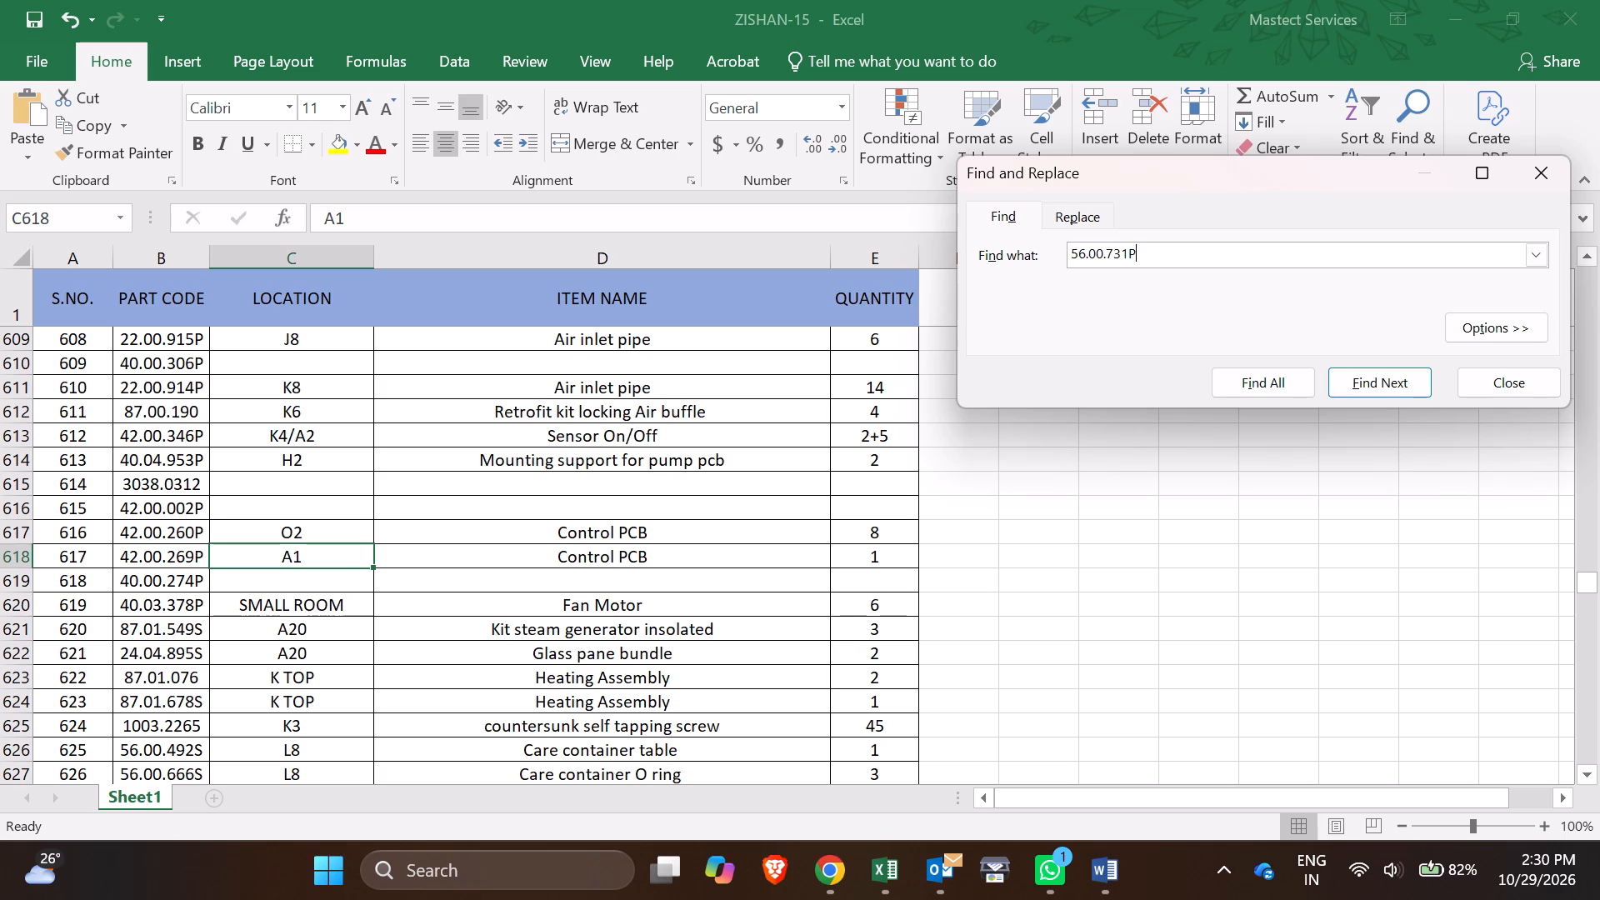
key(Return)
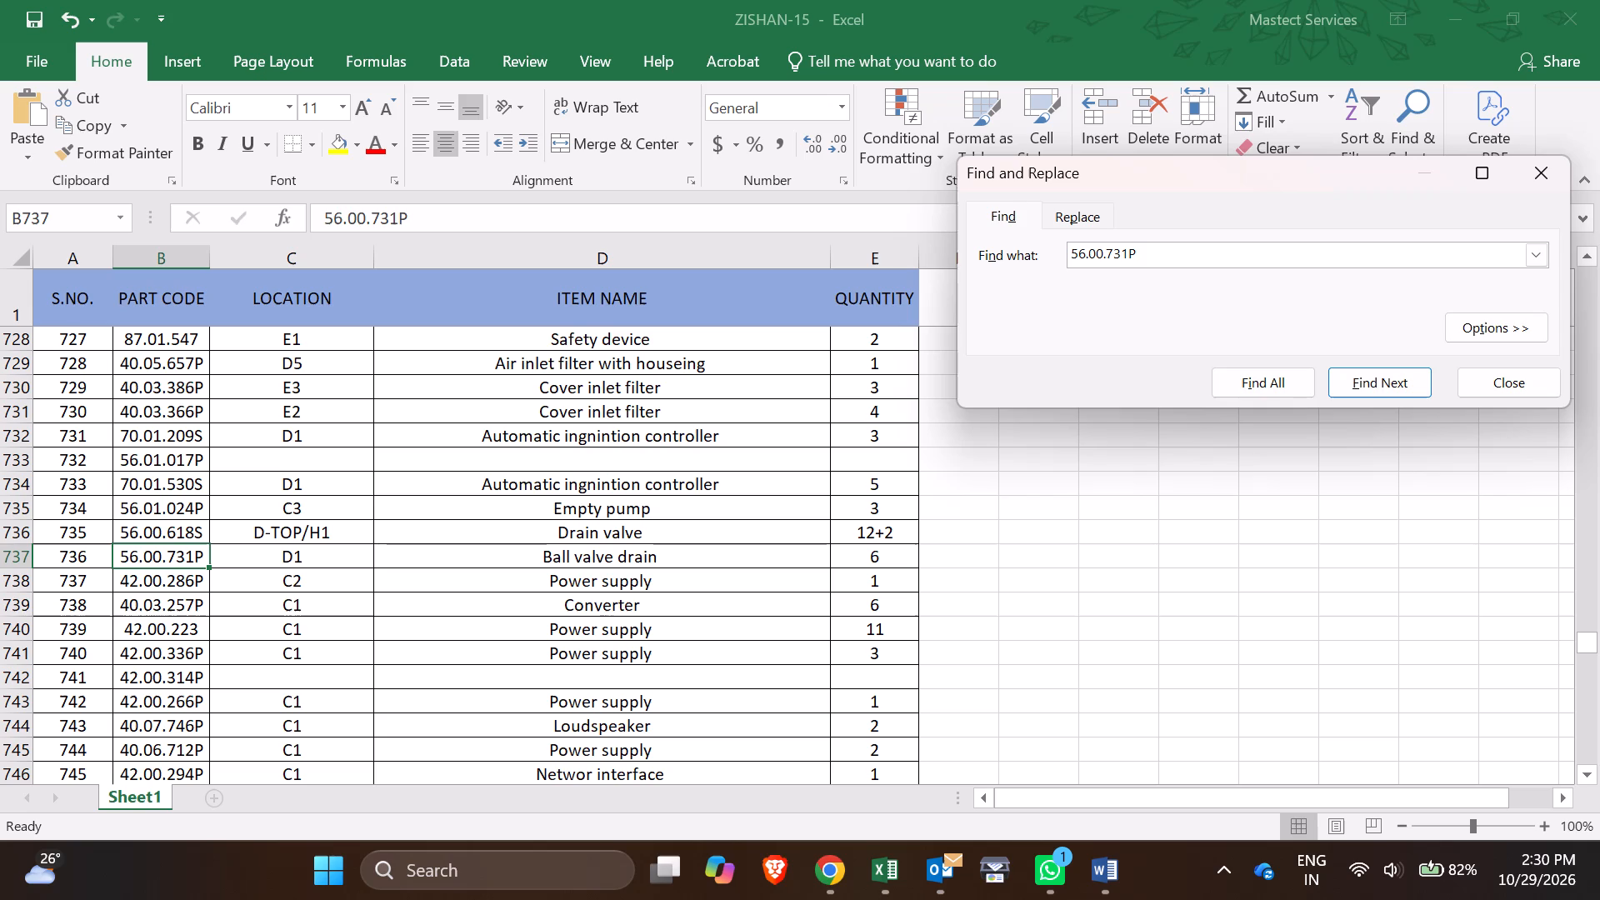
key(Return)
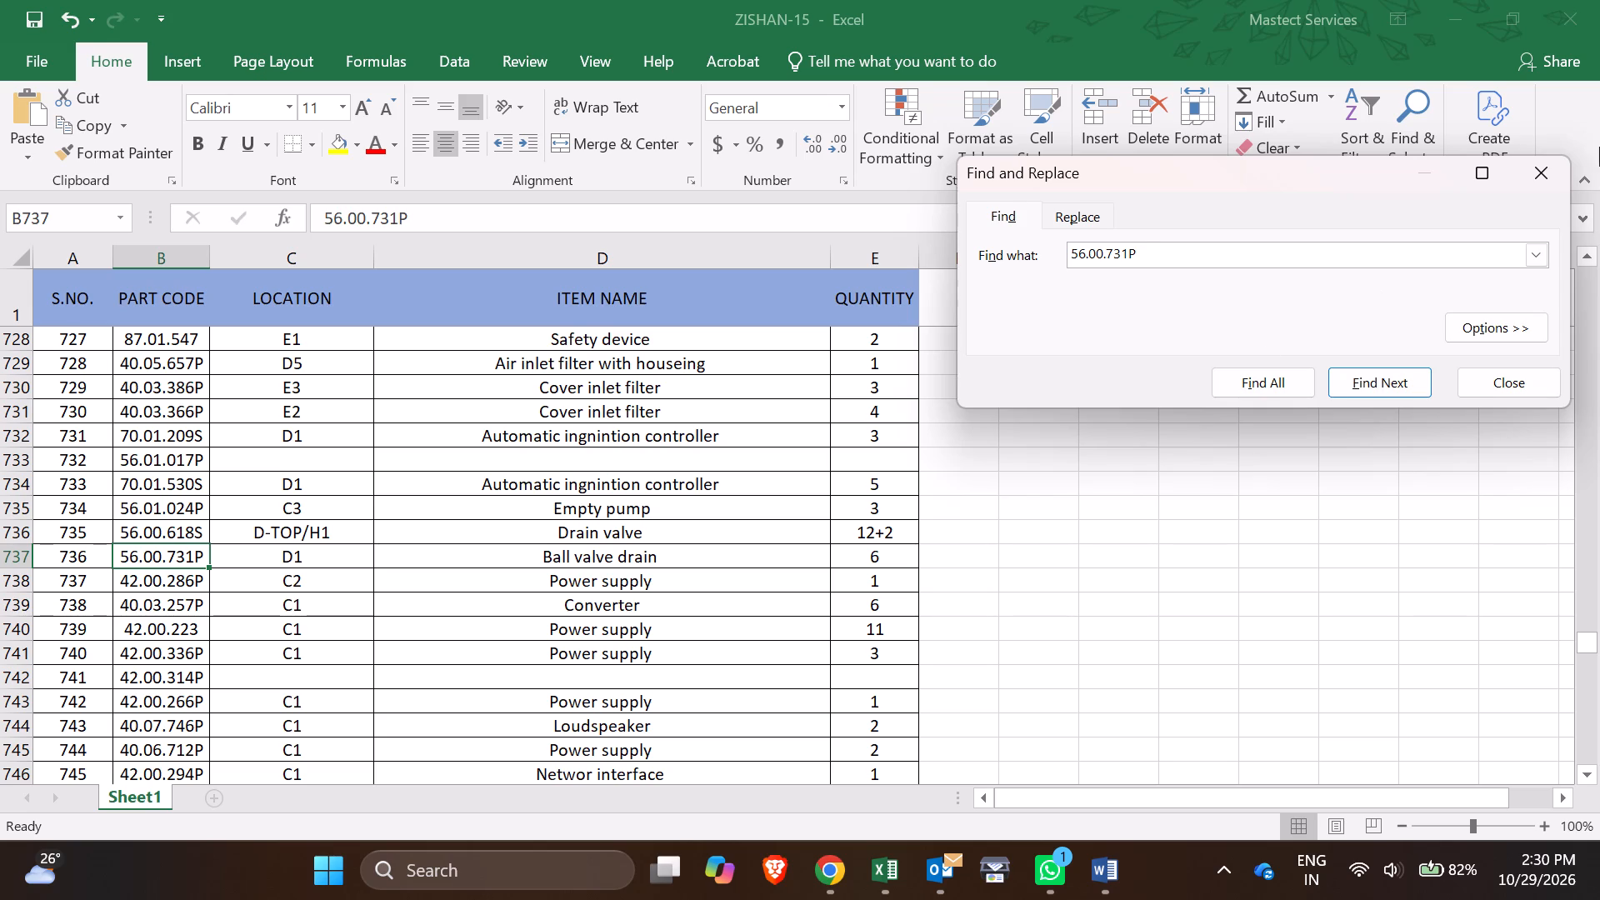
click(1545, 173)
Return to the DispatcH RecordS workbook and save it again.
key(alt+Tab)
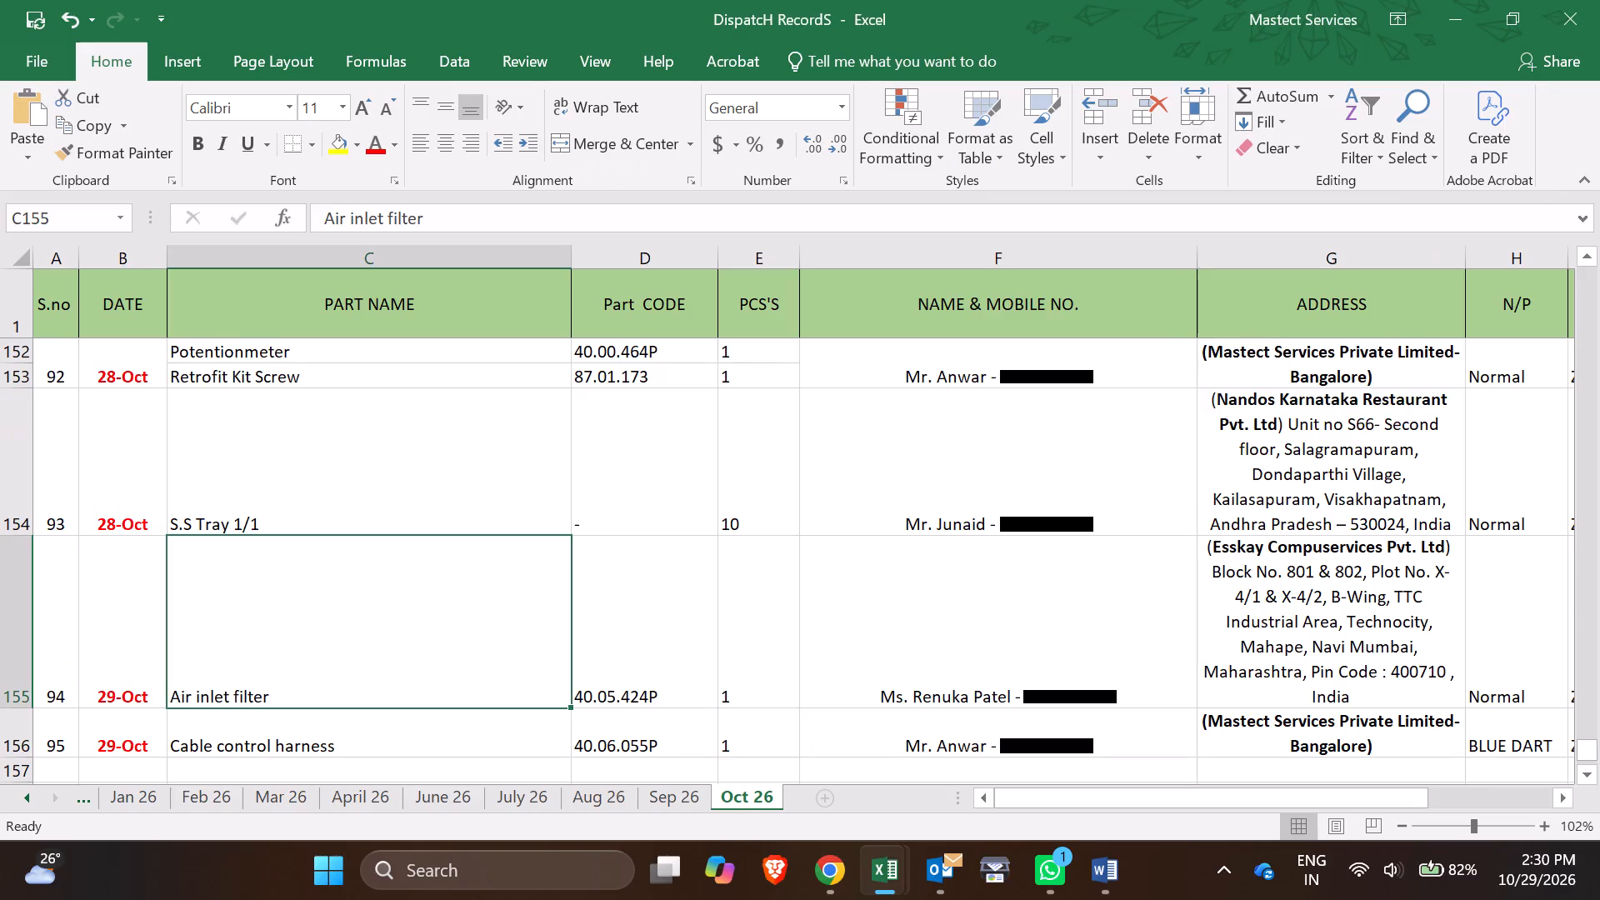
key(ctrl+s)
Switch back to the ZISHAN-15 workbook and select the entire row of part code 56.00.731P.
key(alt+Tab)
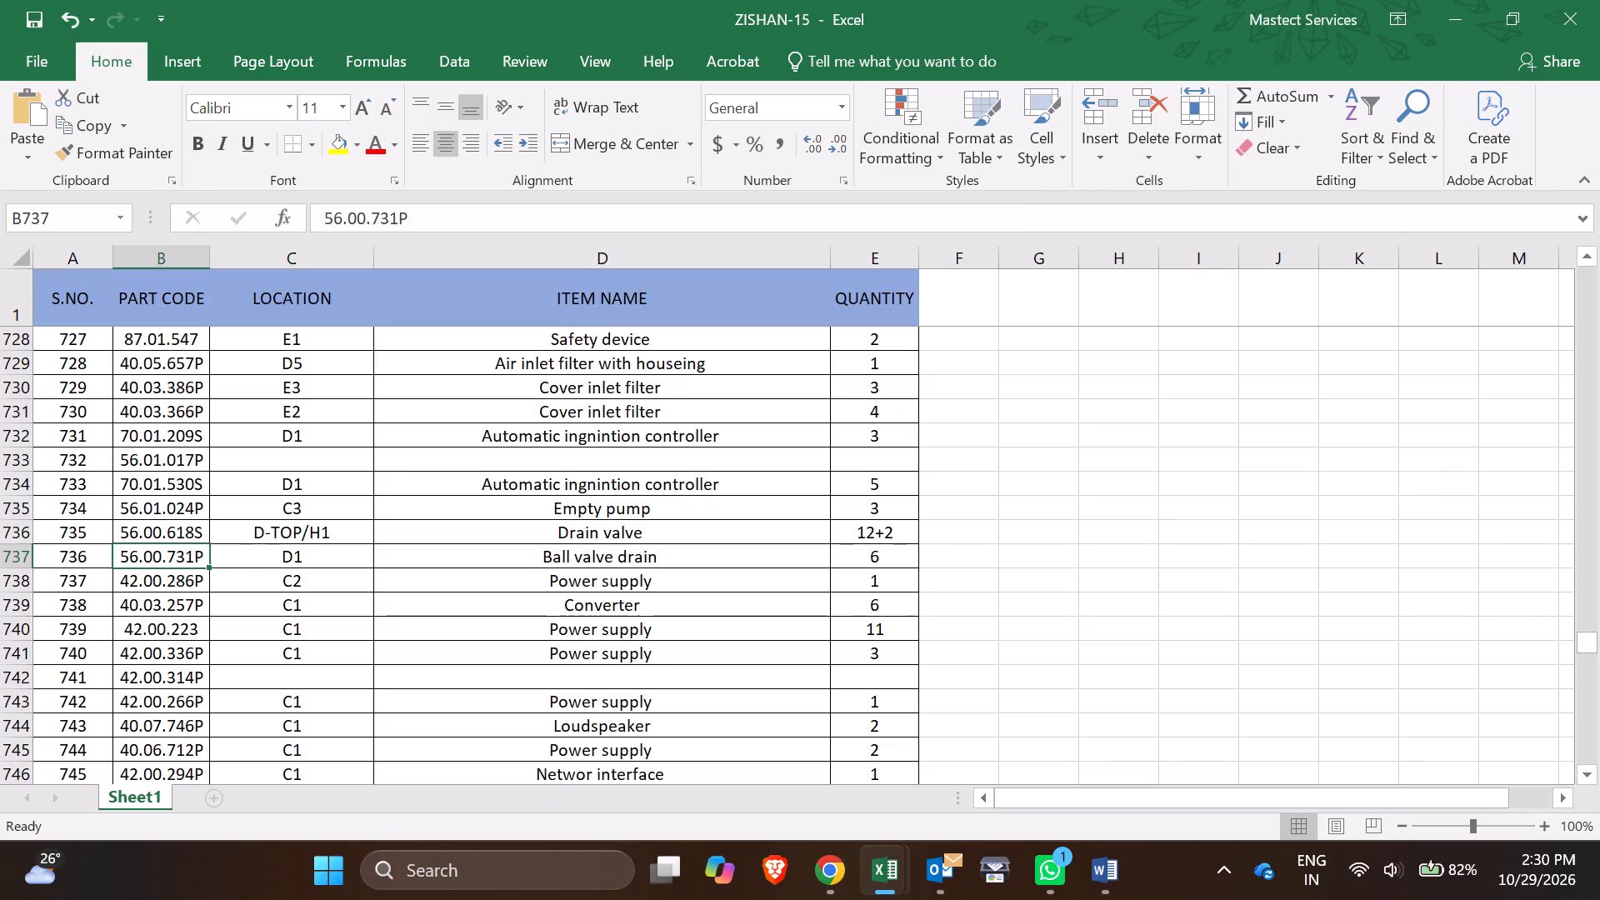
click(22, 556)
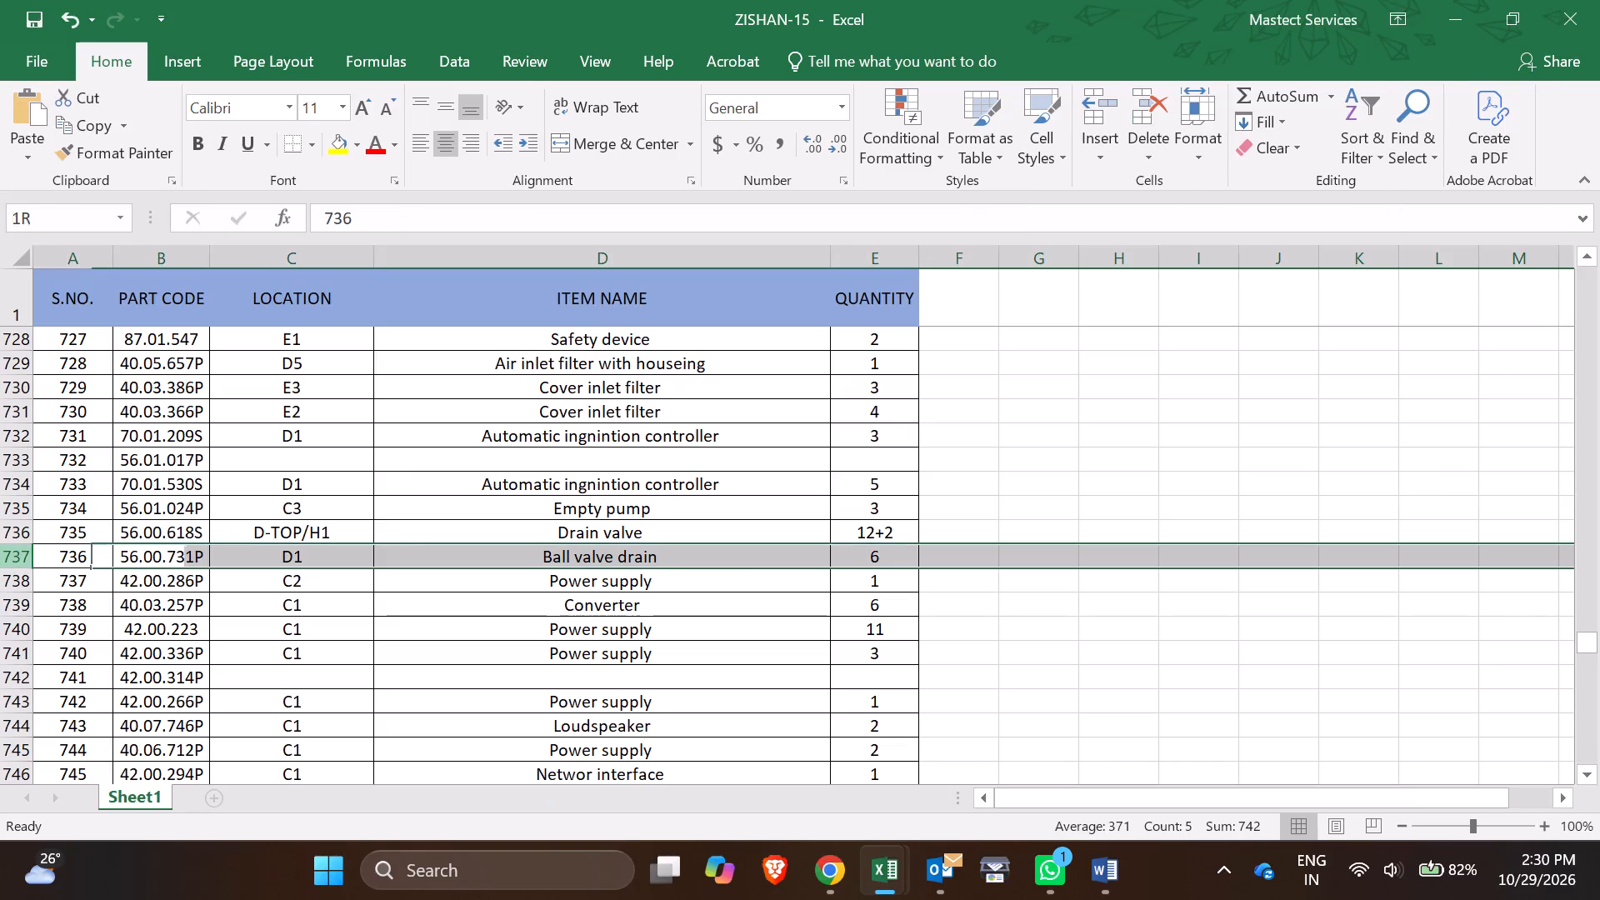
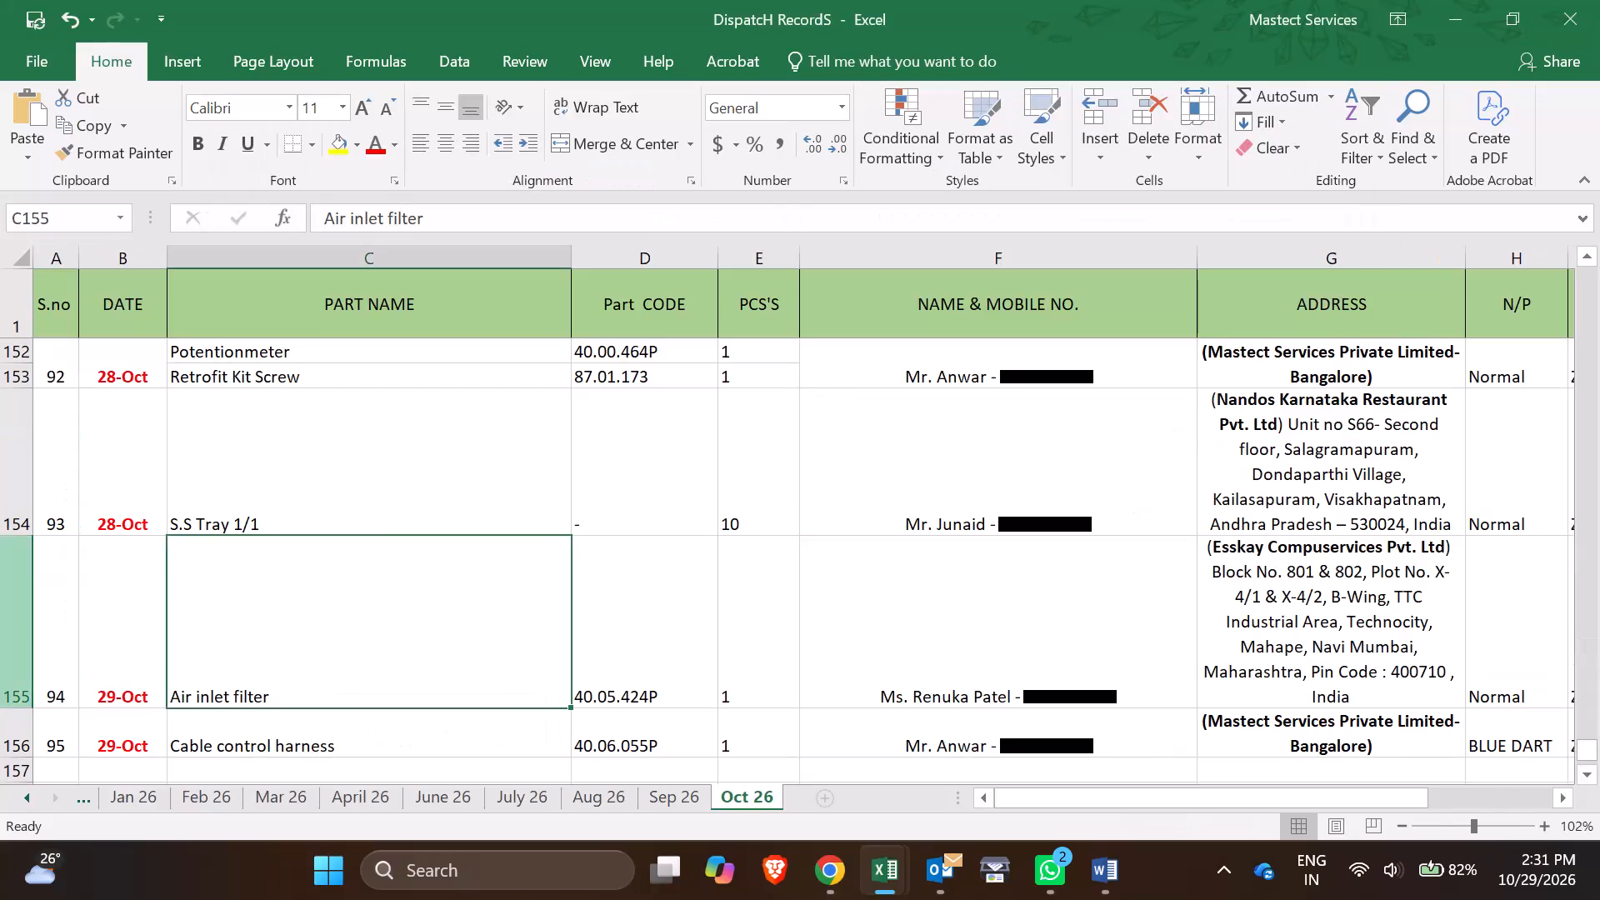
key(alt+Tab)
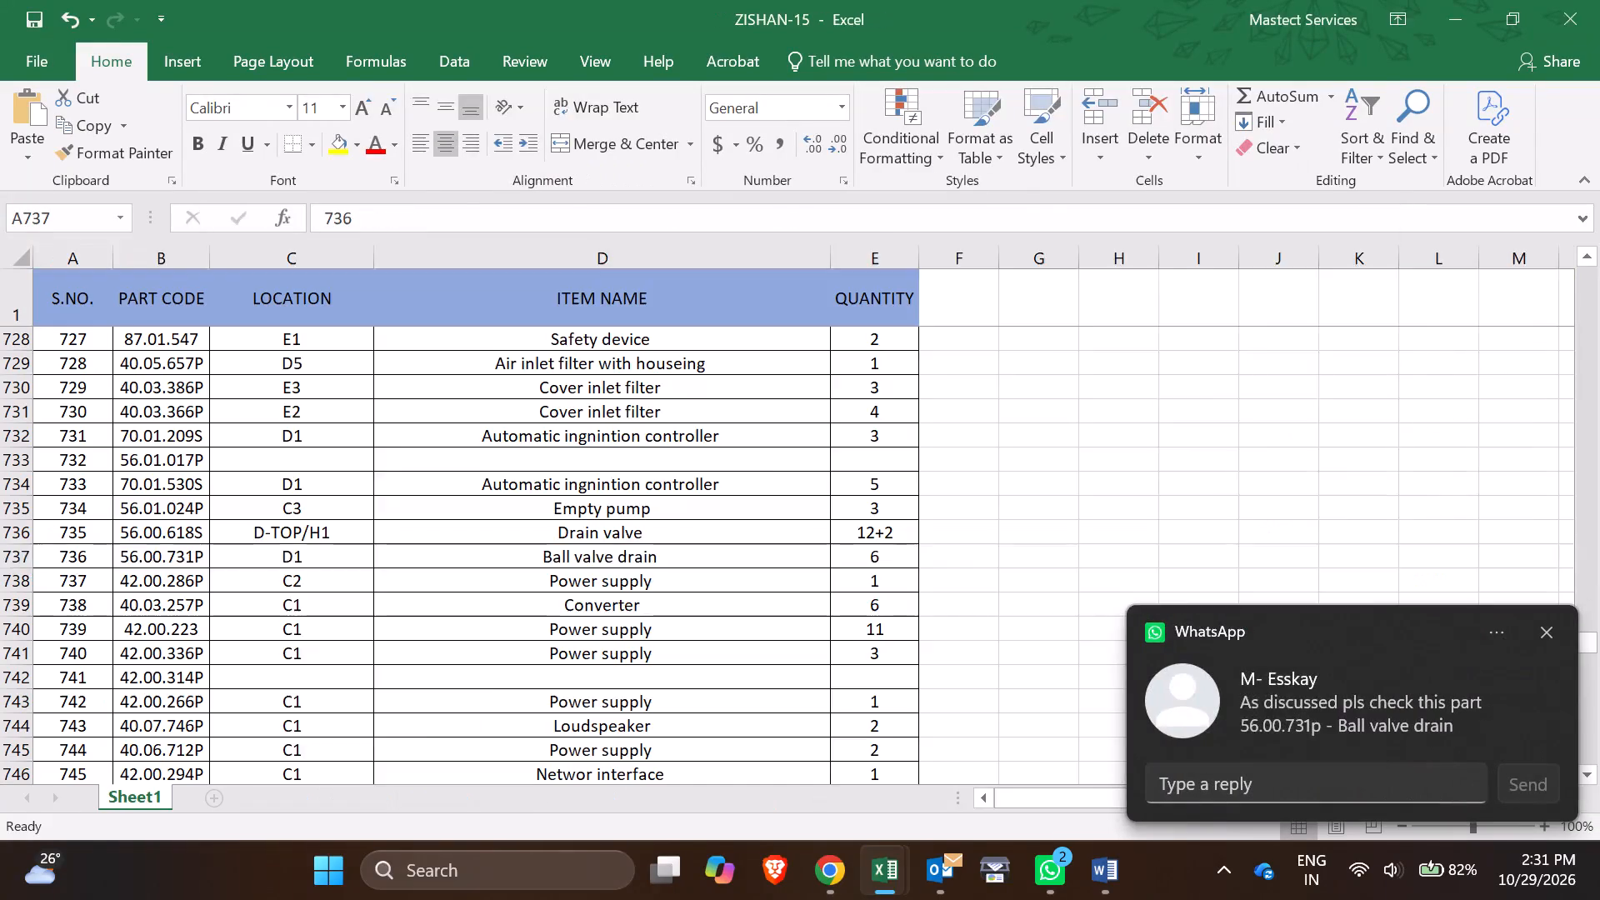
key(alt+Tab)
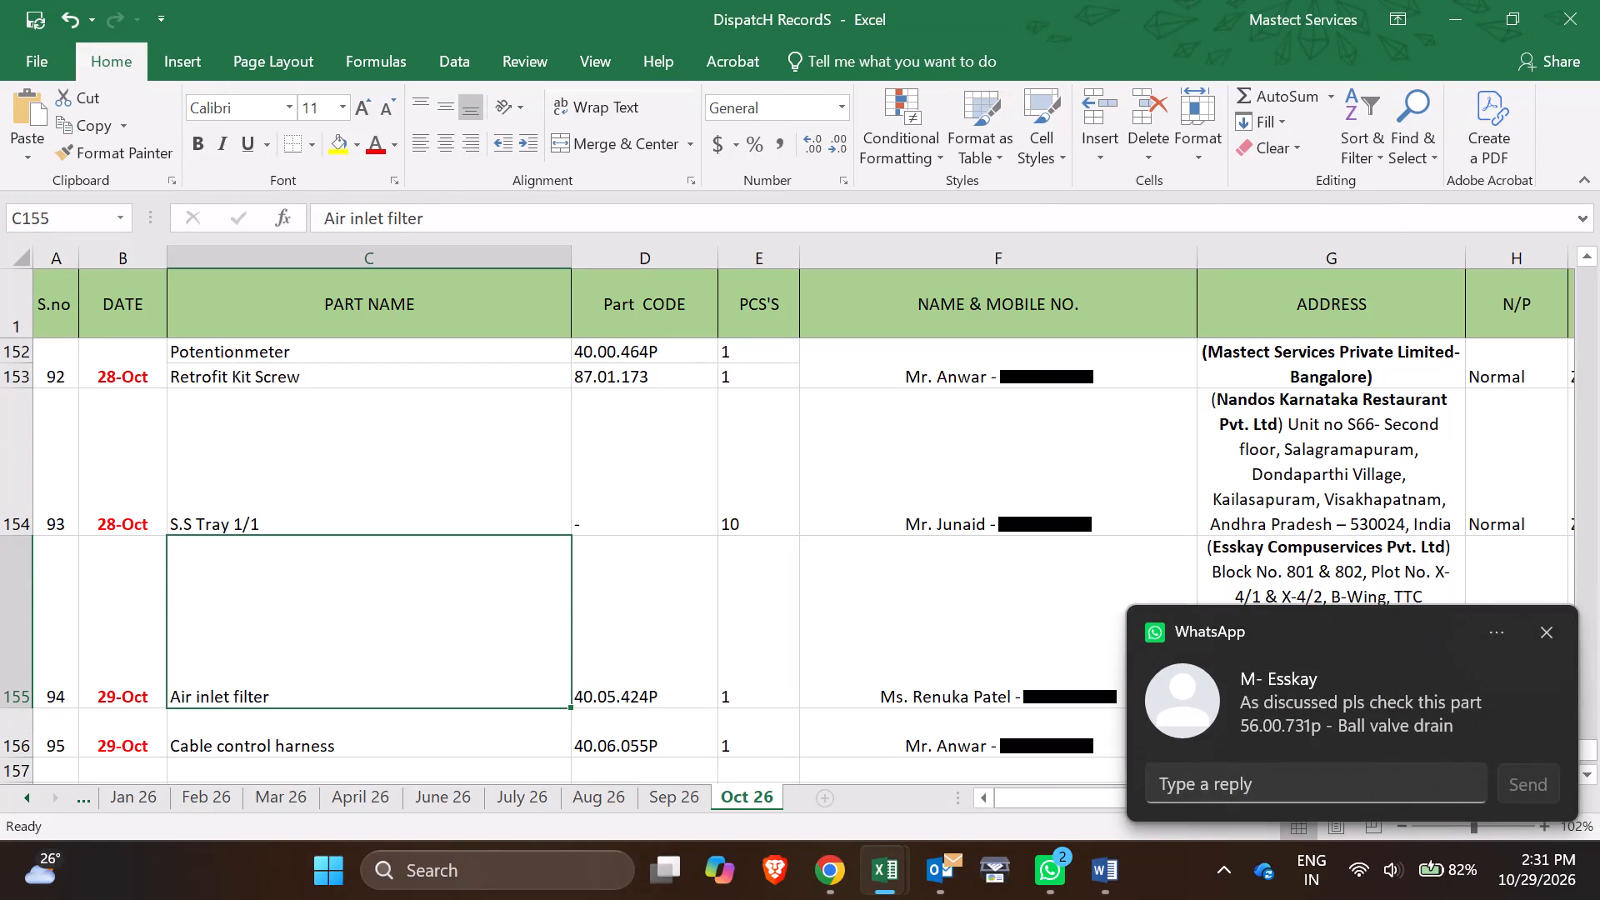
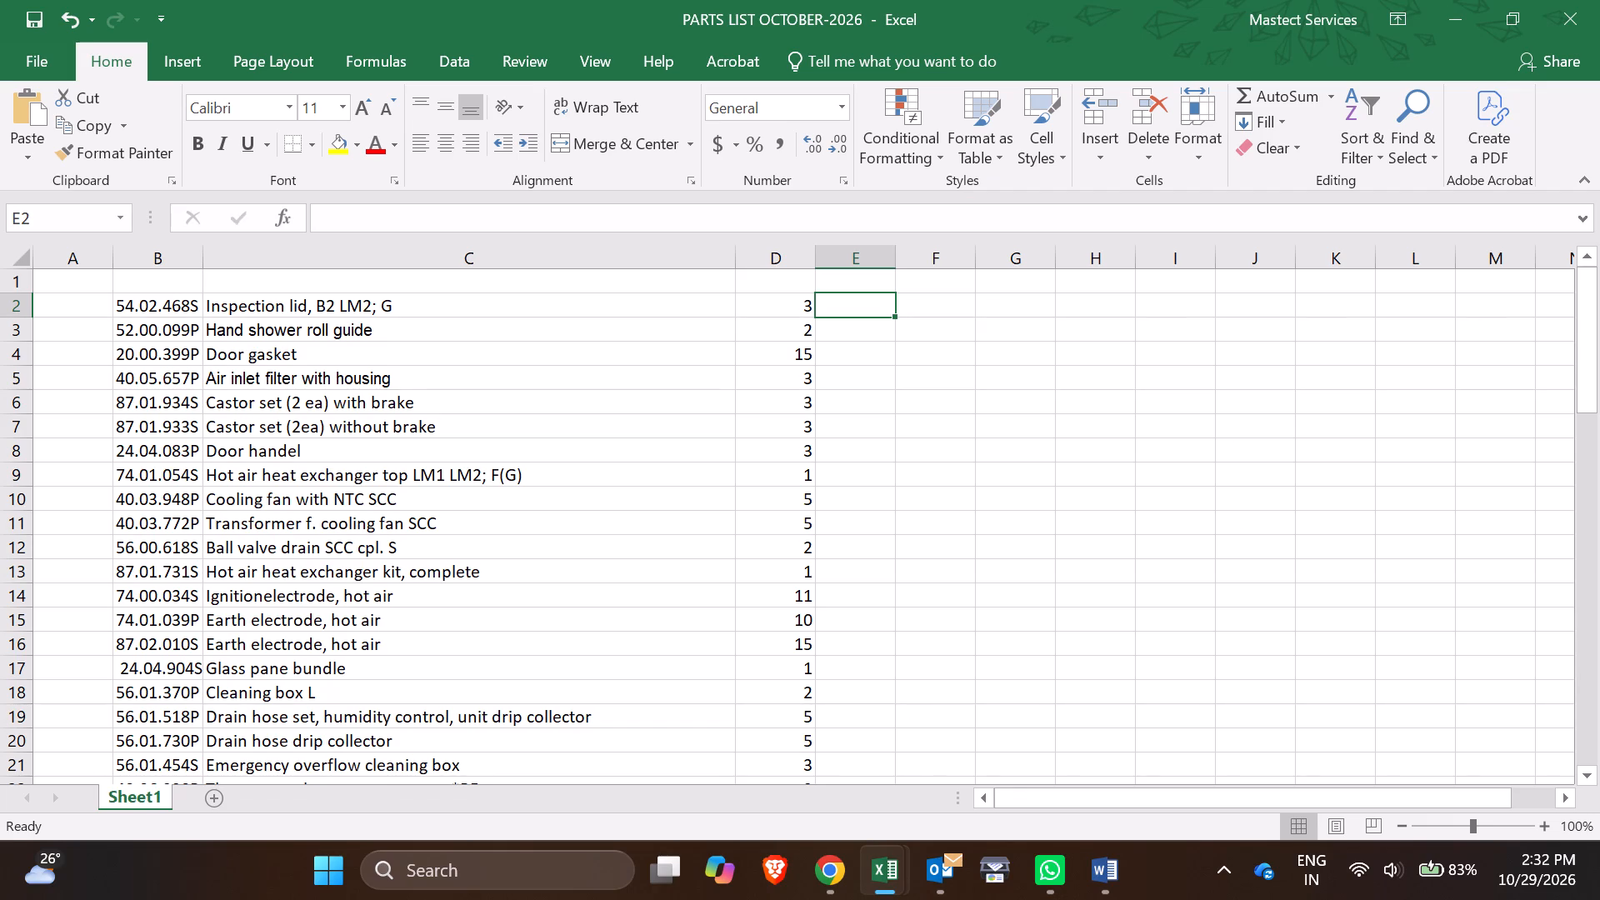
scroll(751, 470, down, 5)
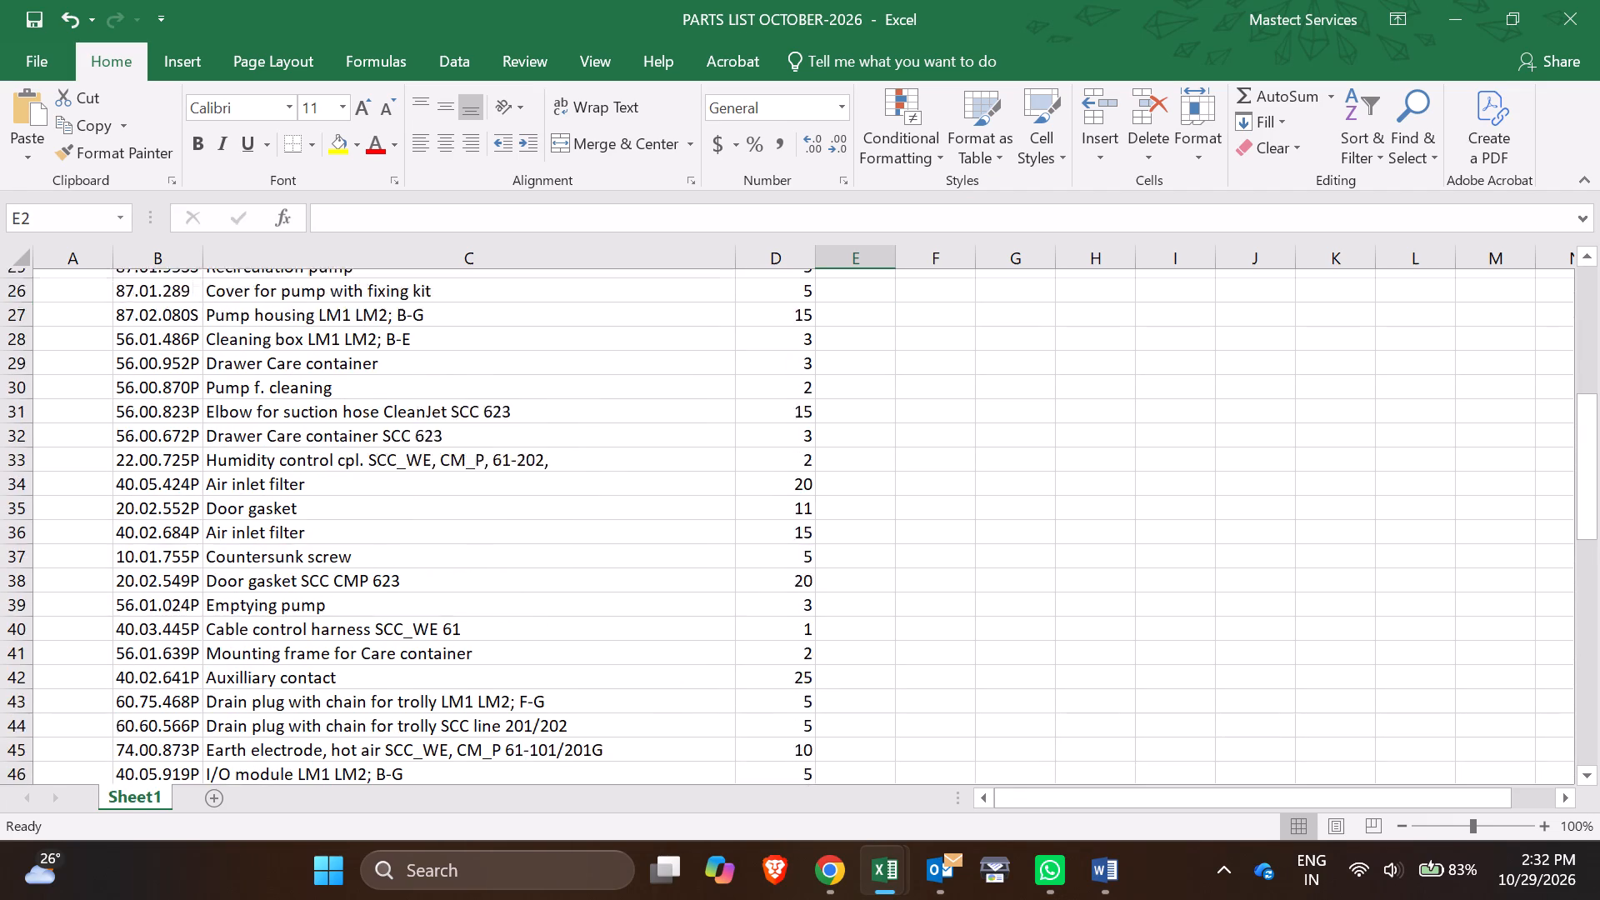
scroll(751, 470, down, 1)
scroll(751, 470, up, 7)
key(ctrl+f)
ctrl+click(751, 470)
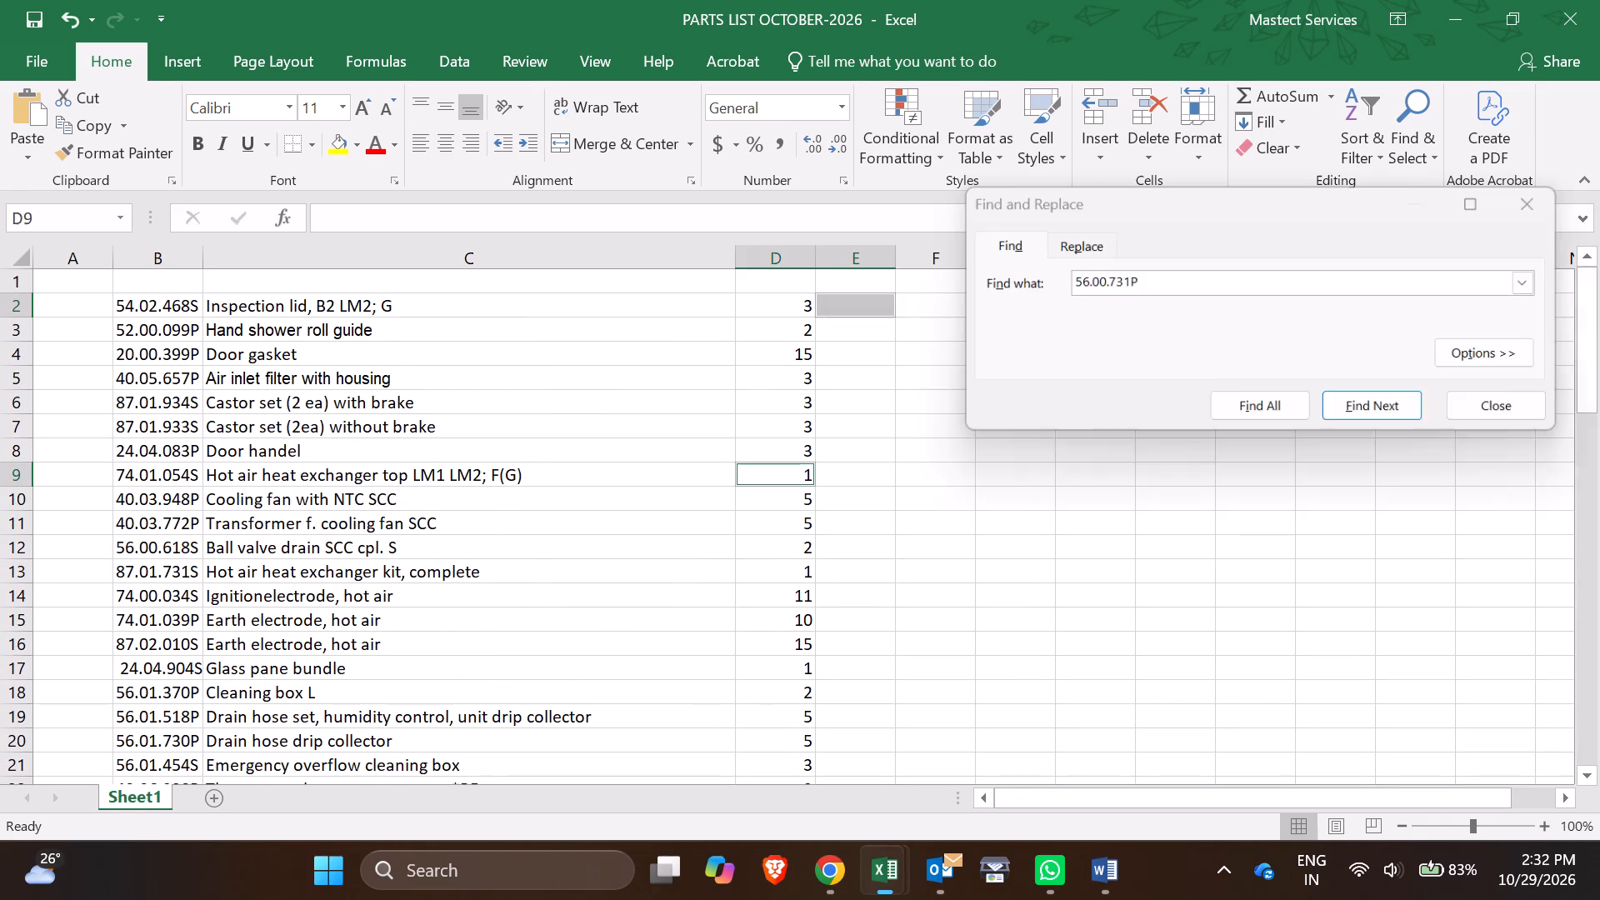
Search the PARTS LIST OCTOBER-2026 sheet for part code 40.05.919P, checking for further matches, and close the search.
click(831, 440)
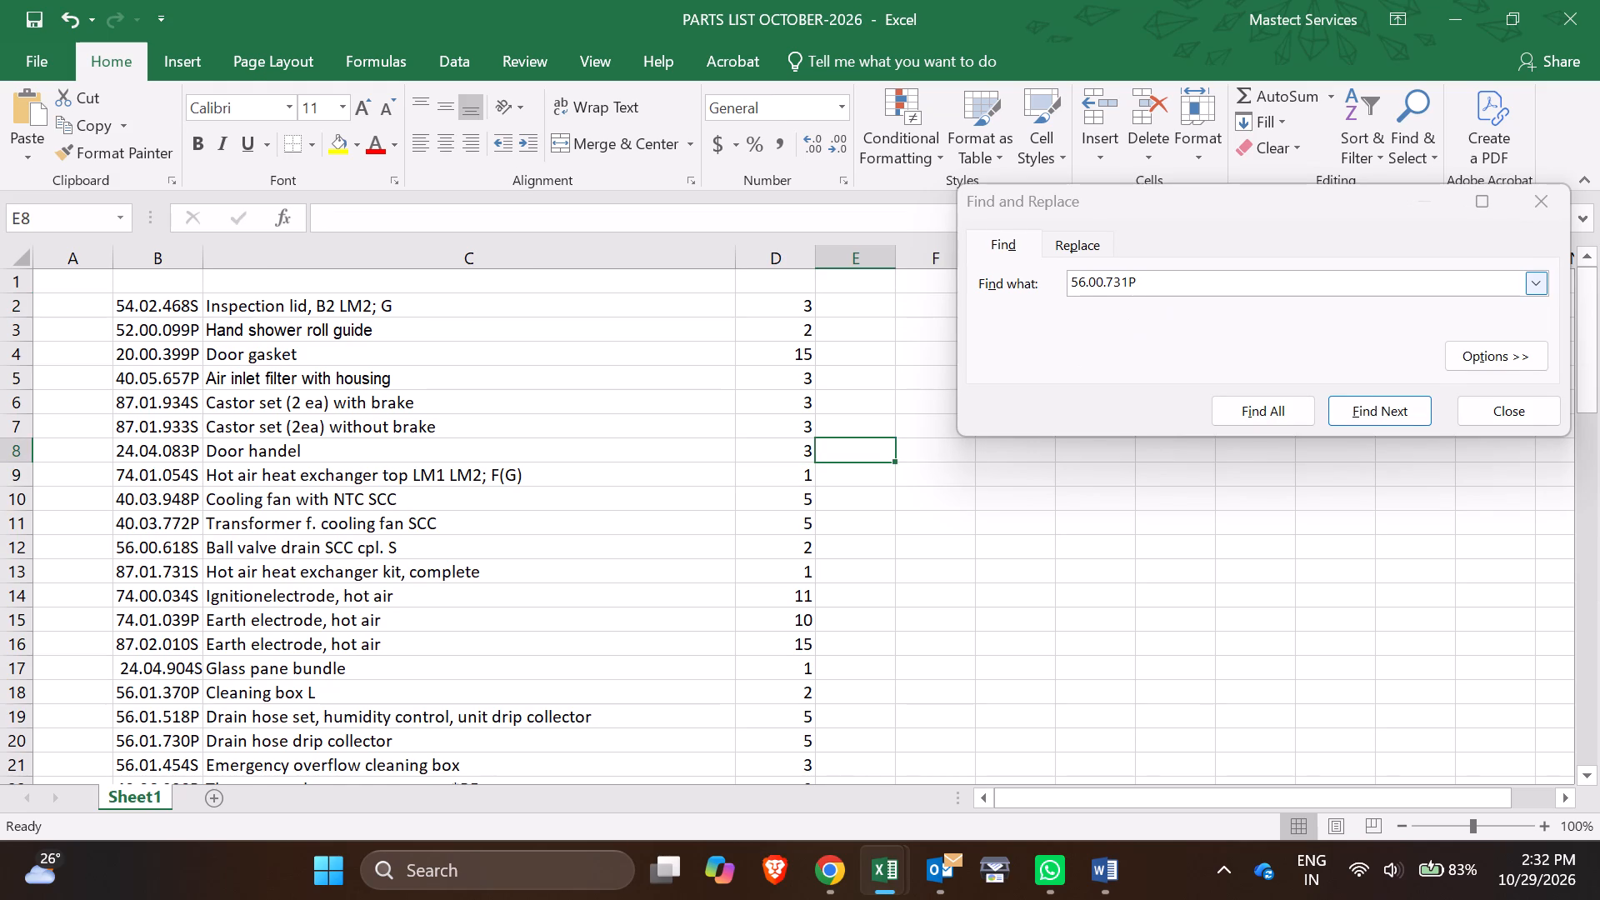
double_click(1202, 282)
key(BackSpace)
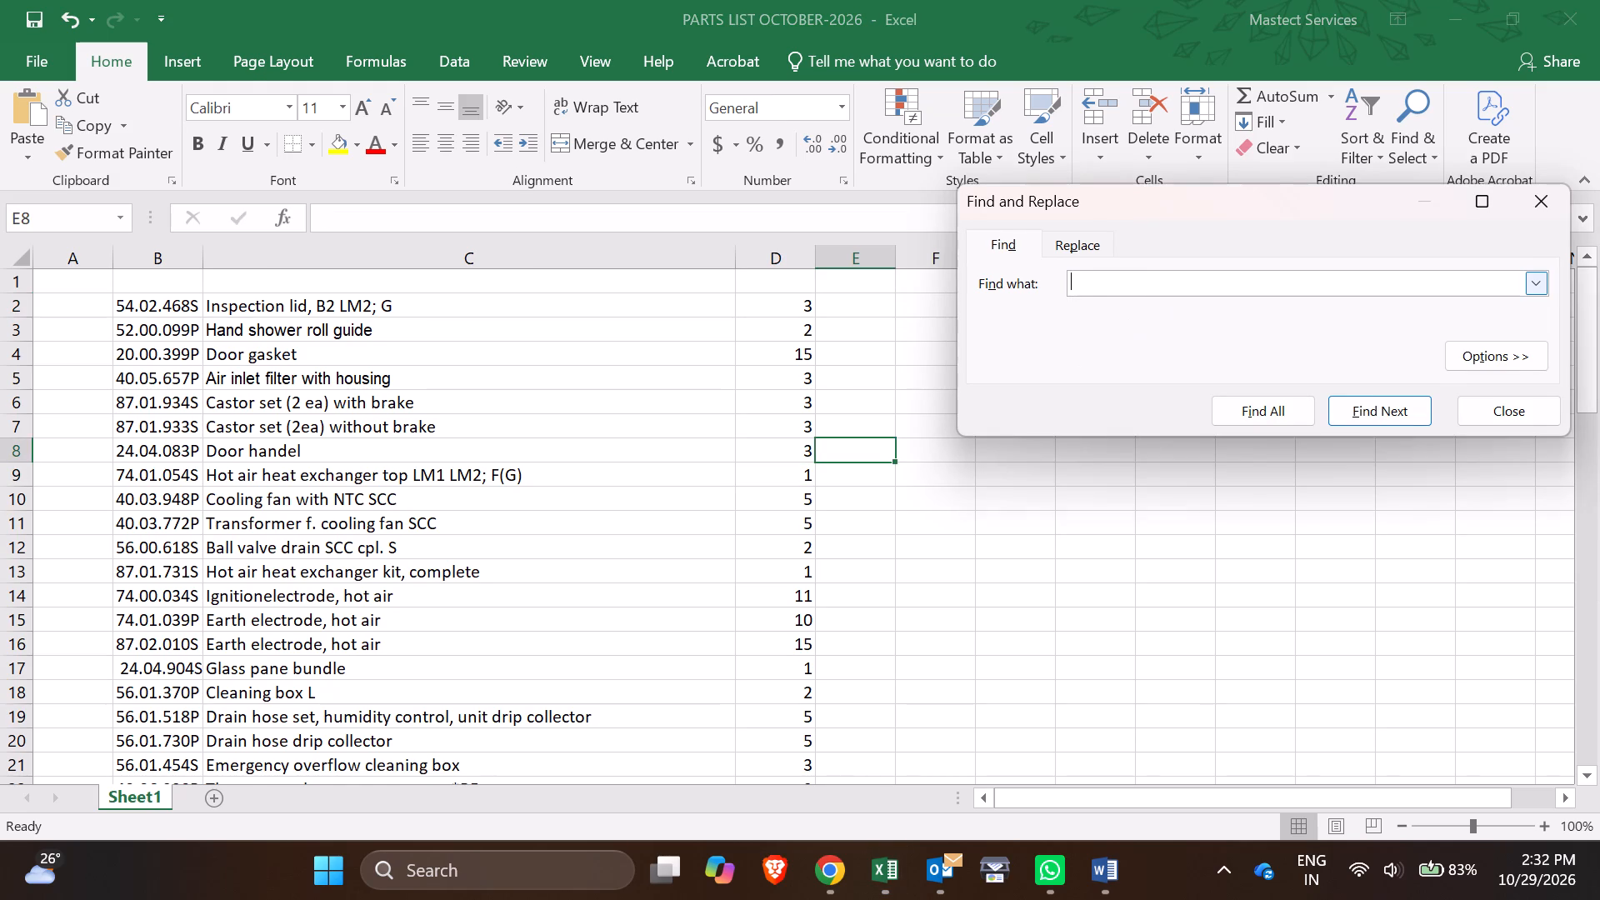
text(40.05.)
text(919P)
key(Return)
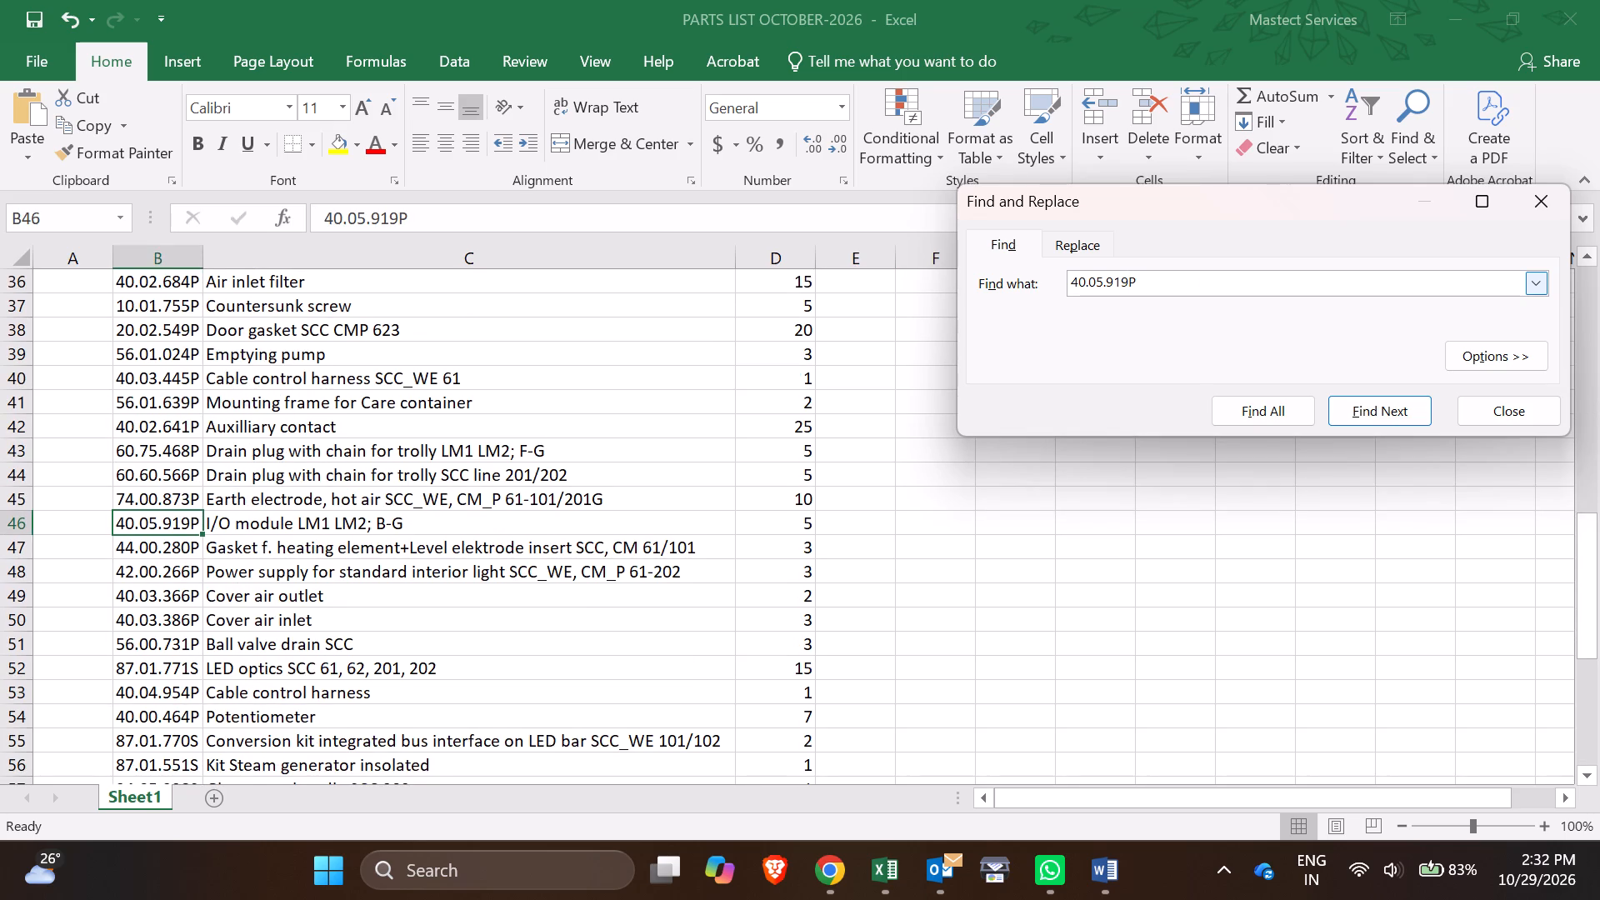
key(Return)
key(Return)
key(Return)
key(Return)
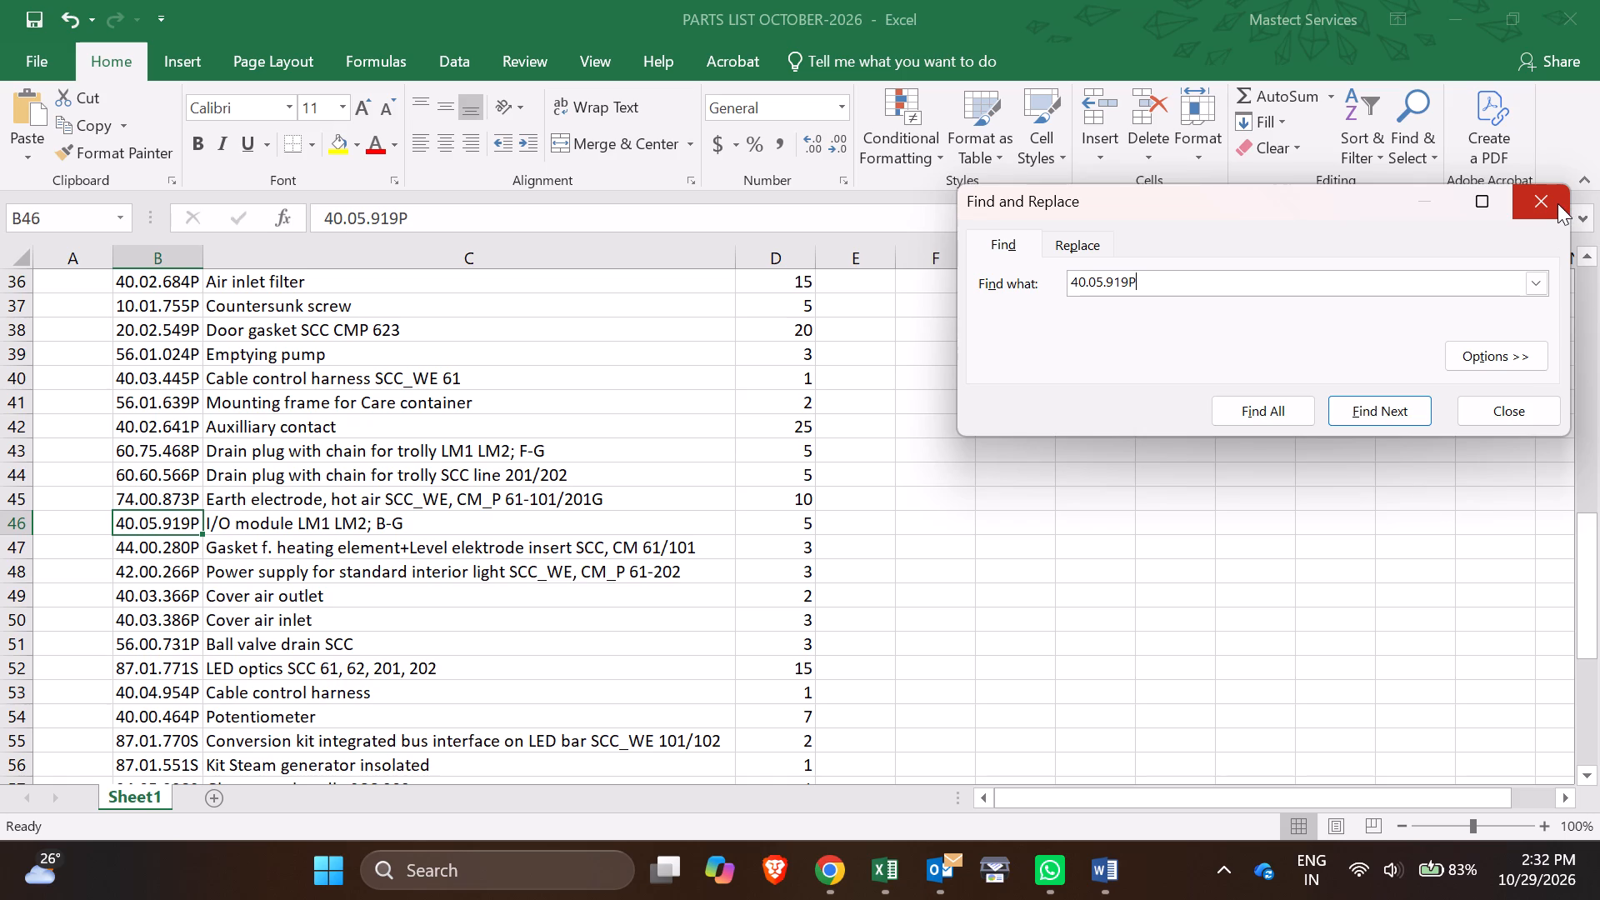
click(1557, 203)
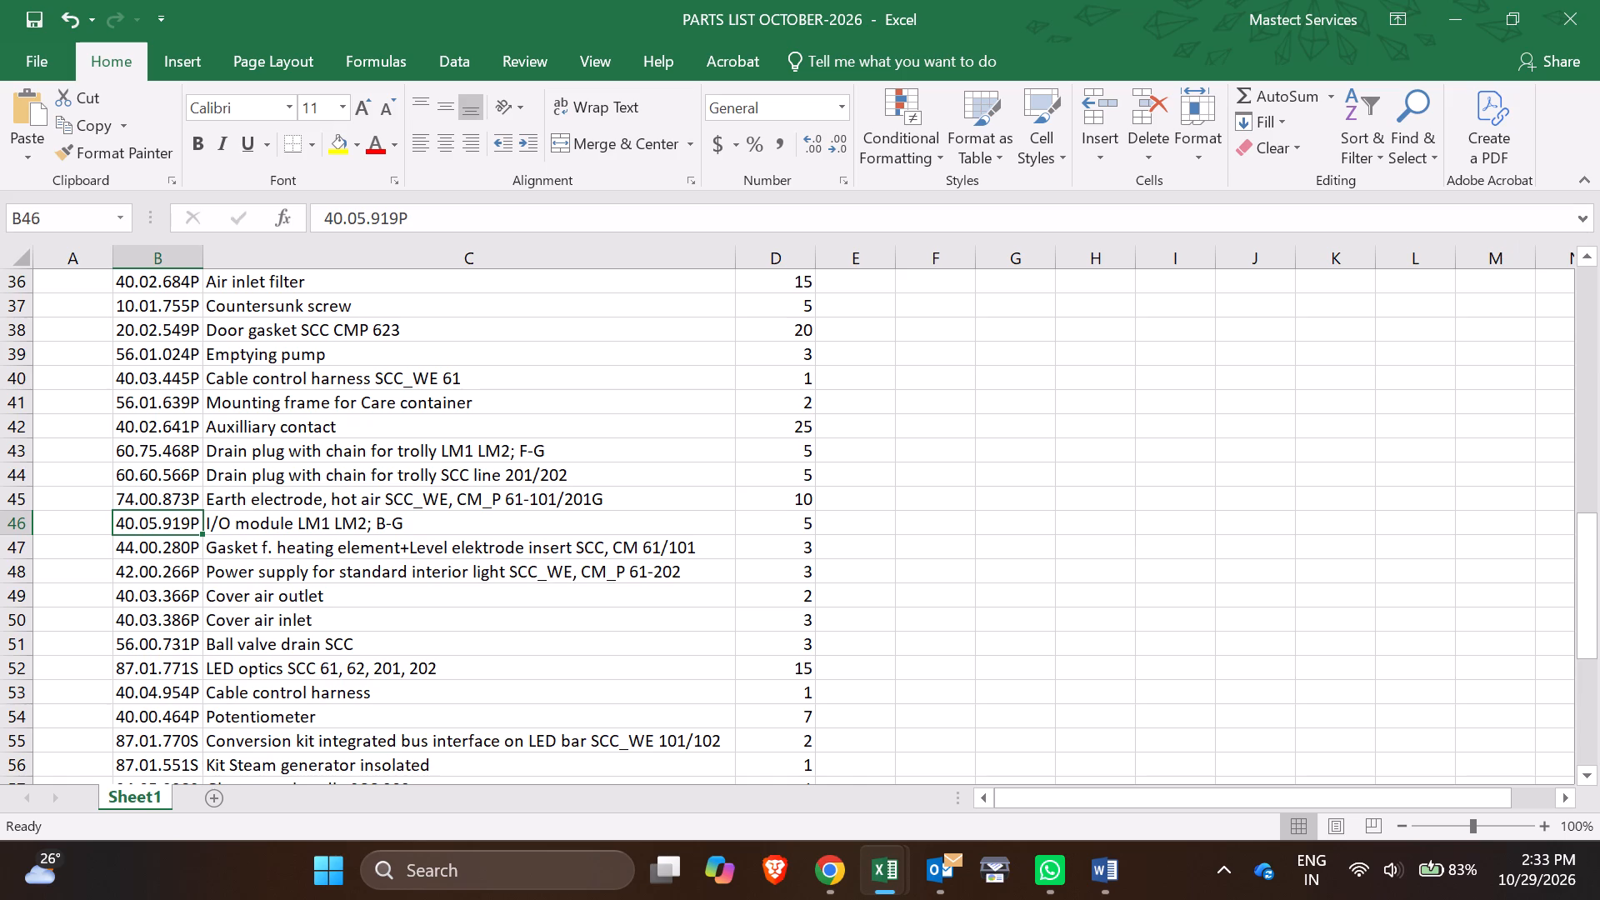
Select the empty cell B73 in the part code column, below the last entry of the October parts list.
scroll(1037, 526, down, 5)
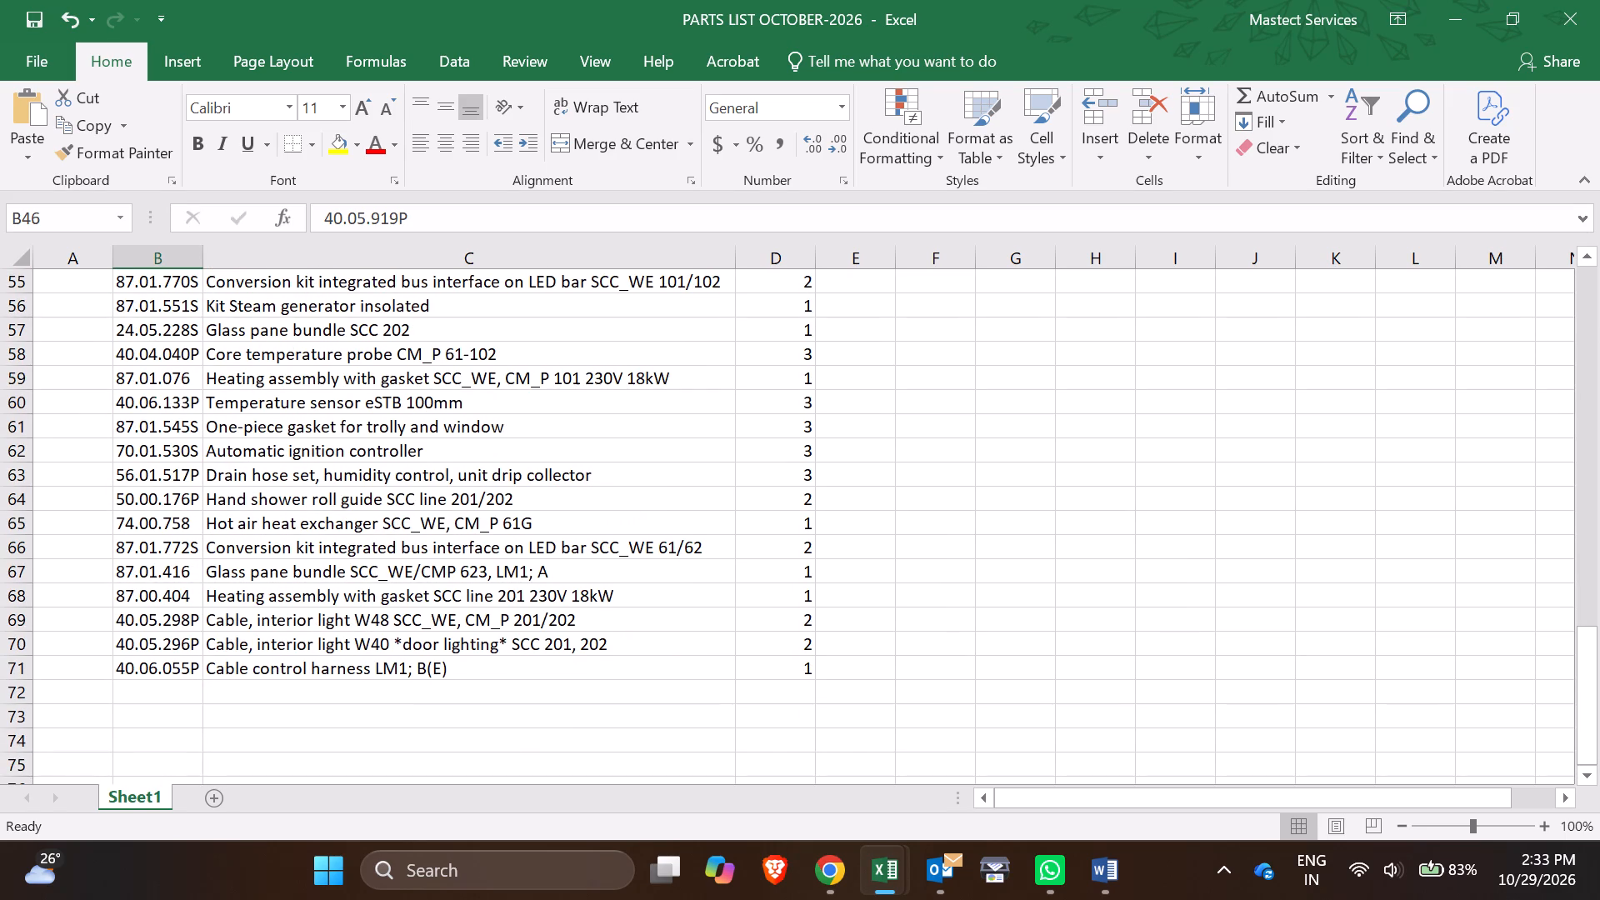
click(171, 707)
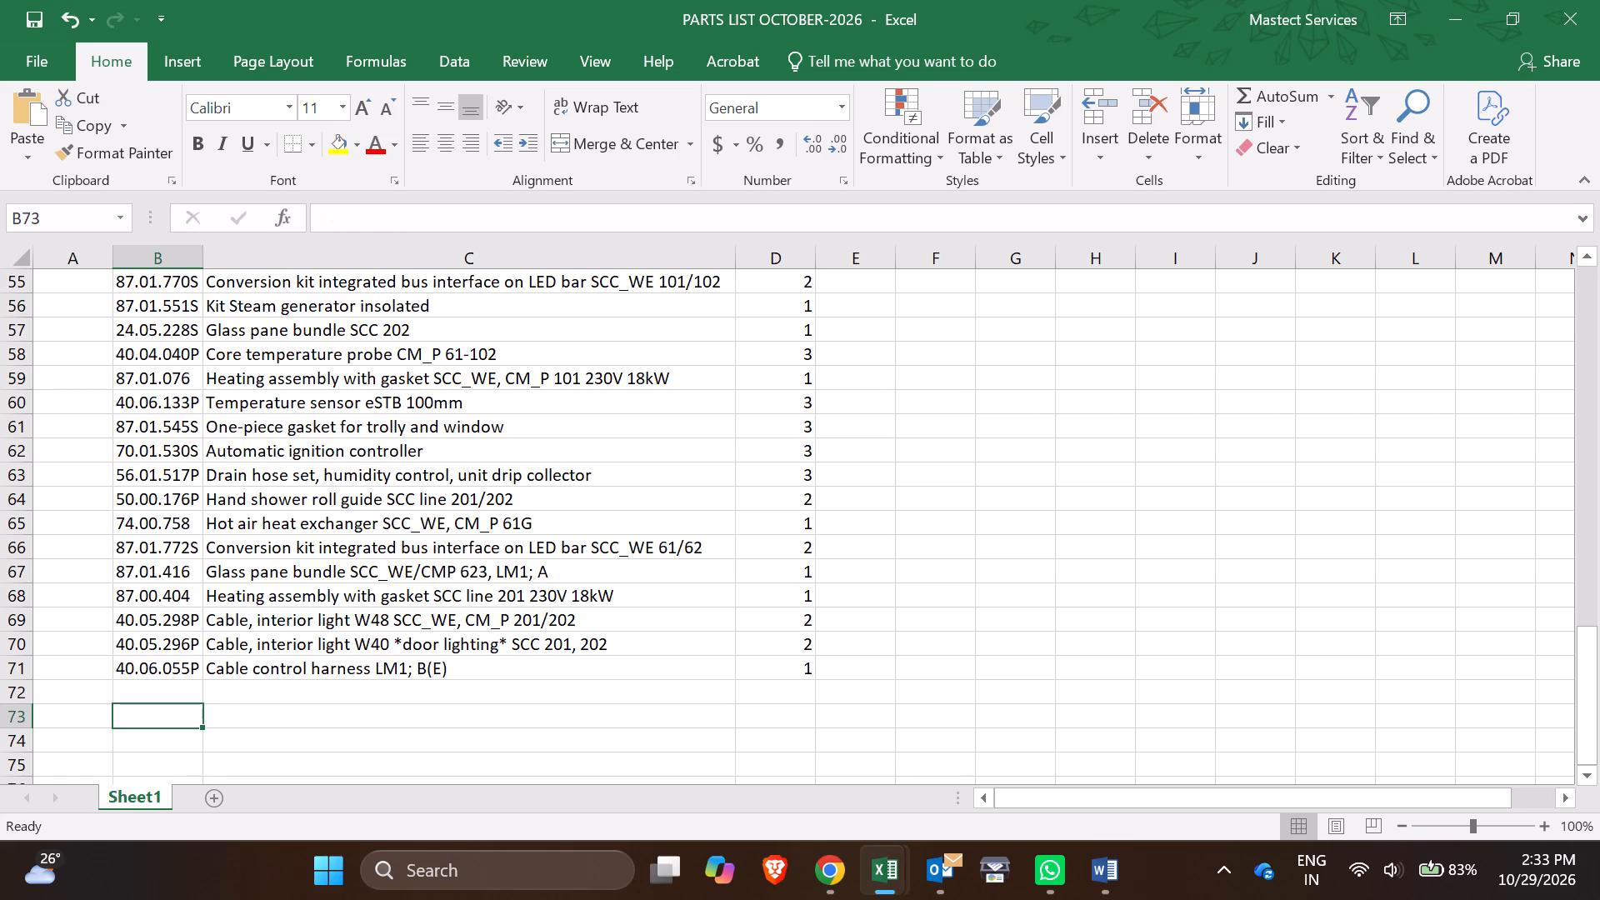
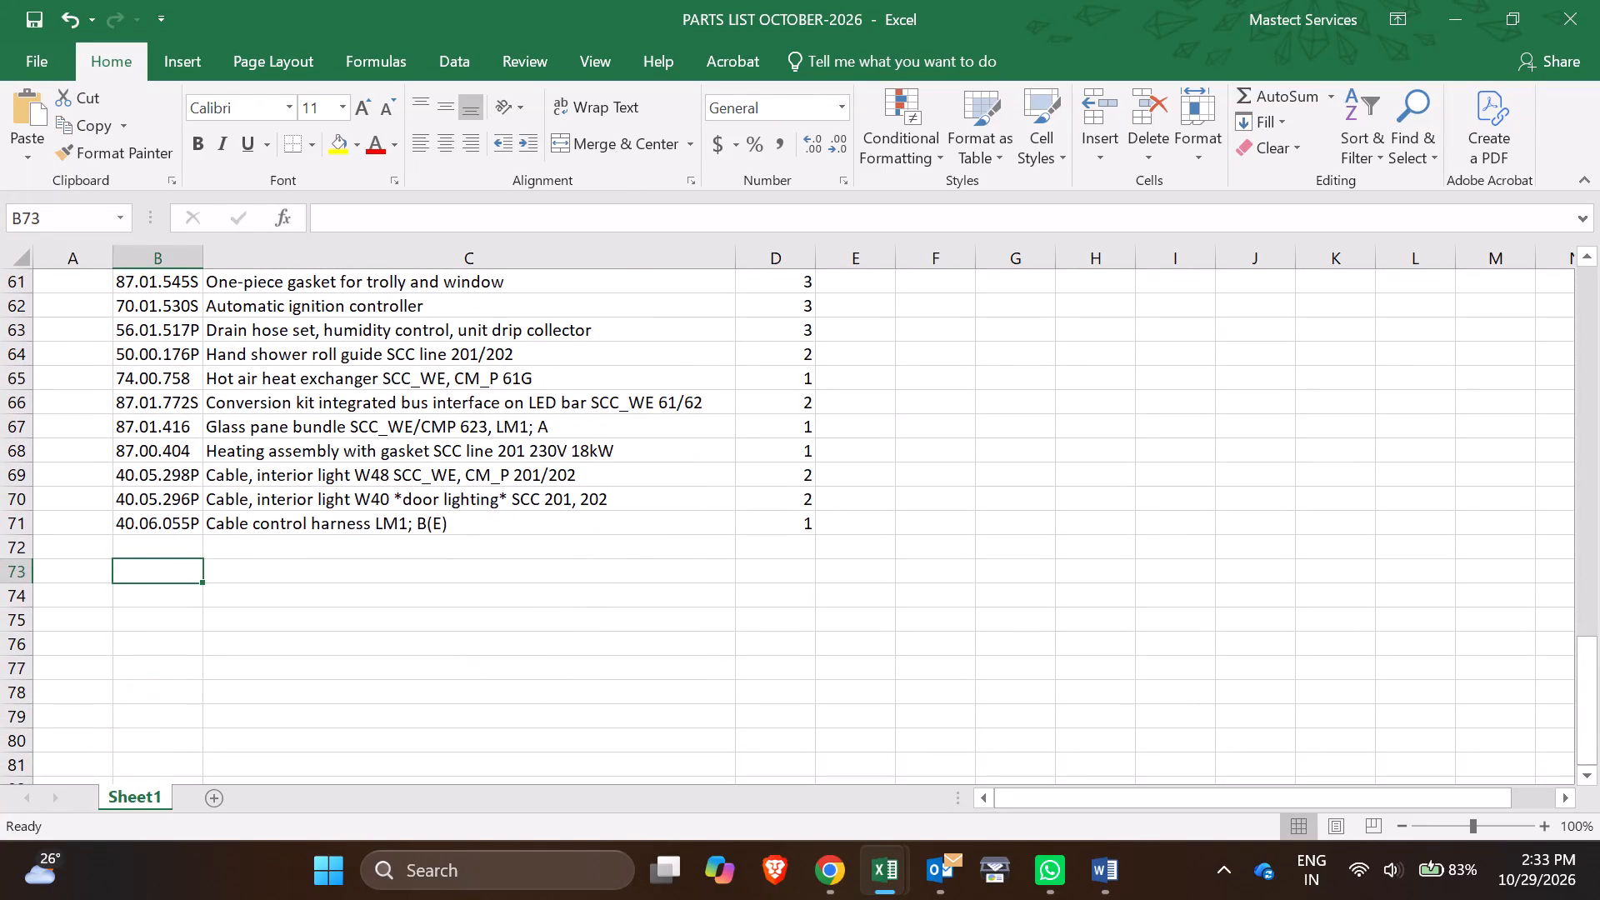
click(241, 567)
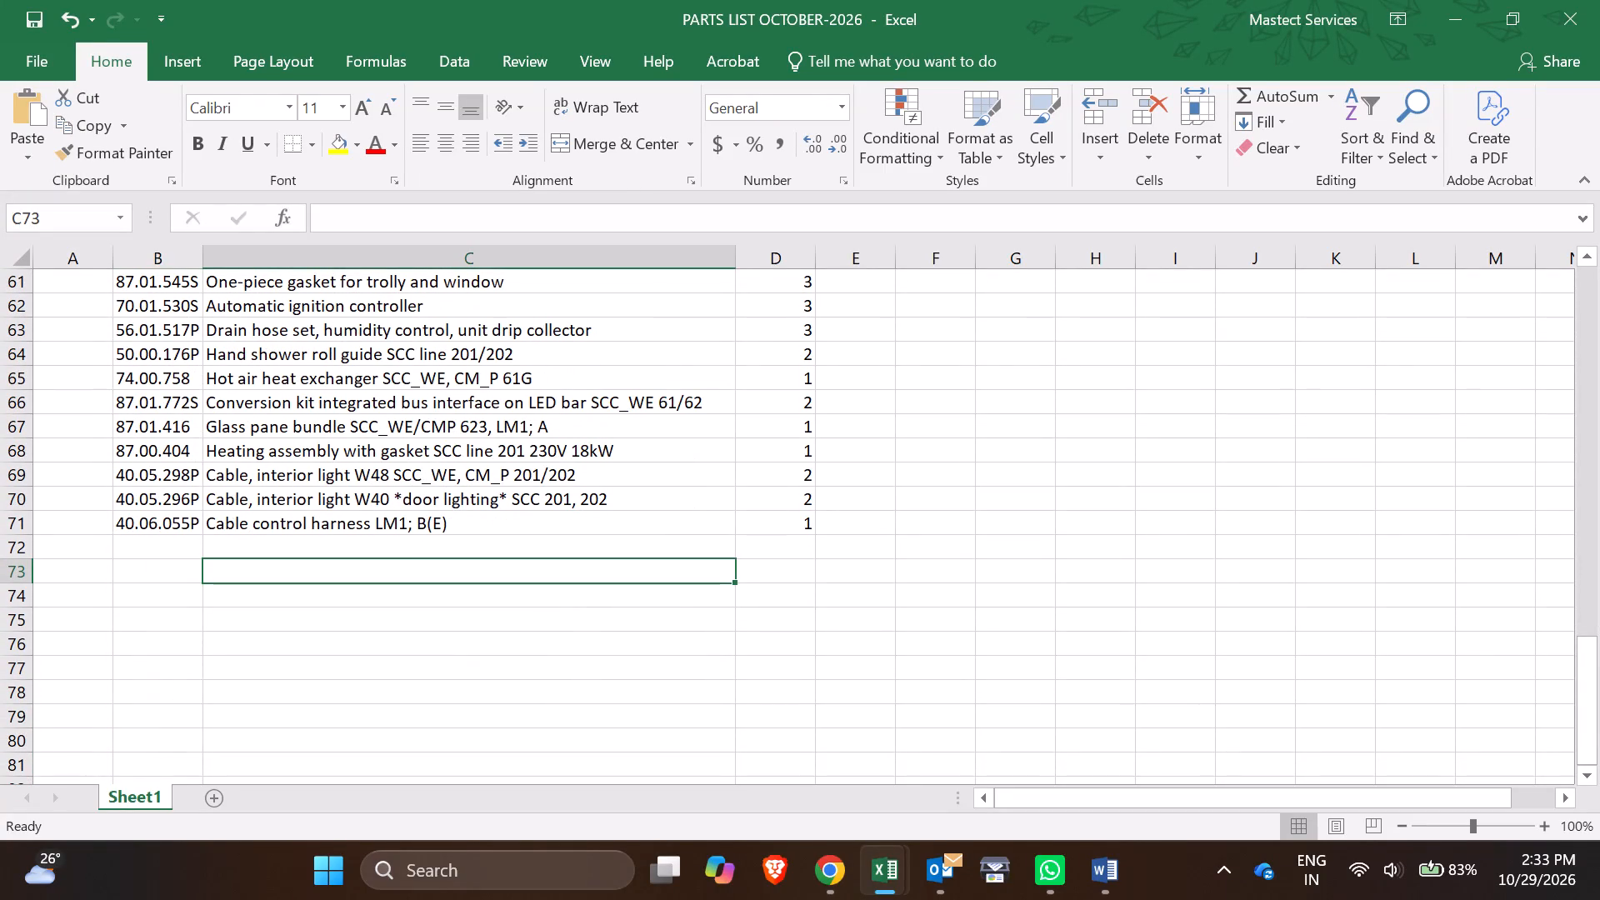
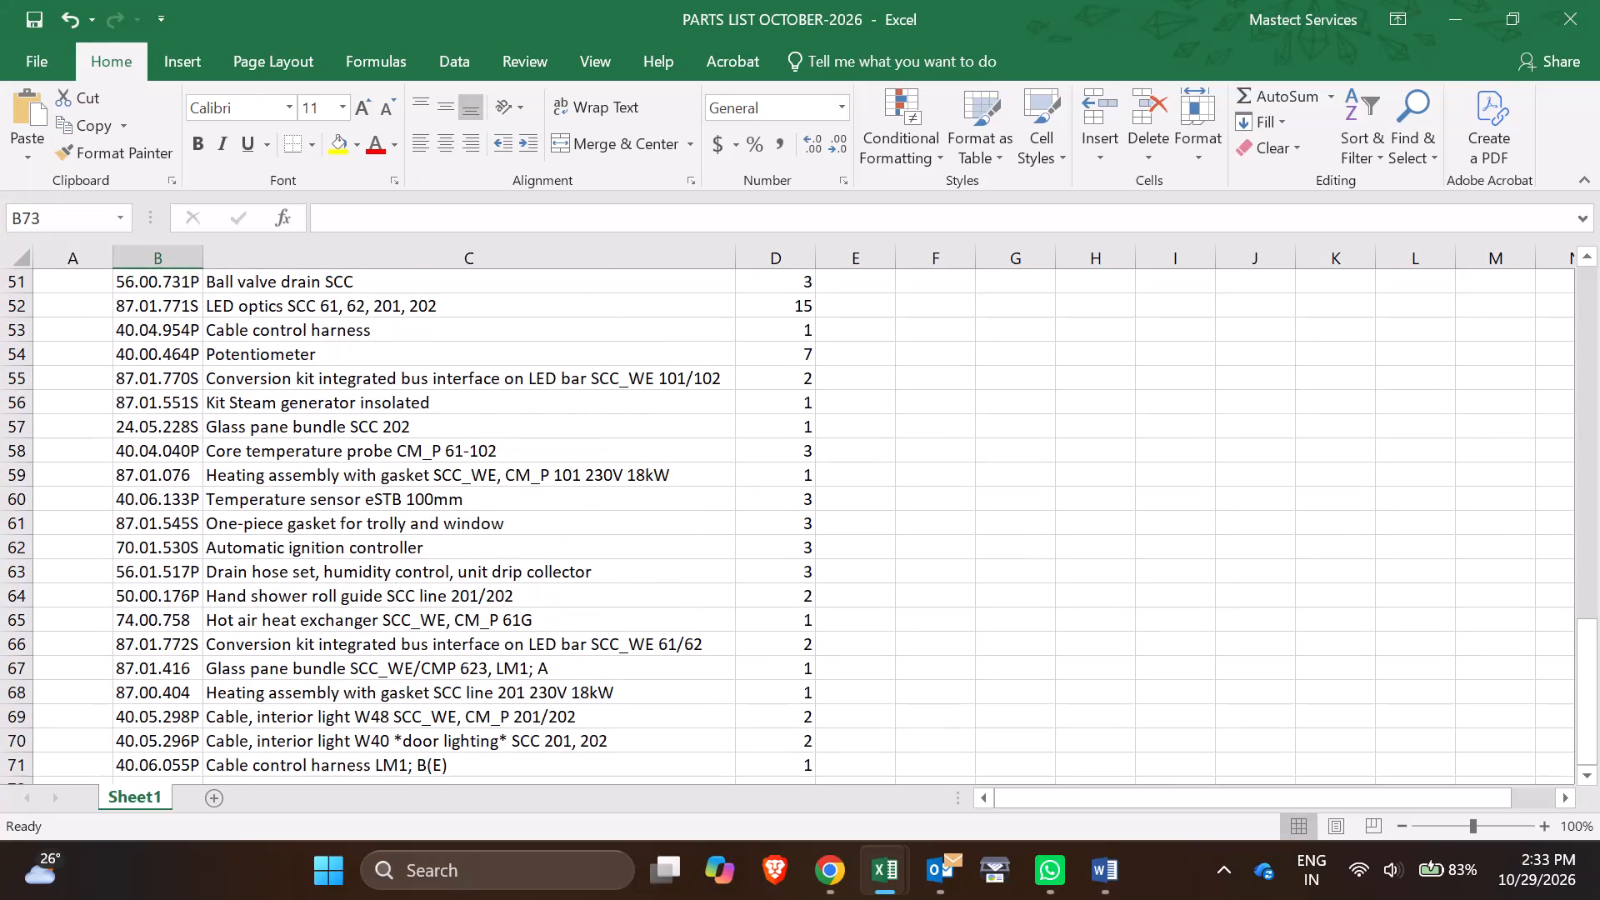
Search the parts list again for part code 40.05.919P and close the search.
scroll(346, 553, up, 3)
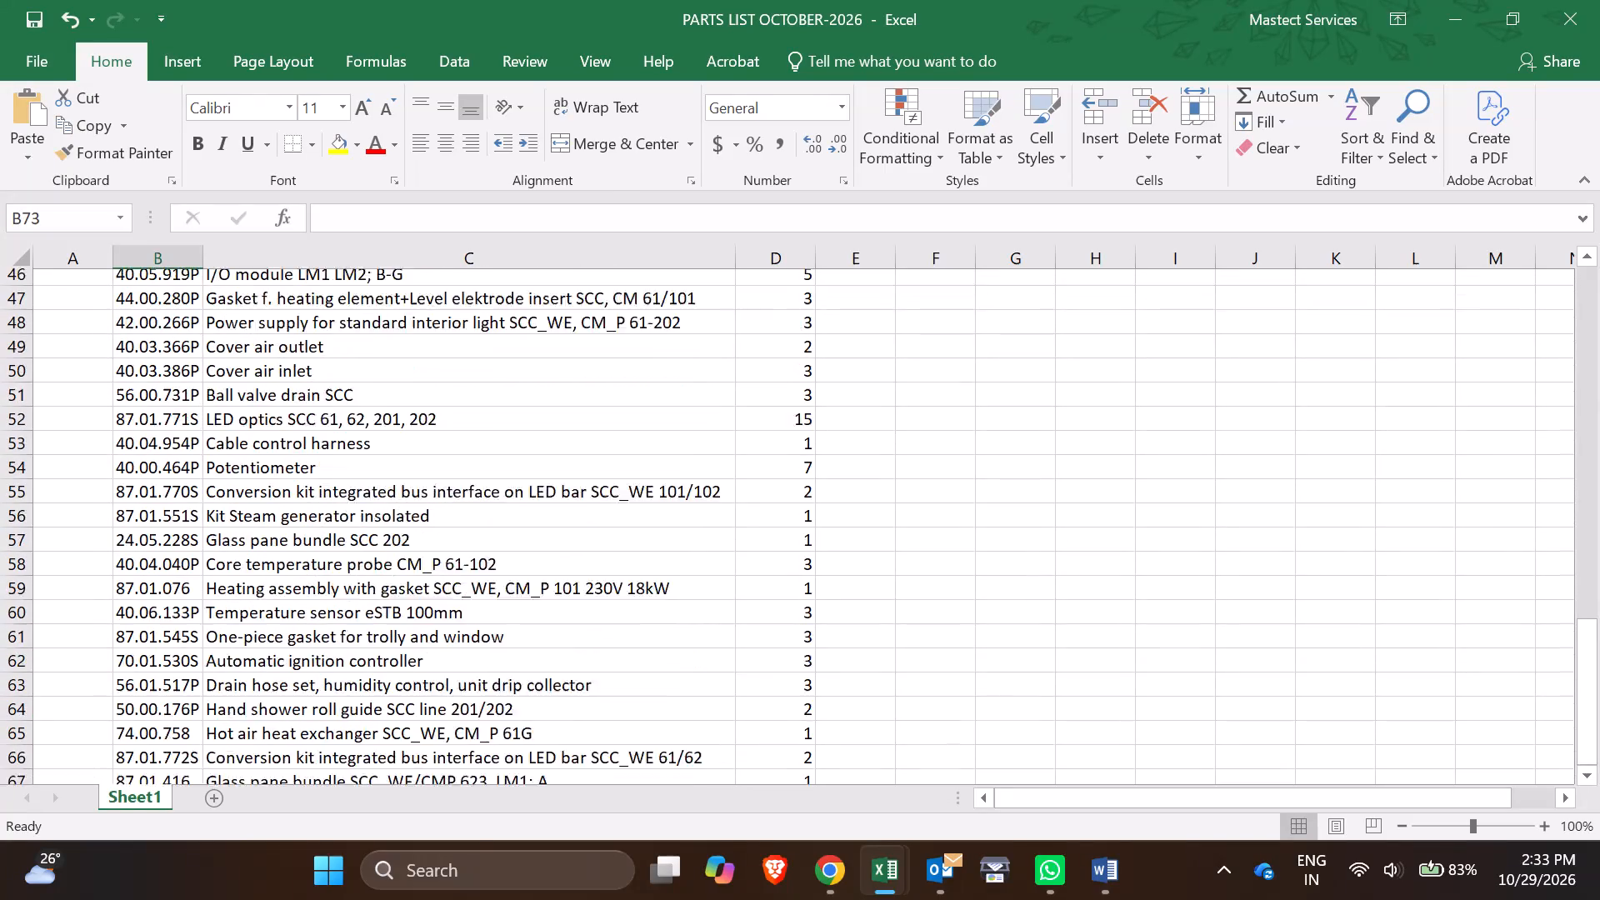
scroll(346, 553, up, 2)
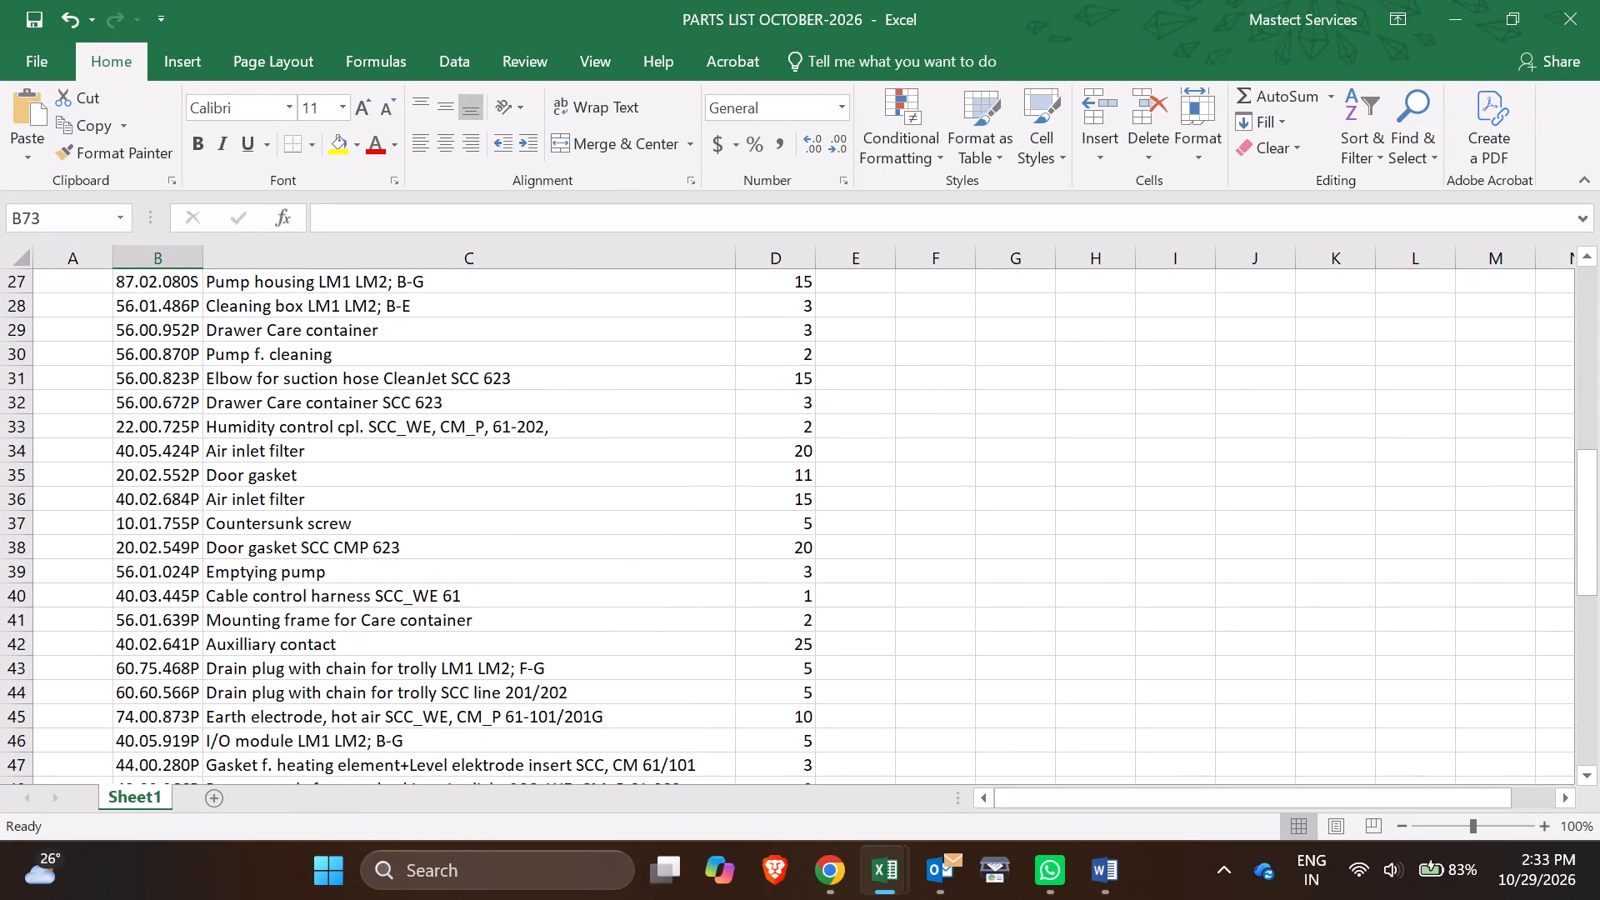
key(ctrl+f)
ctrl+click(1085, 417)
key(Return)
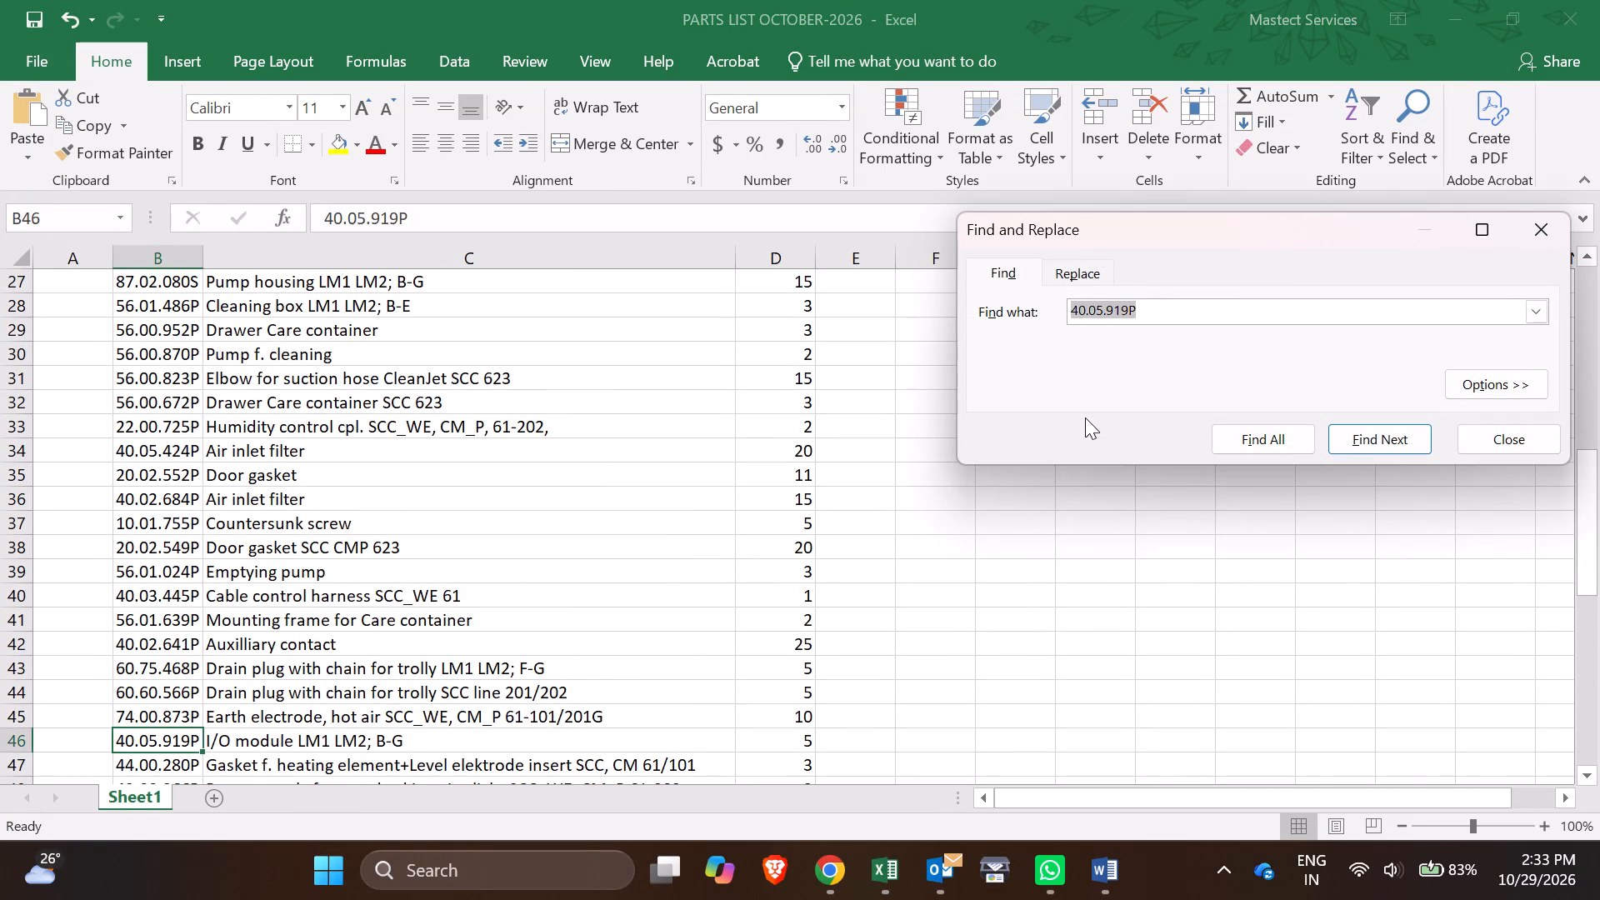
key(Return)
click(1572, 228)
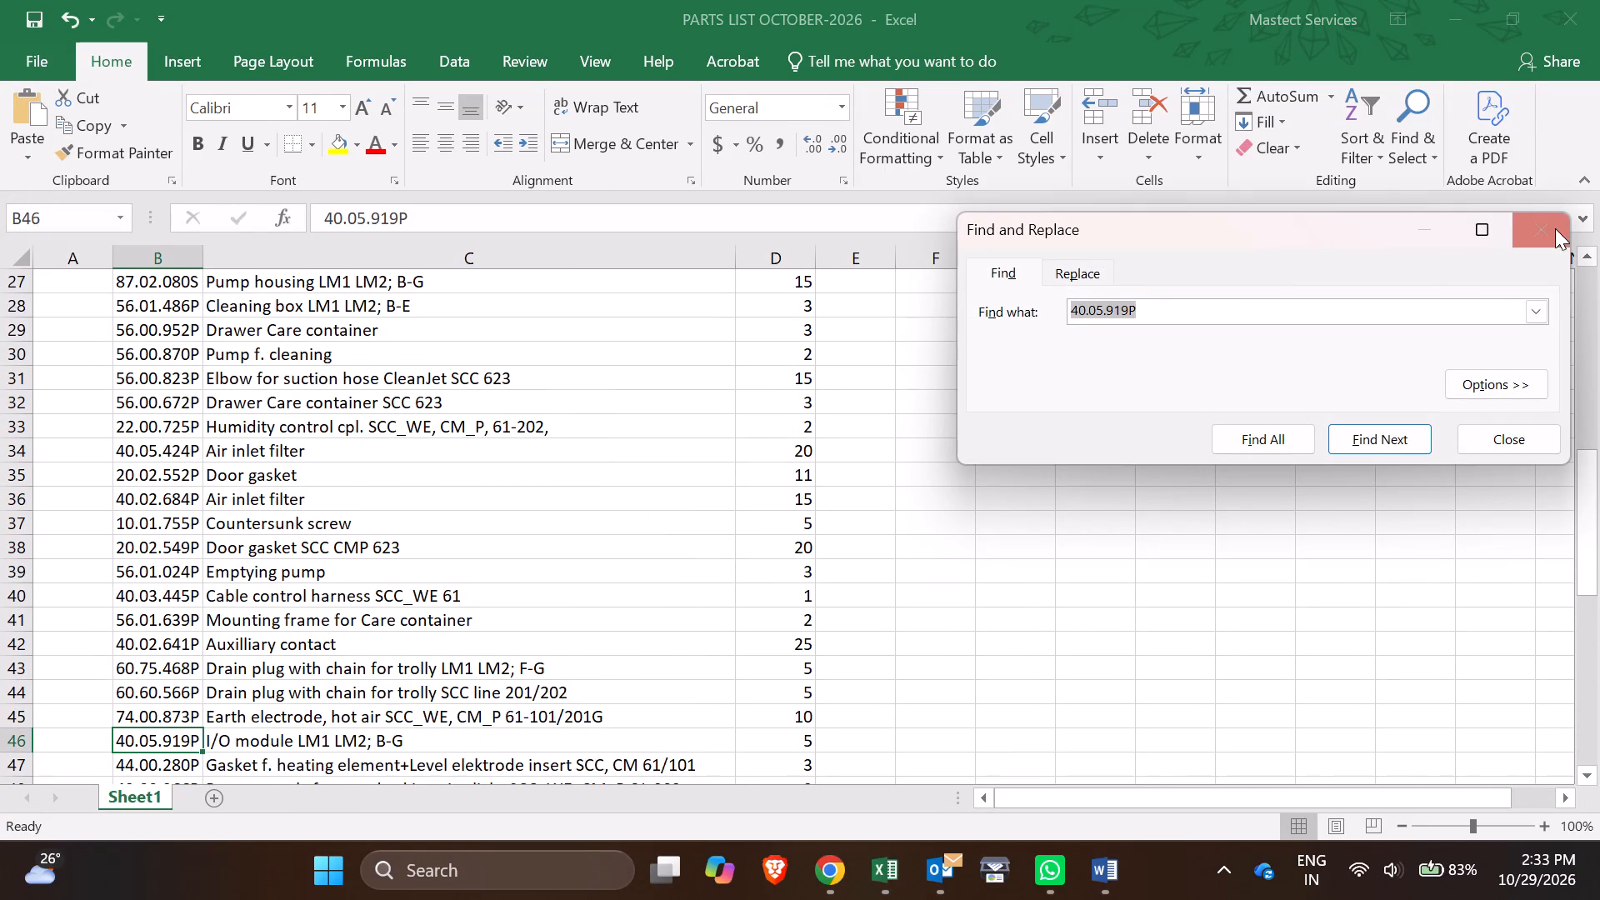
click(1550, 225)
Copy the 40.05.919P I/O module entry, with code, description and quantity, into row 73 below the list and save the workbook.
scroll(917, 527, down, 3)
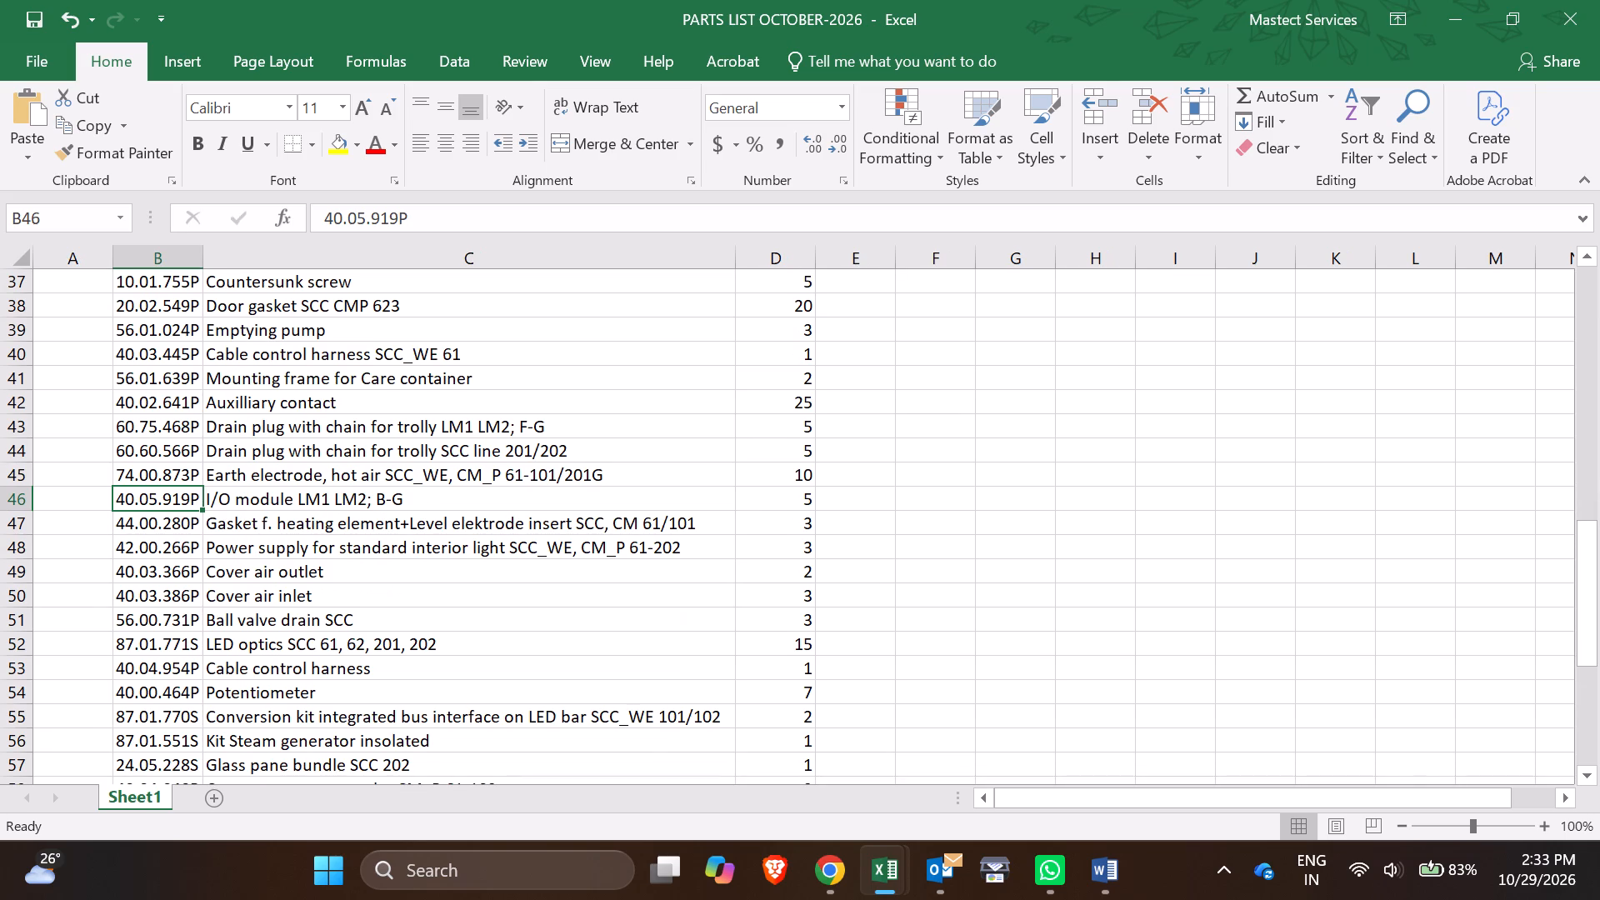
key(ctrl+shift+Right)
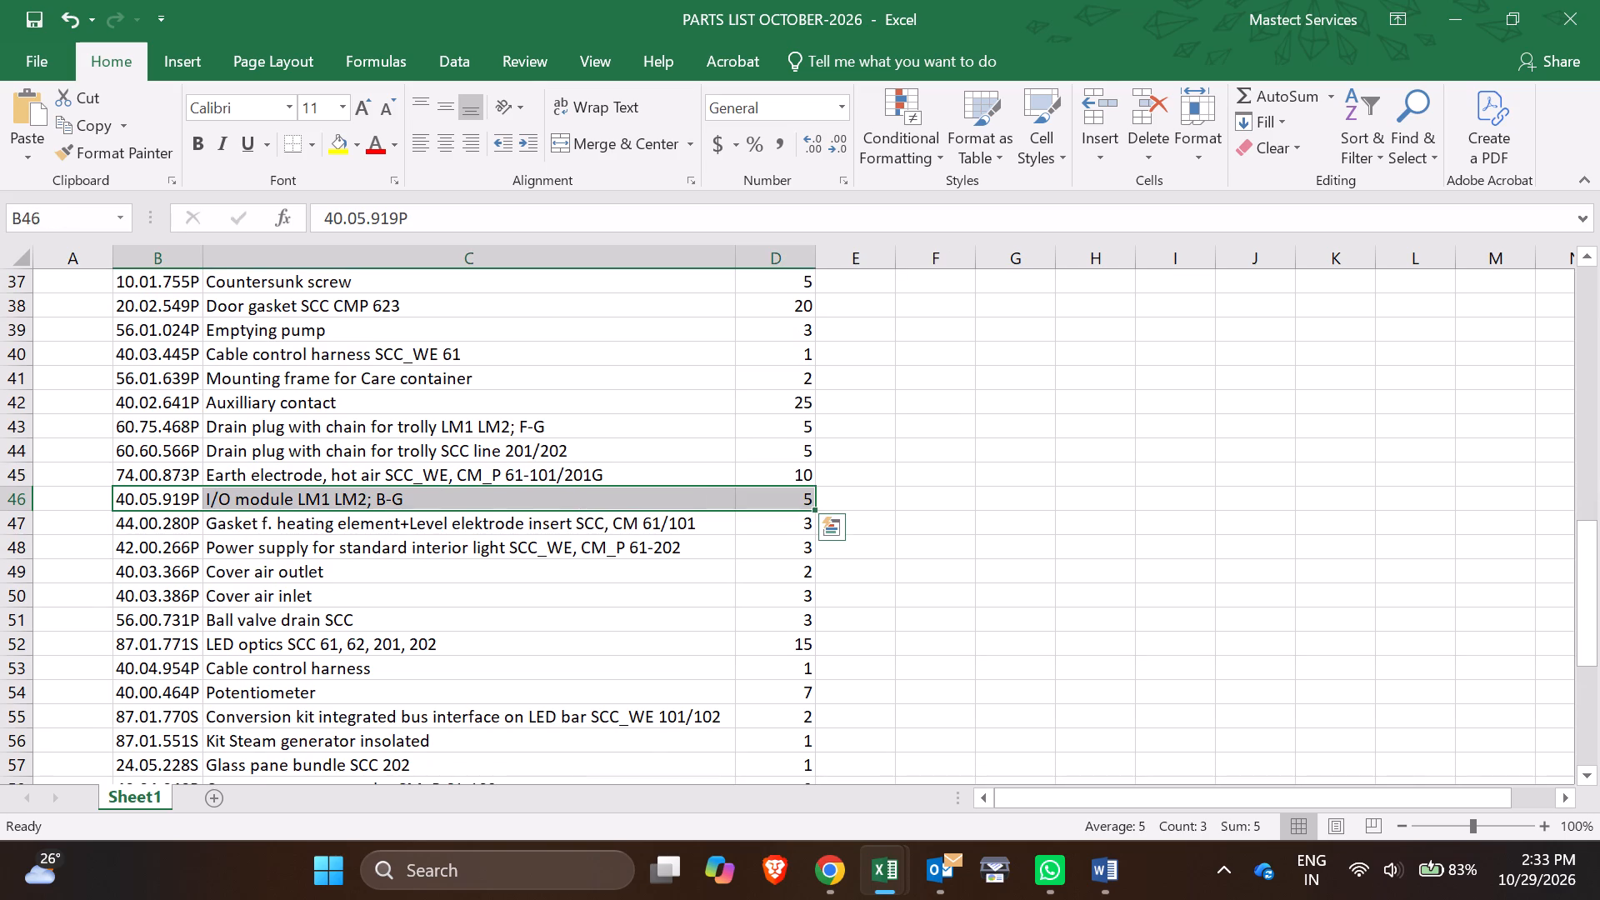
key(ctrl+c)
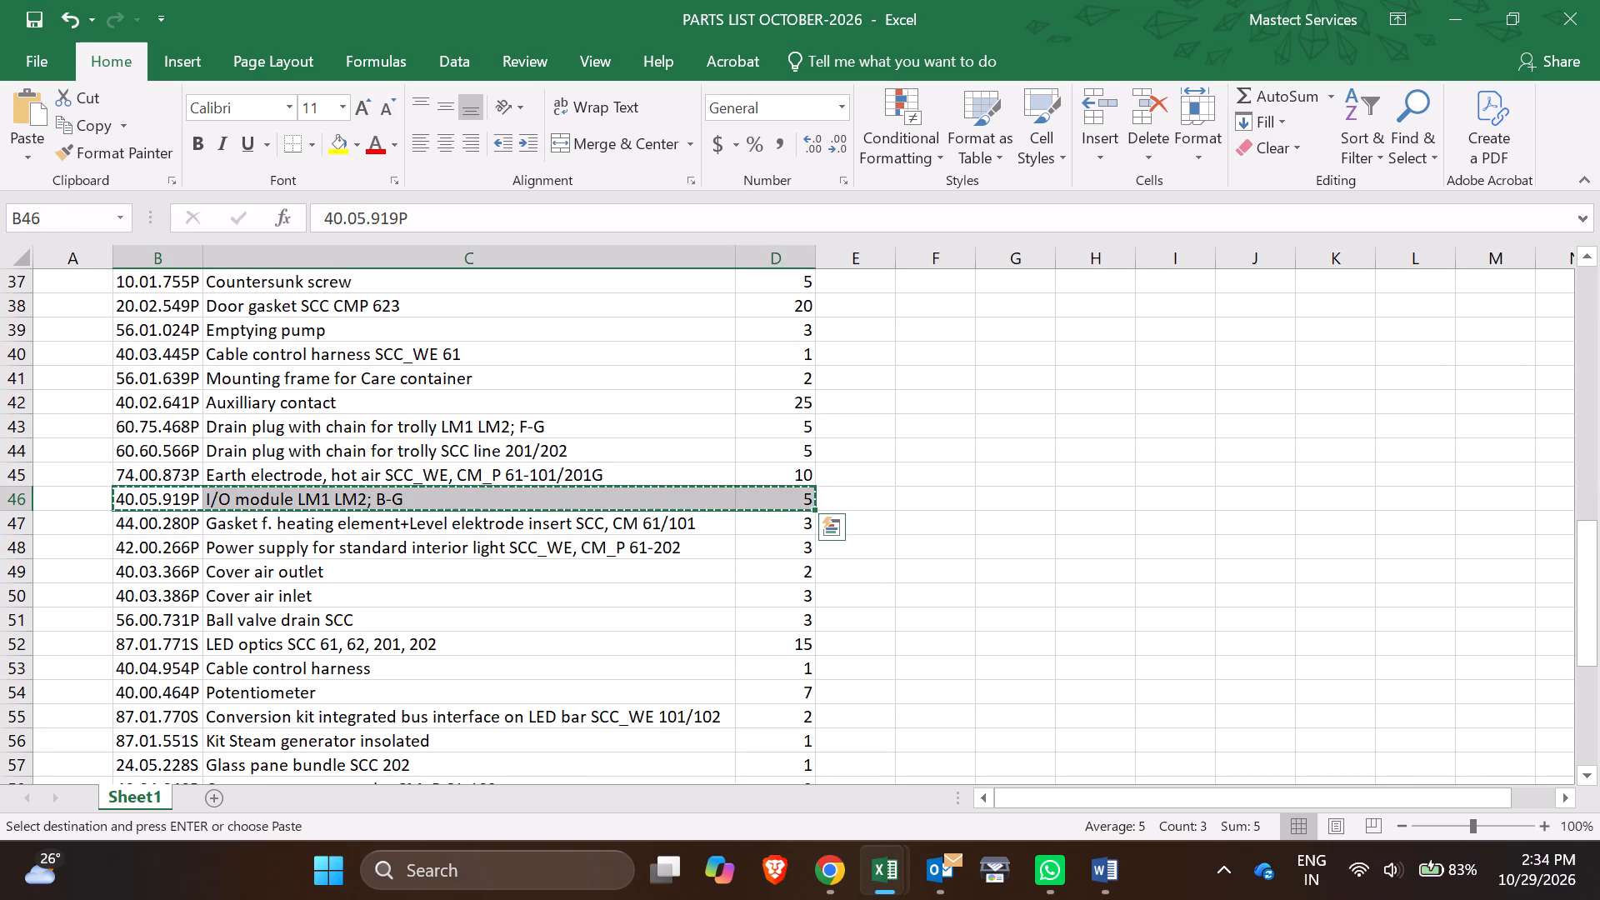
scroll(473, 550, down, 7)
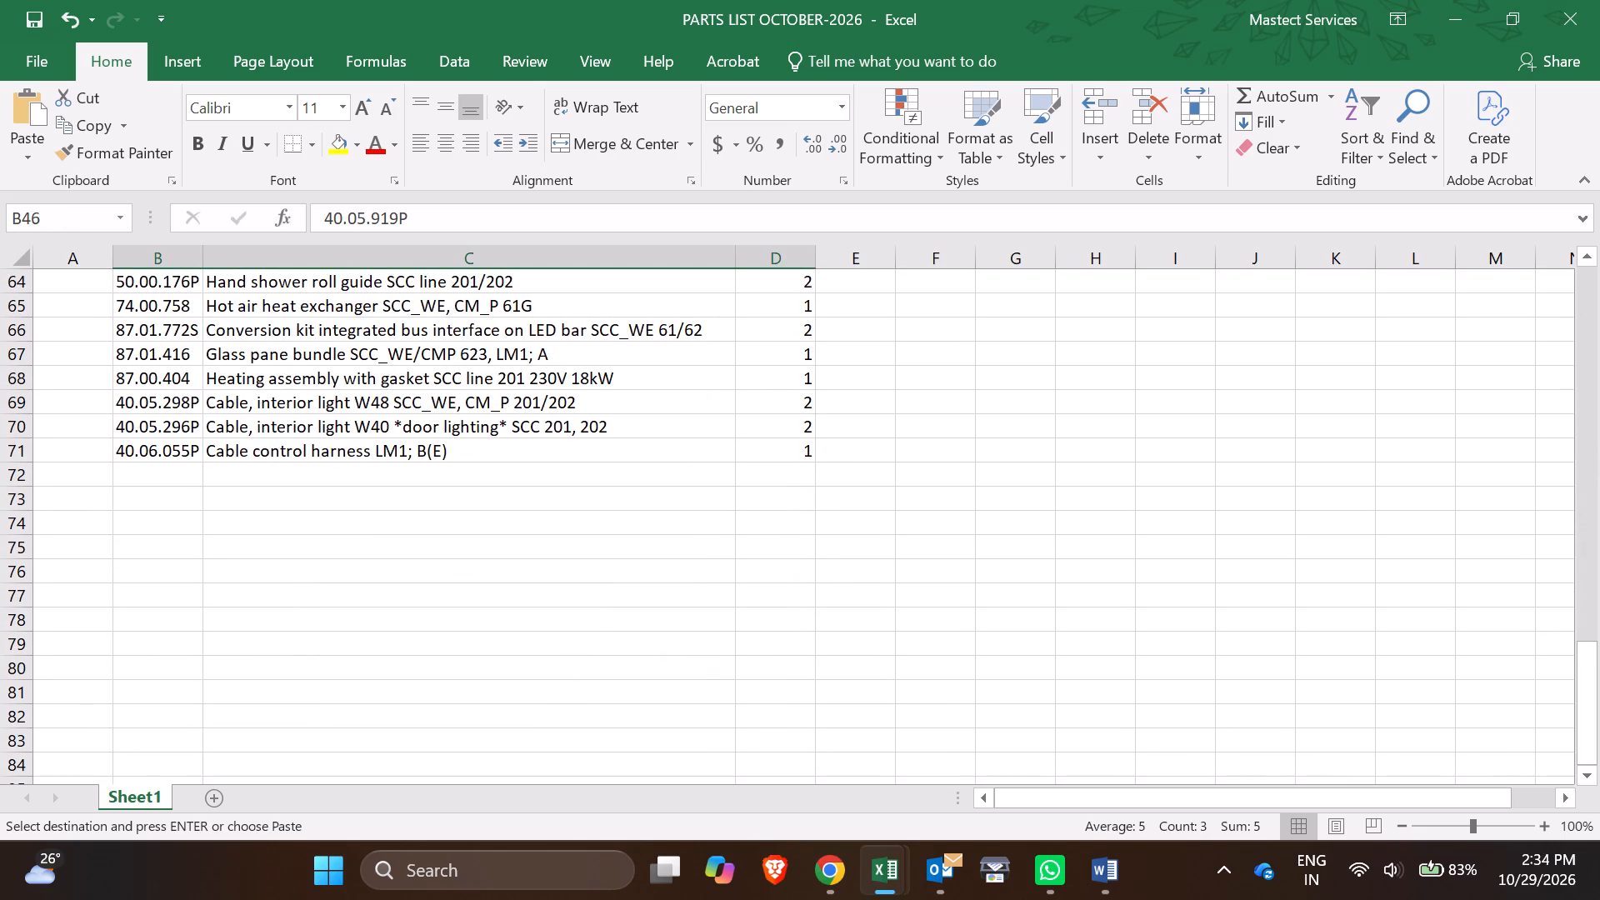
click(163, 496)
key(ctrl+v)
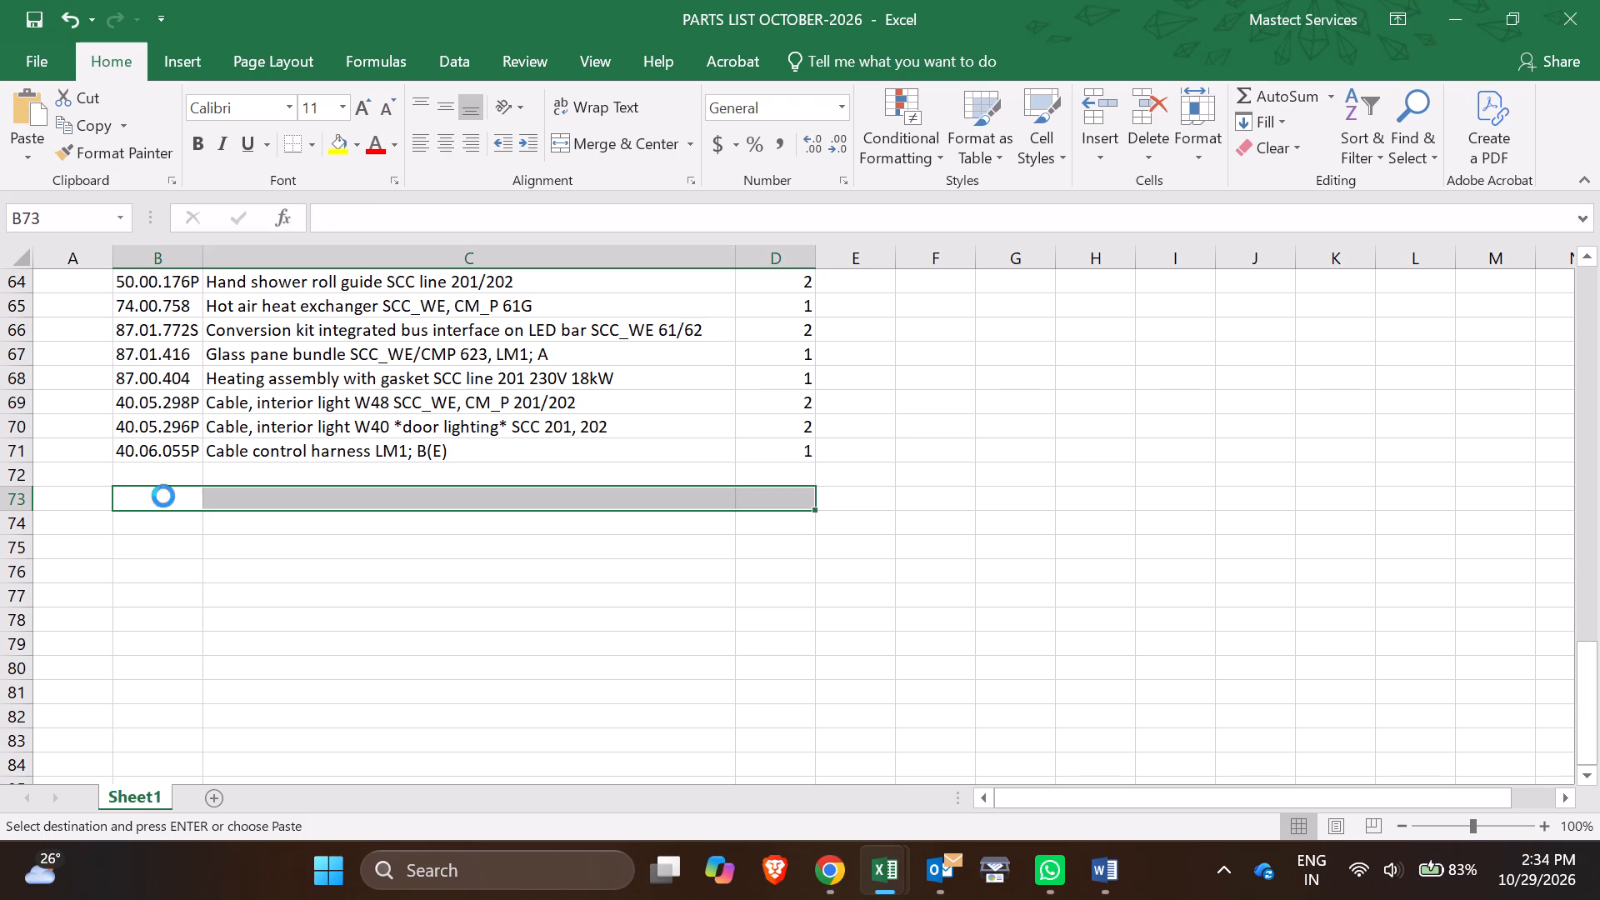
key(ctrl+s)
click(176, 499)
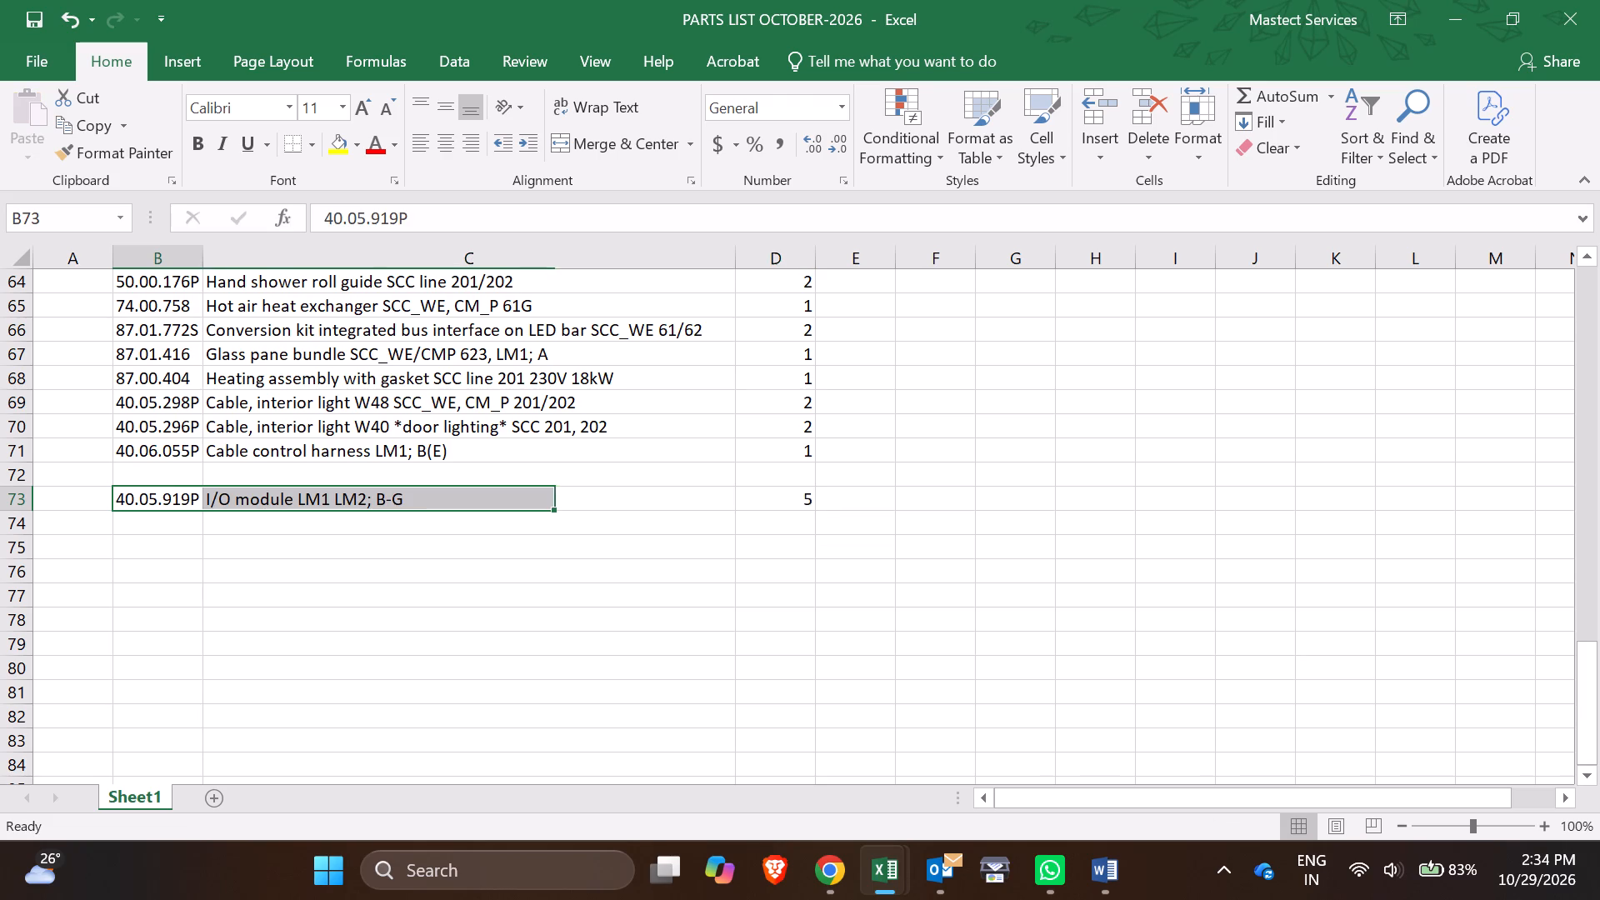
click(248, 499)
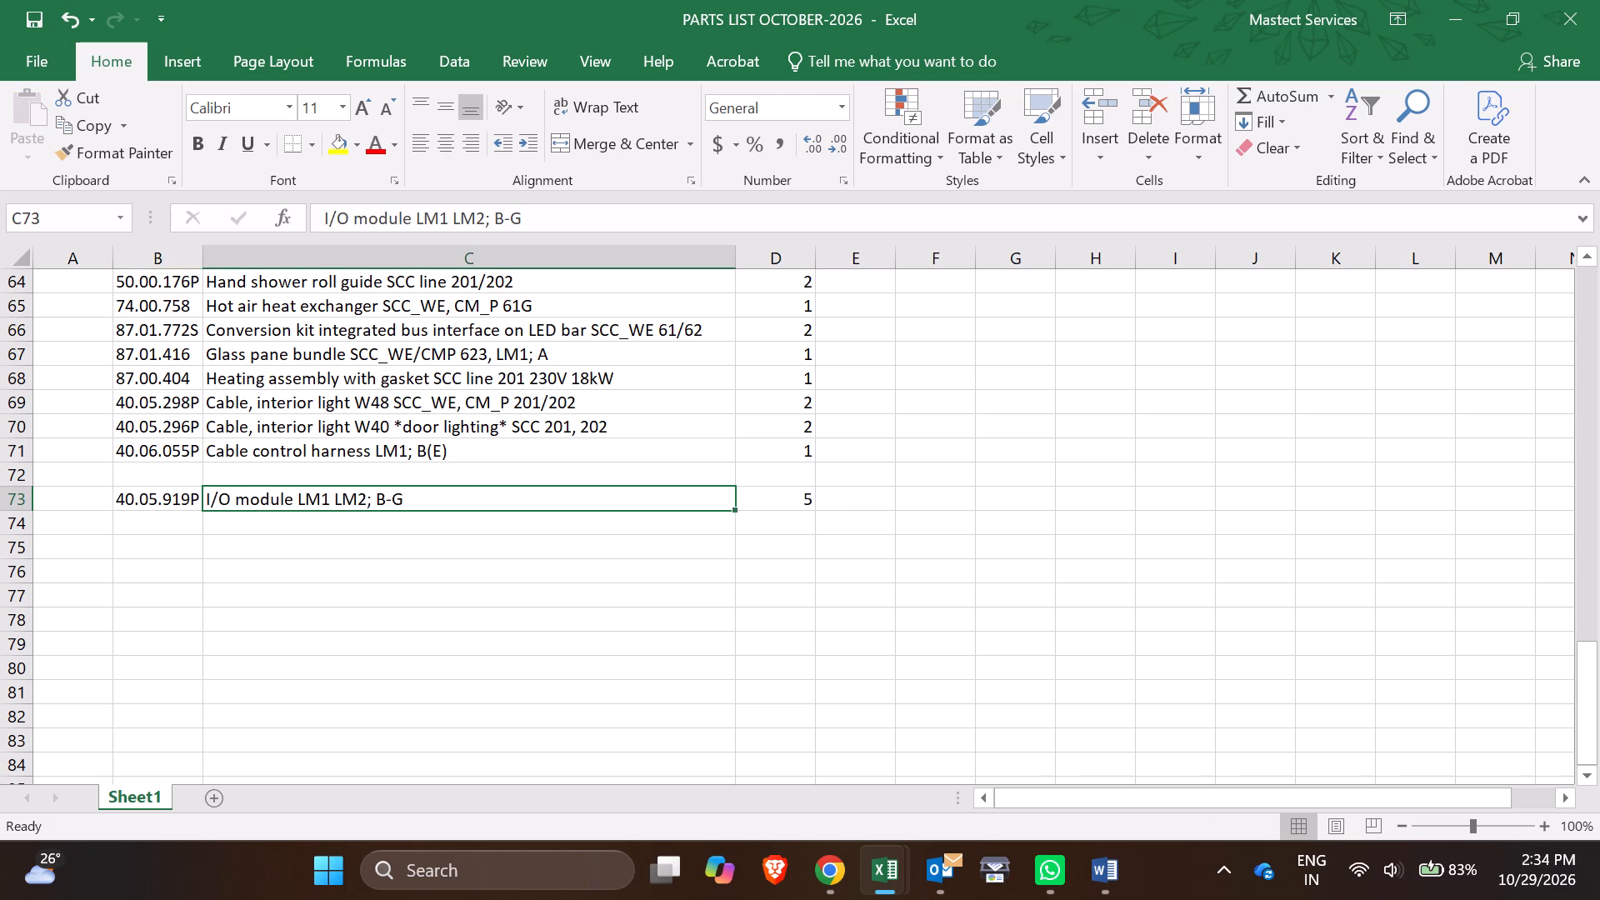
key(ctrl+s)
Set the quantity of the copied 40.05.919P entry in row 73 to 2 and save the workbook.
click(777, 501)
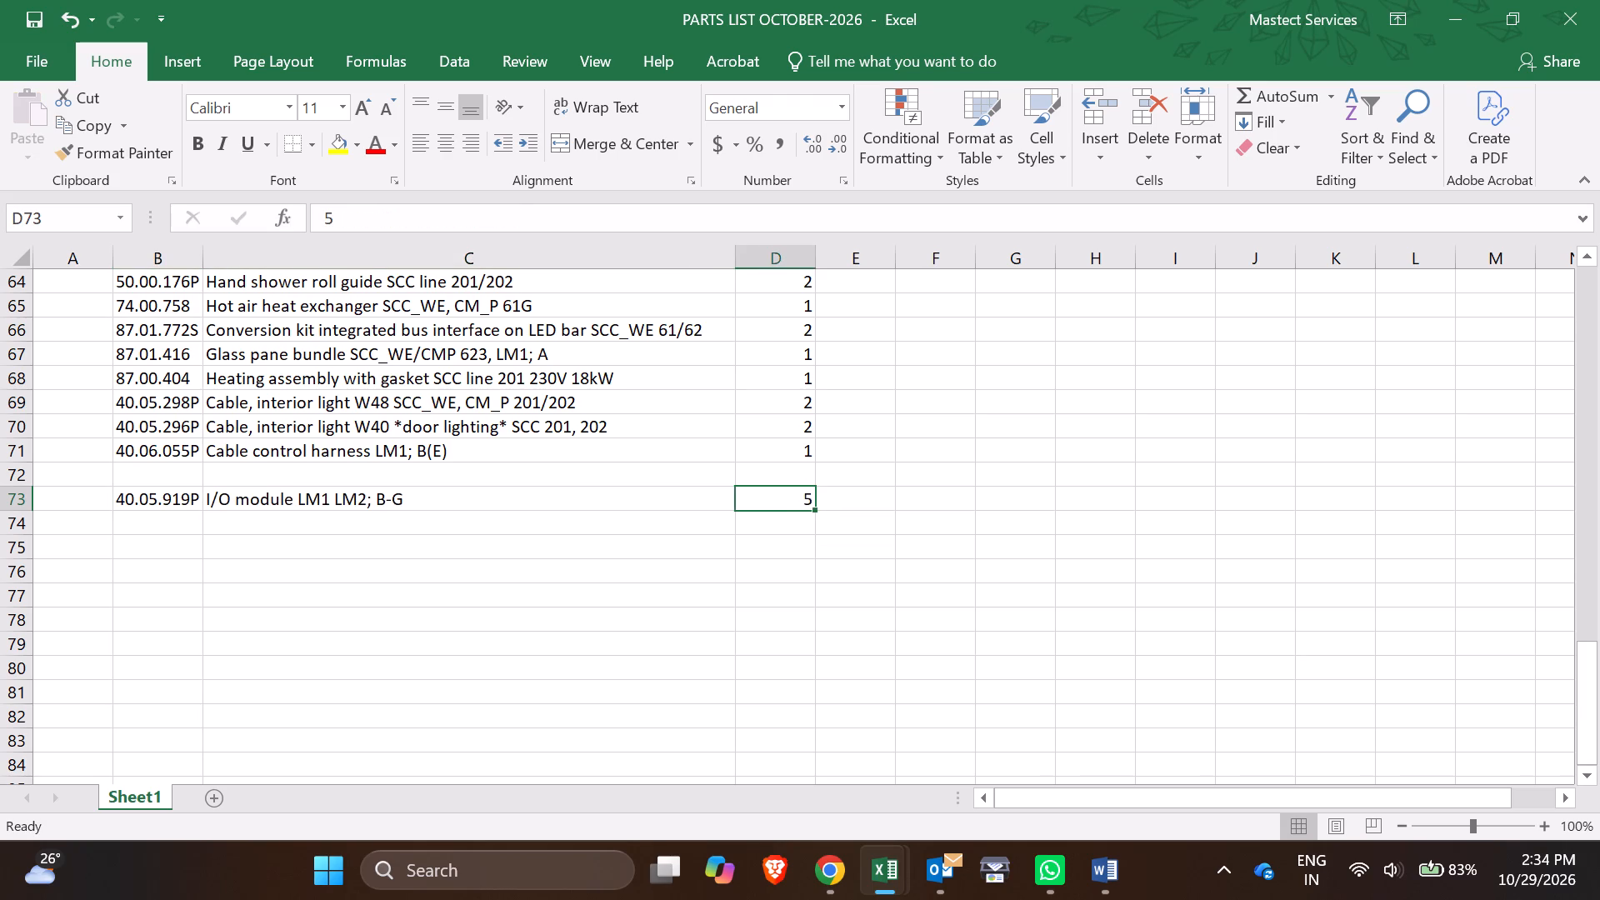
key(2)
key(Return)
key(ctrl+s)
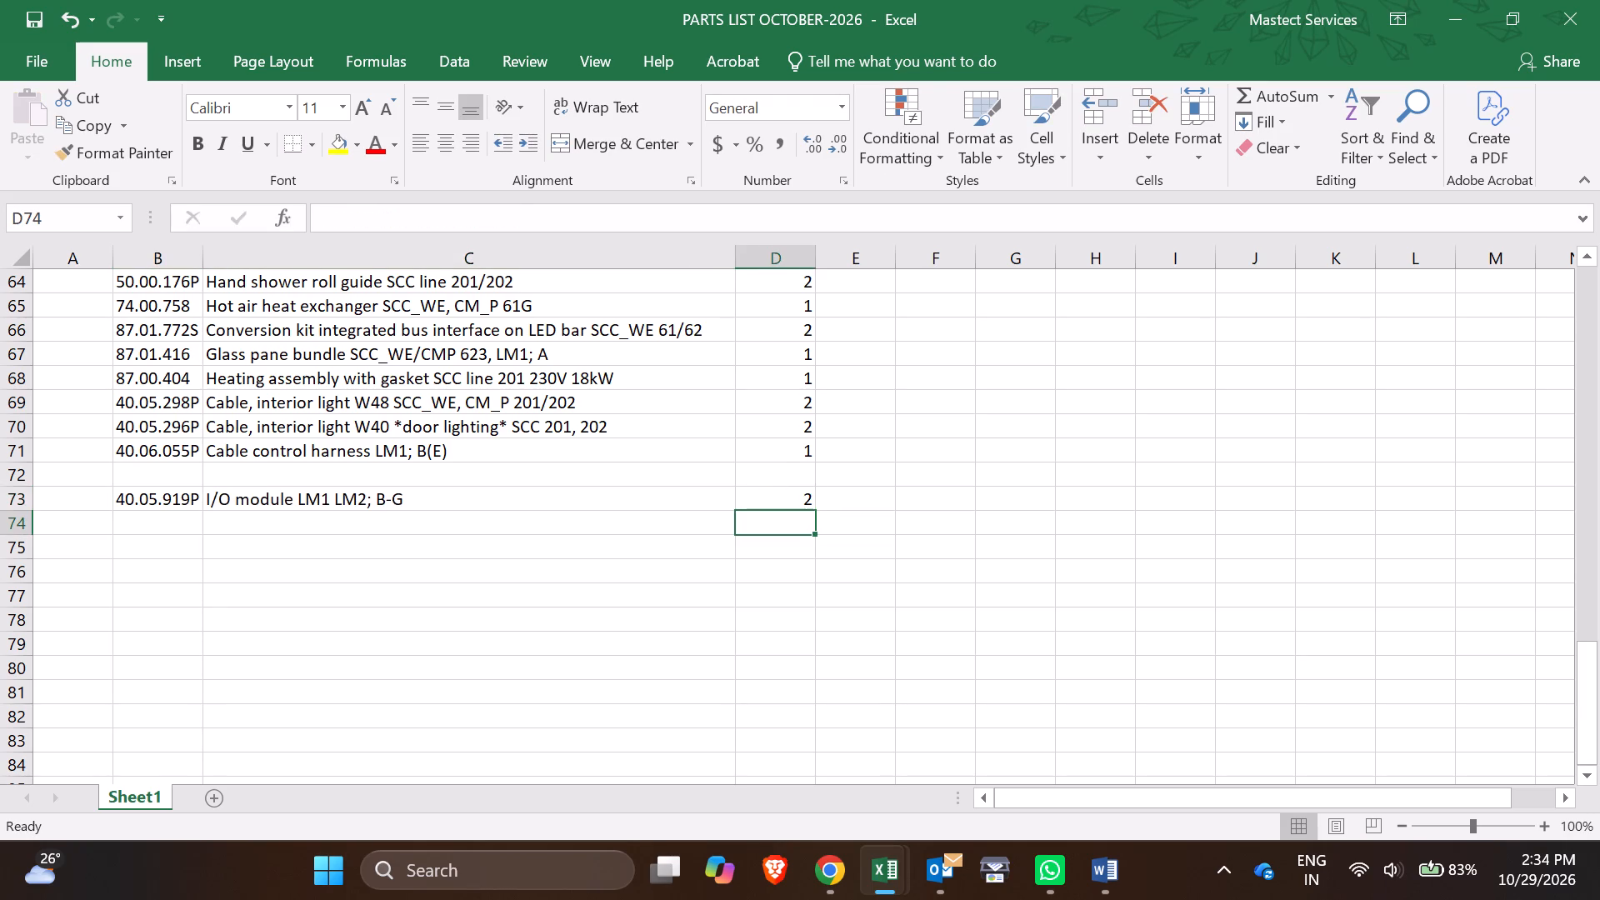
click(162, 512)
key(ctrl+s)
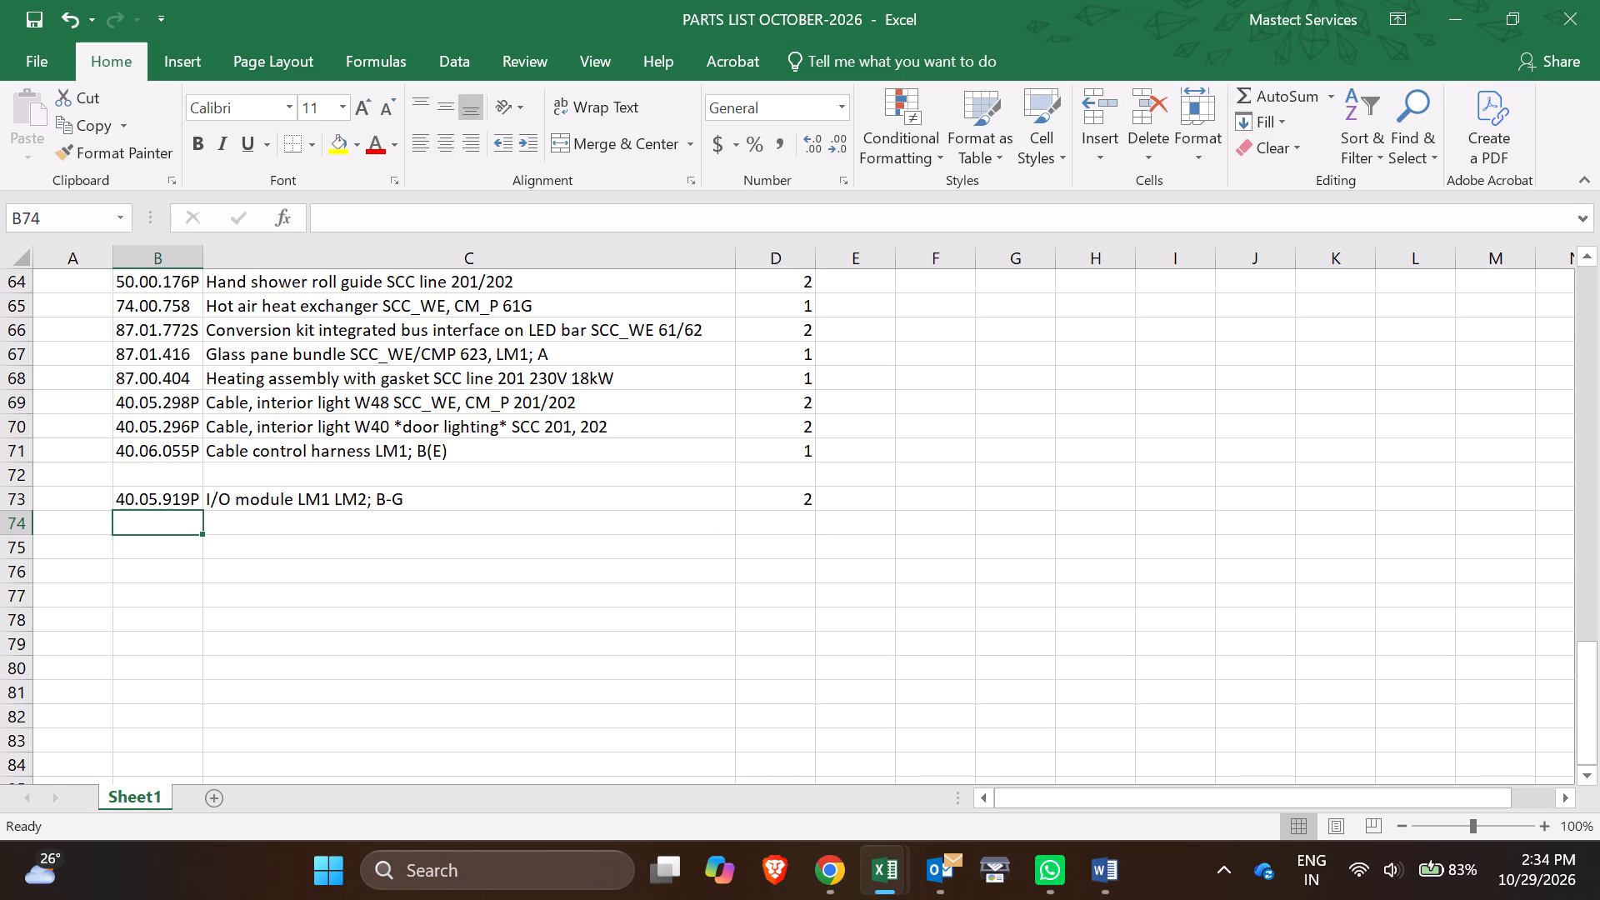
Search the parts list for part code 40.06.063P.
key(ctrl+f)
key(BackSpace)
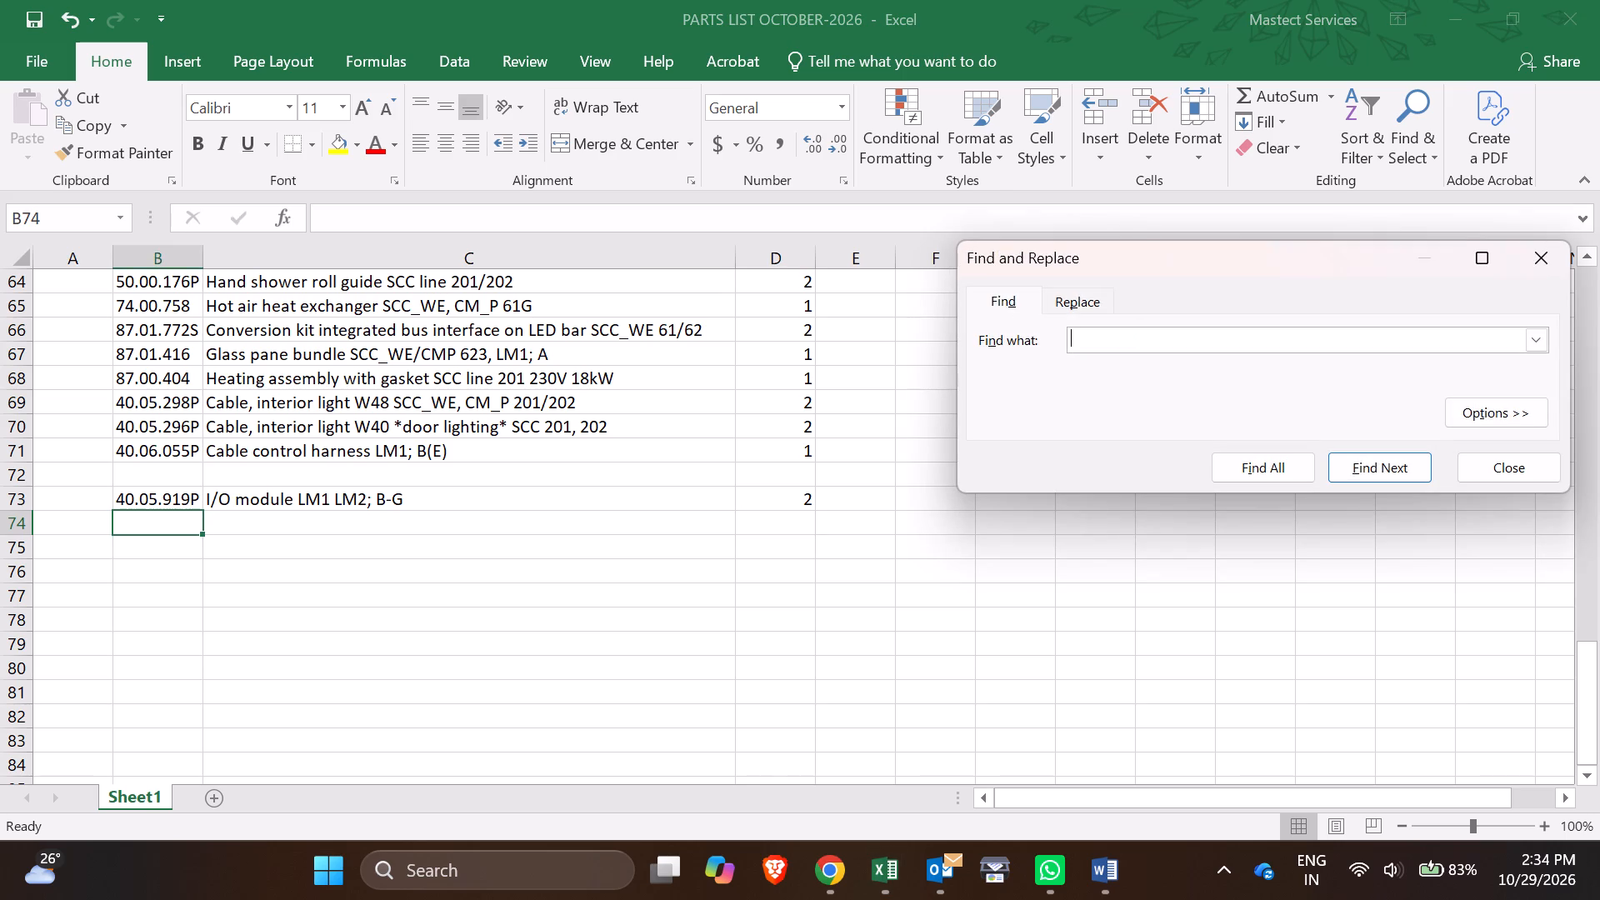
text(40.06.)
text(063P)
key(Return)
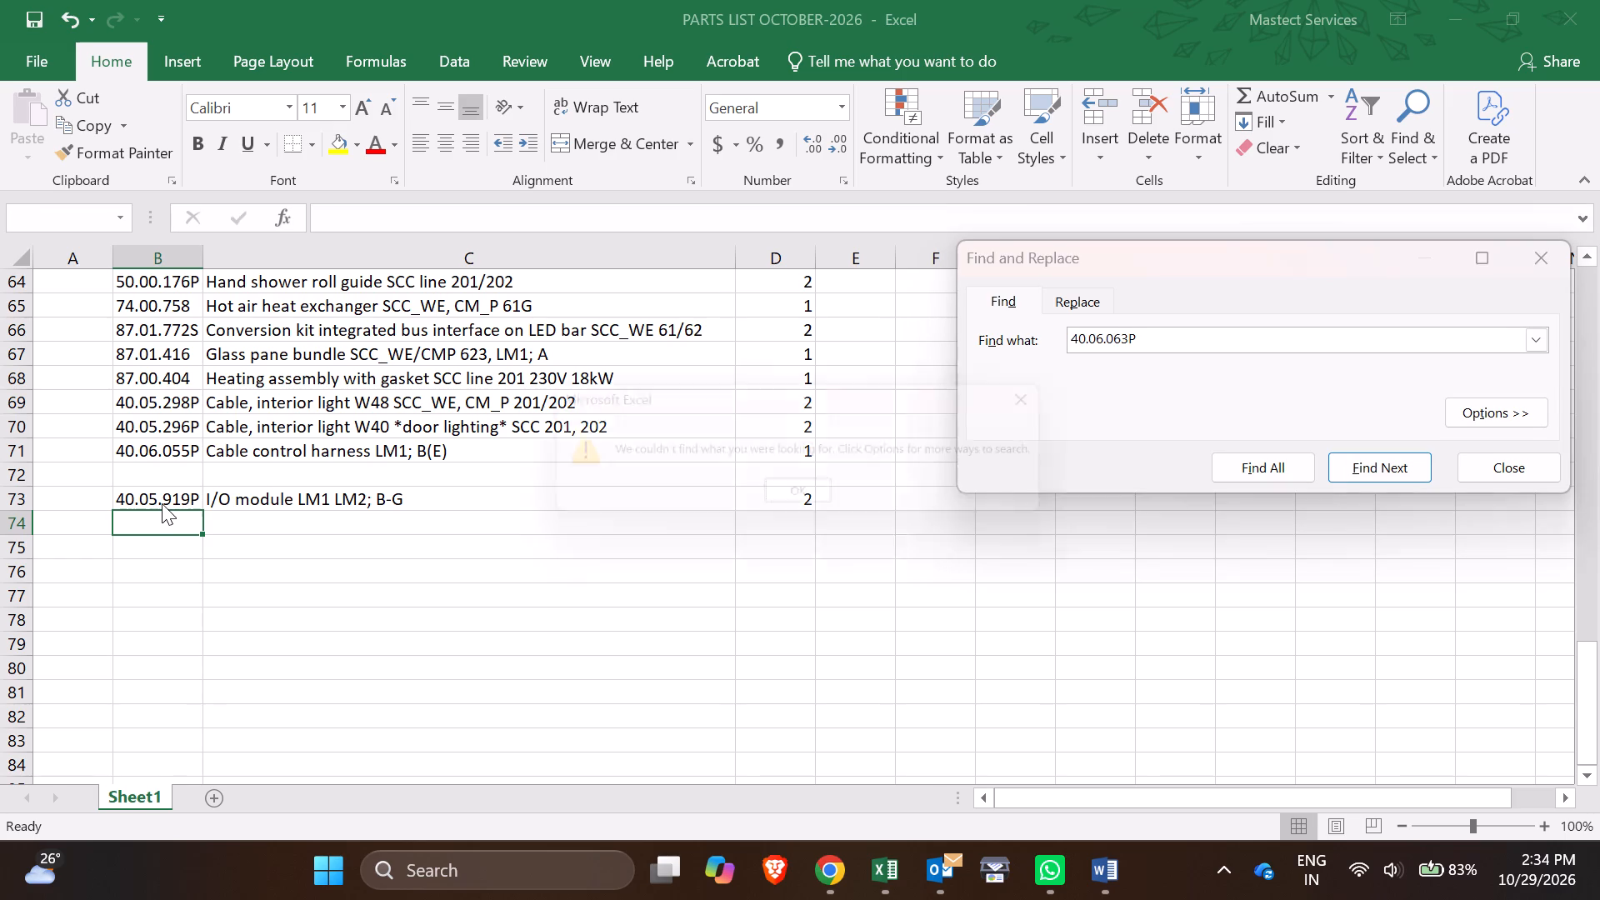
key(Return)
key(Return)
key(Return)
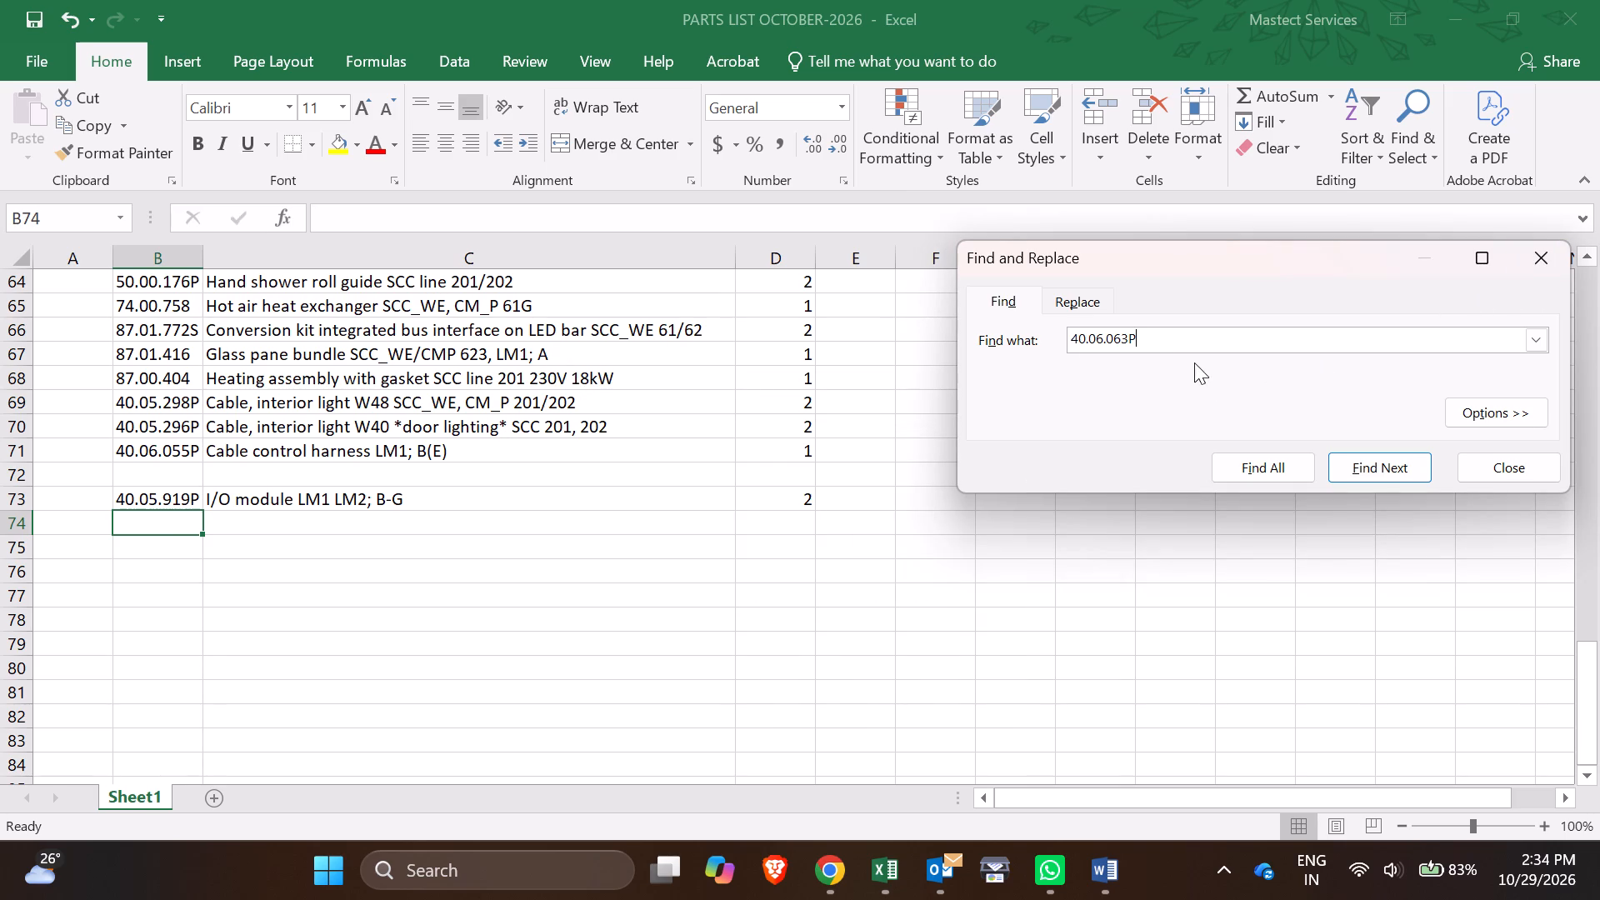
Move the searched code 40.06.063P from the search box into cell B74, save the workbook and close the search.
double_click(1199, 339)
key(ctrl+x)
click(280, 522)
click(175, 523)
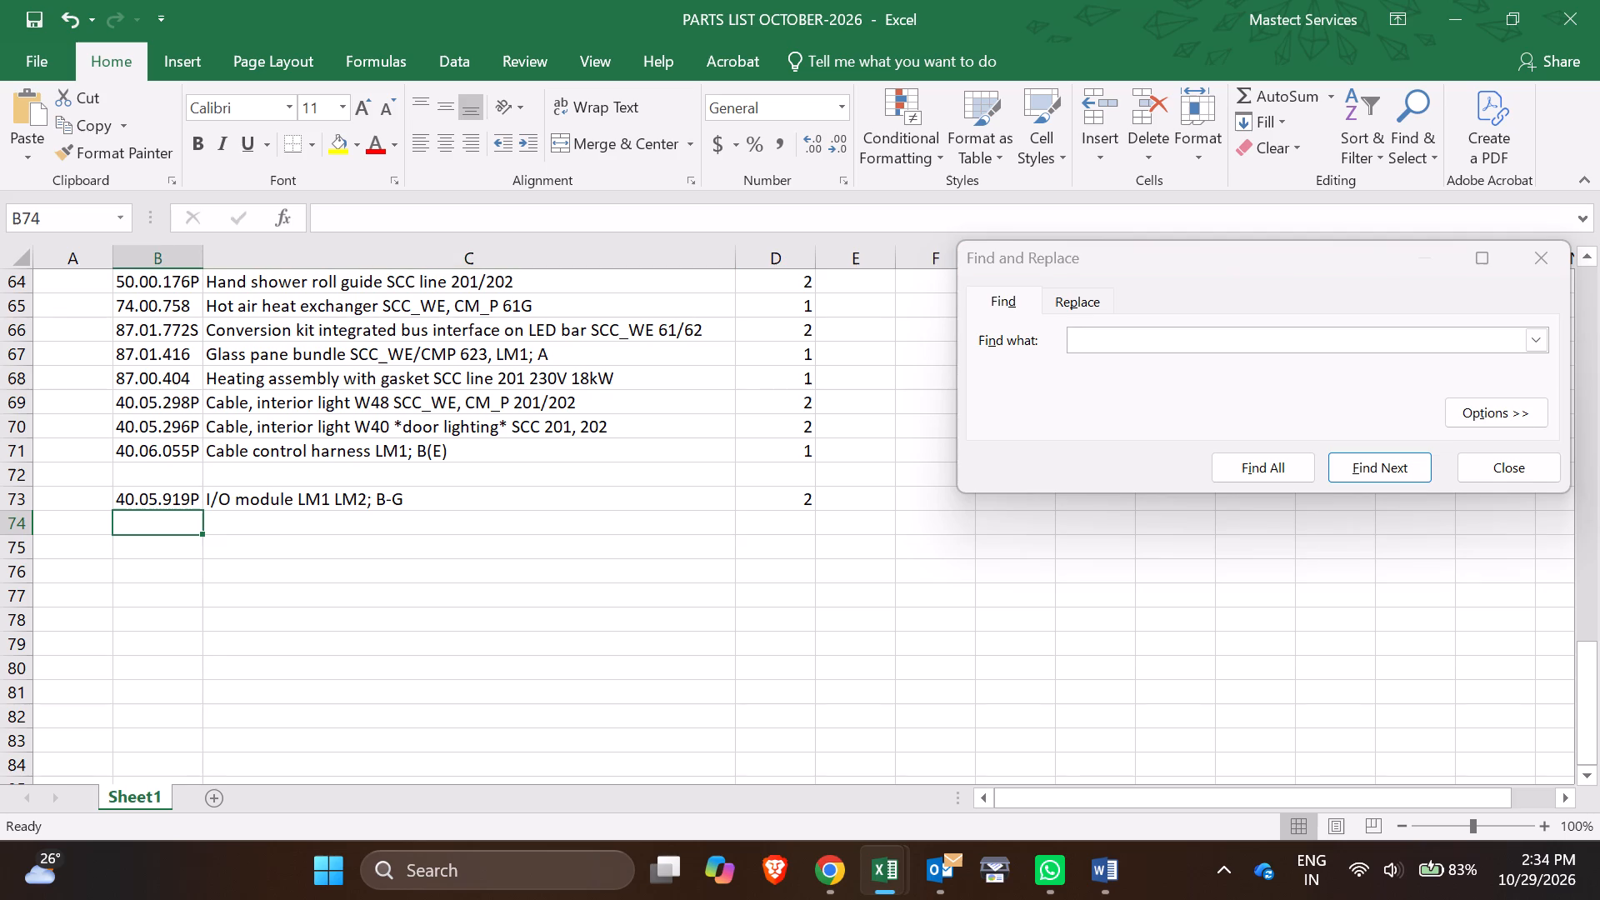
key(ctrl+v)
click(256, 522)
key(ctrl+s)
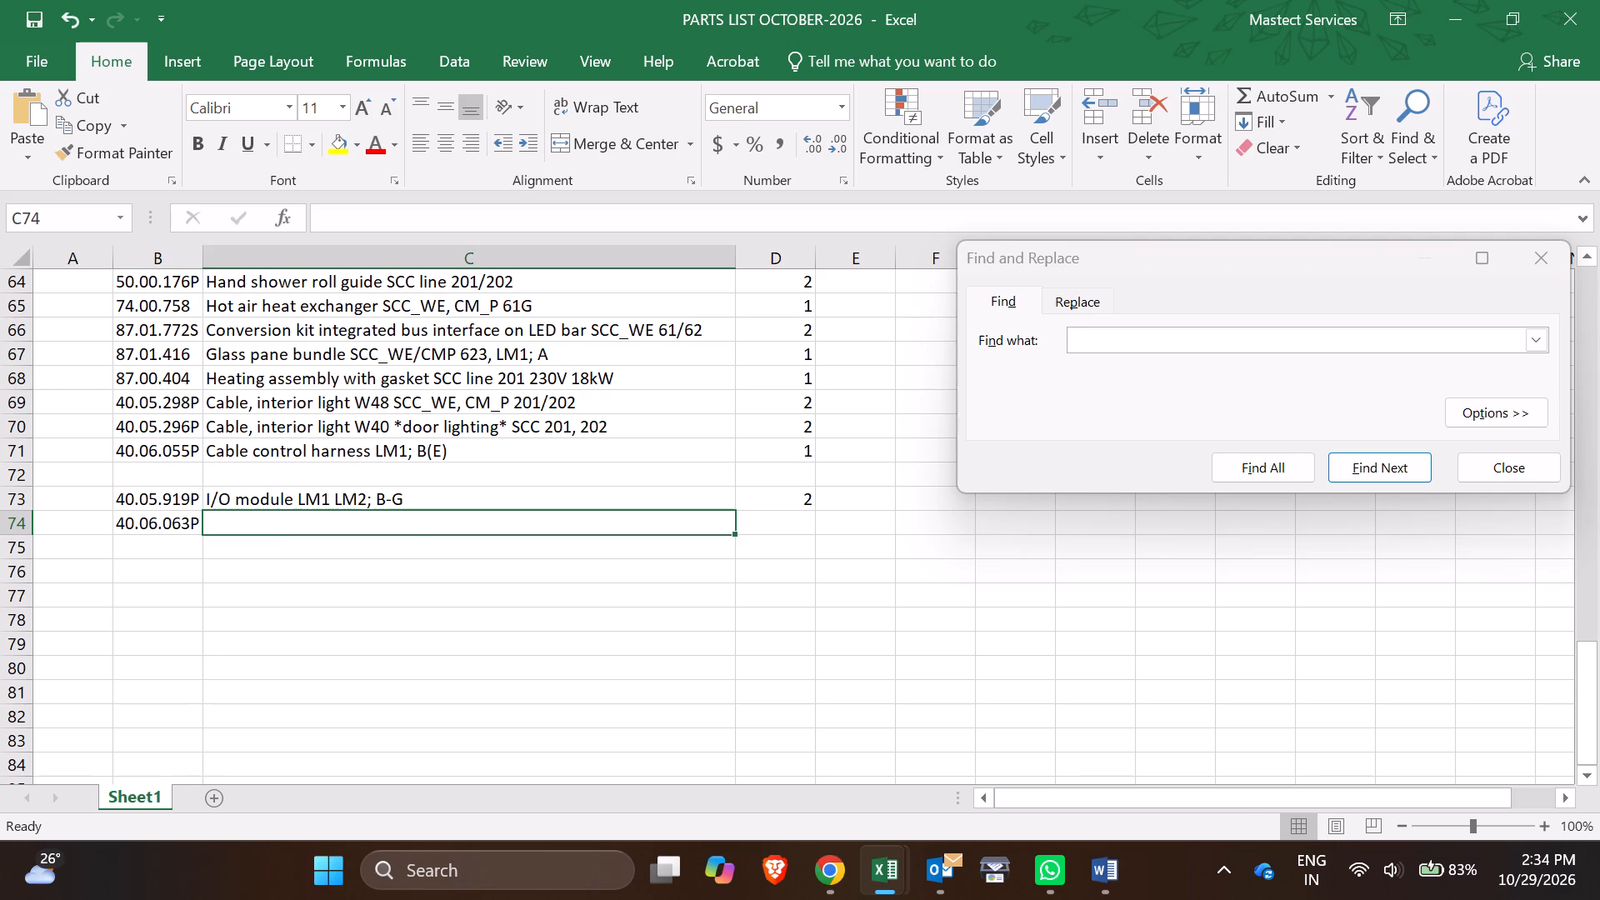
click(1556, 255)
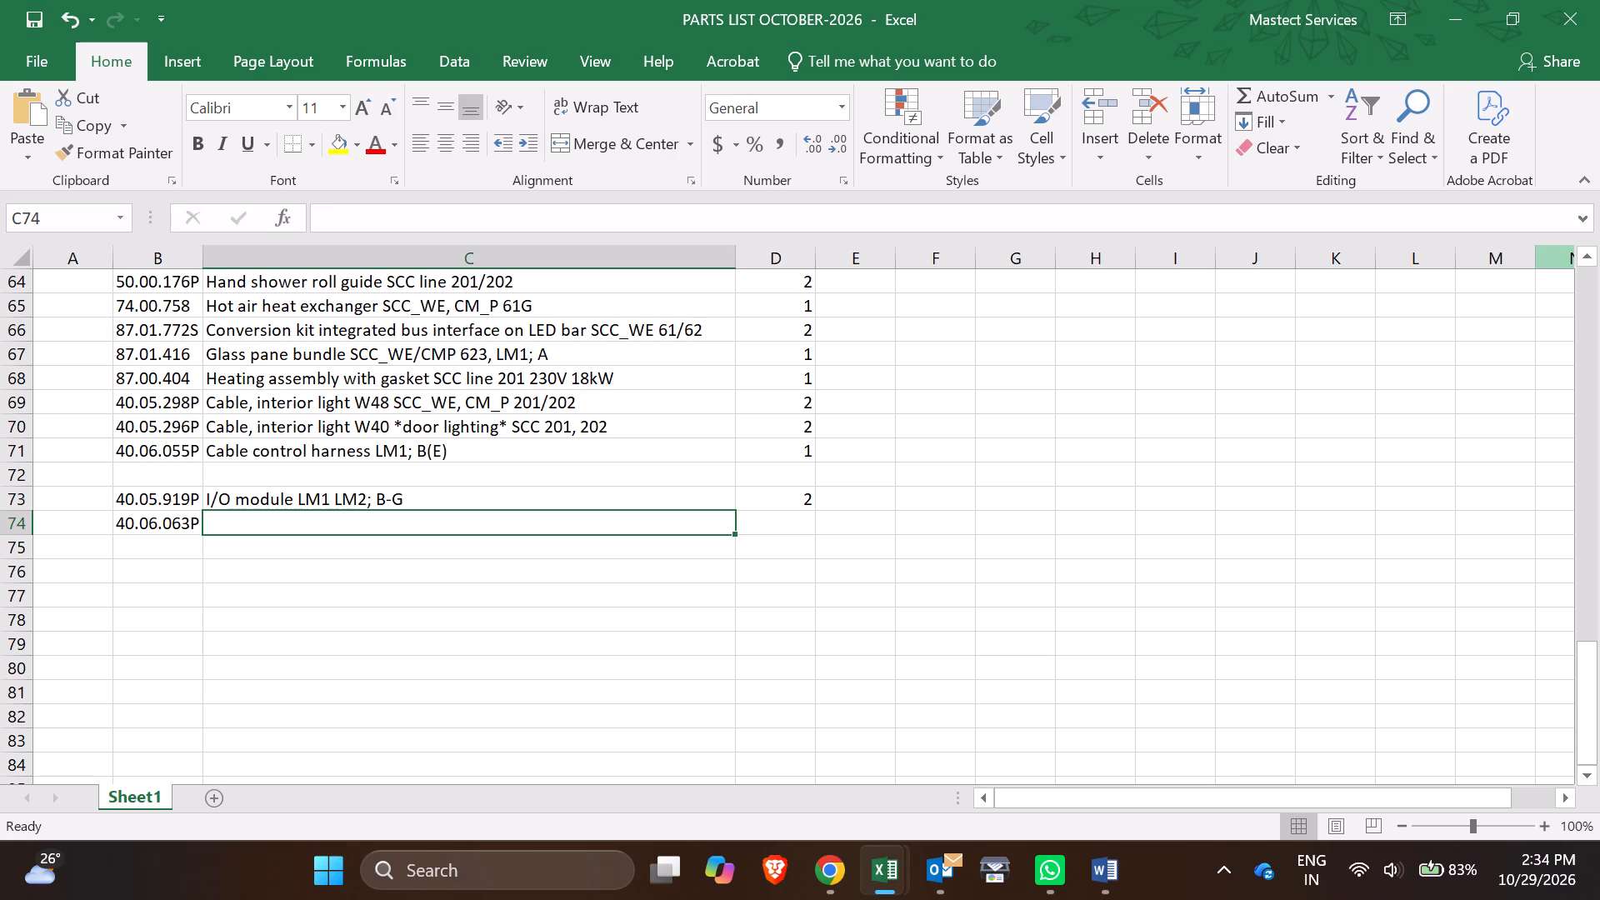
Complete the 40.06.063P entry in row 74 with description "Cable control harness" and quantity 1, and save the workbook.
text(Cab)
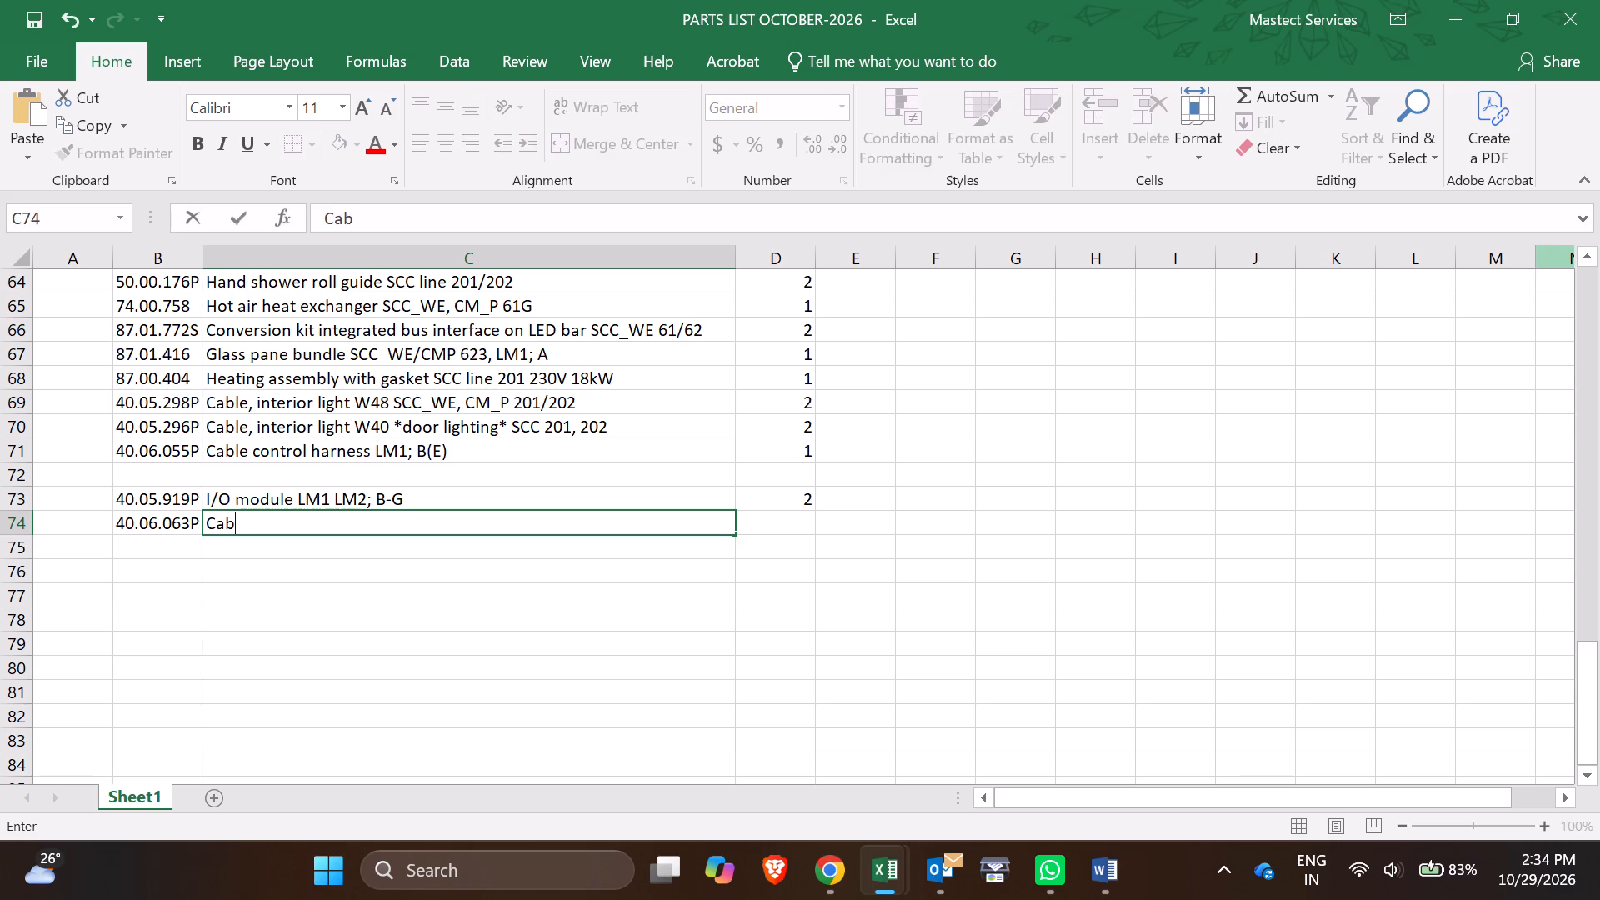
text(le control harness)
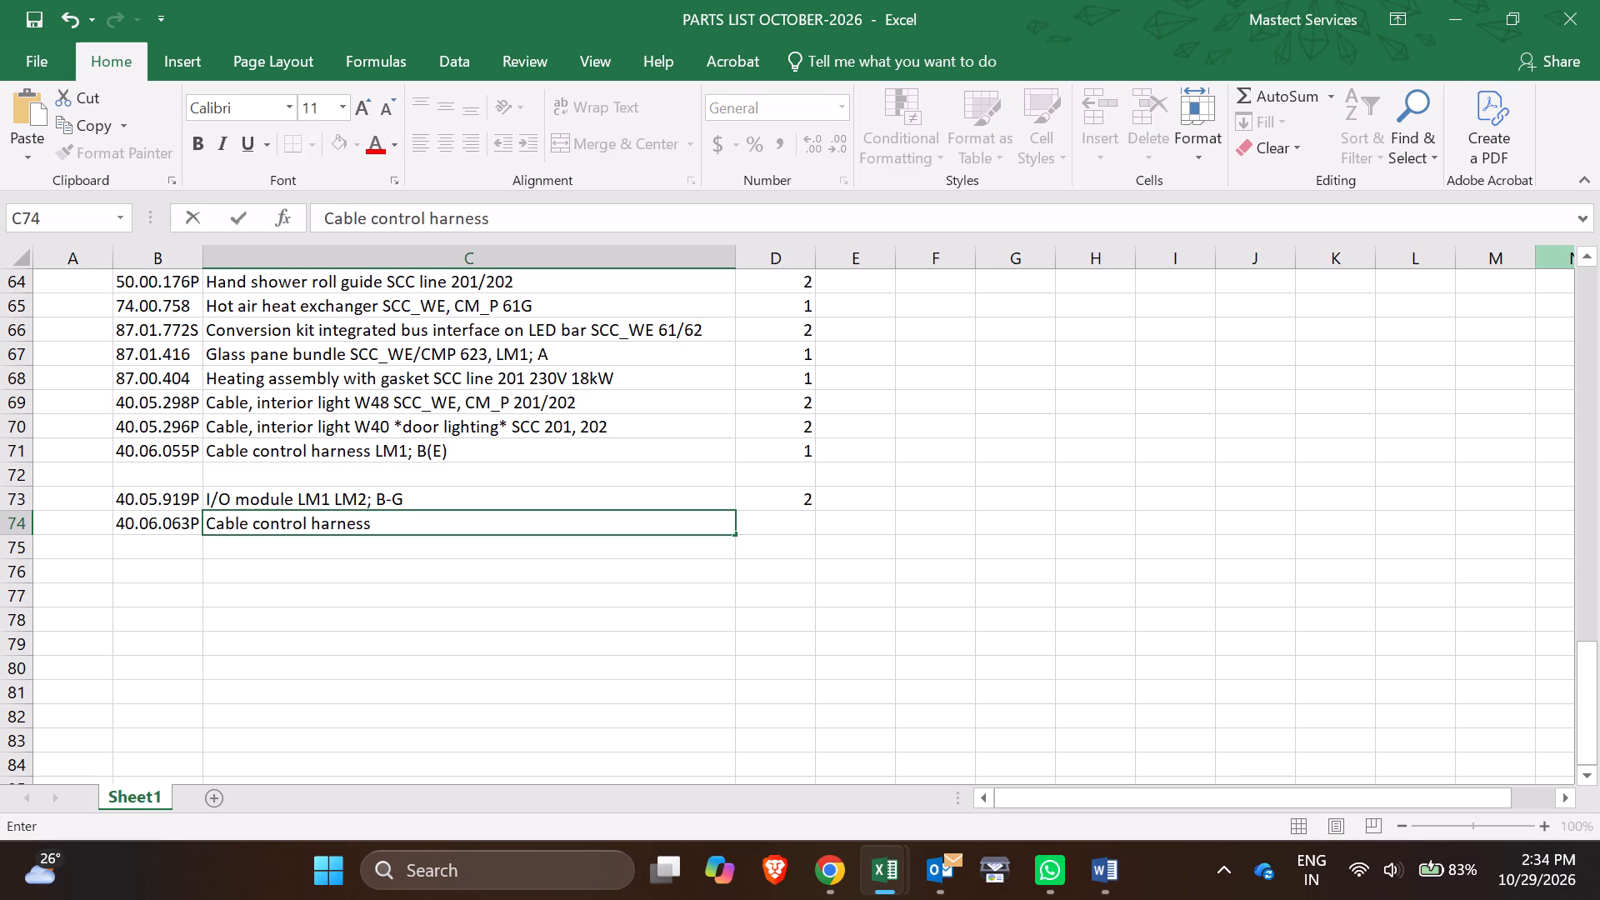
key(Return)
key(Up)
key(Right)
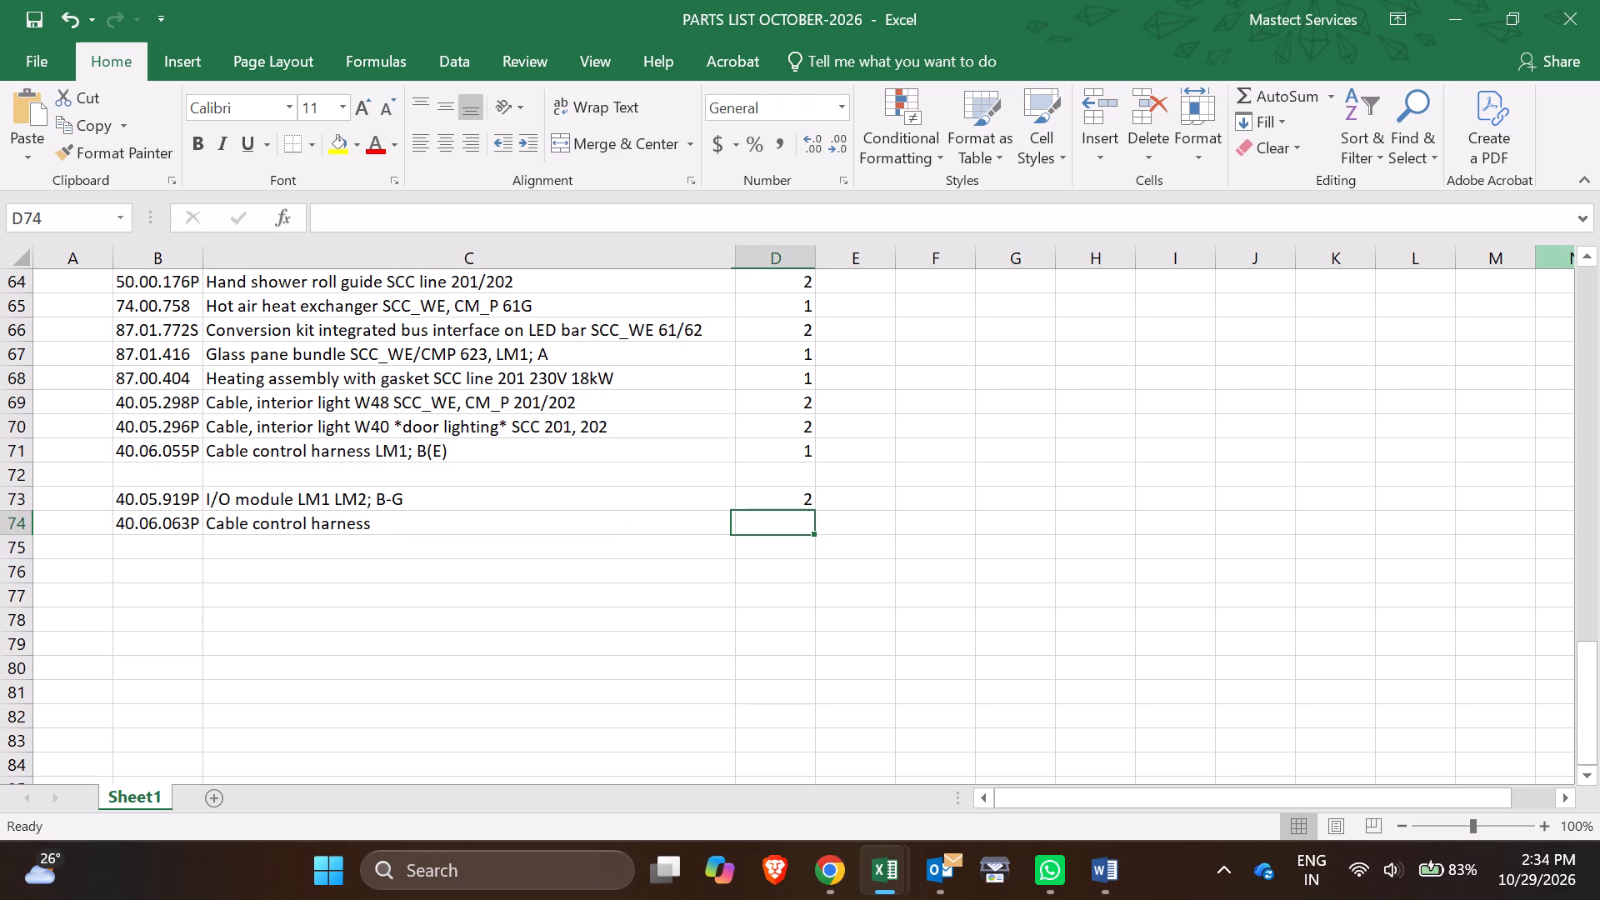
key(1)
key(Return)
key(ctrl+s)
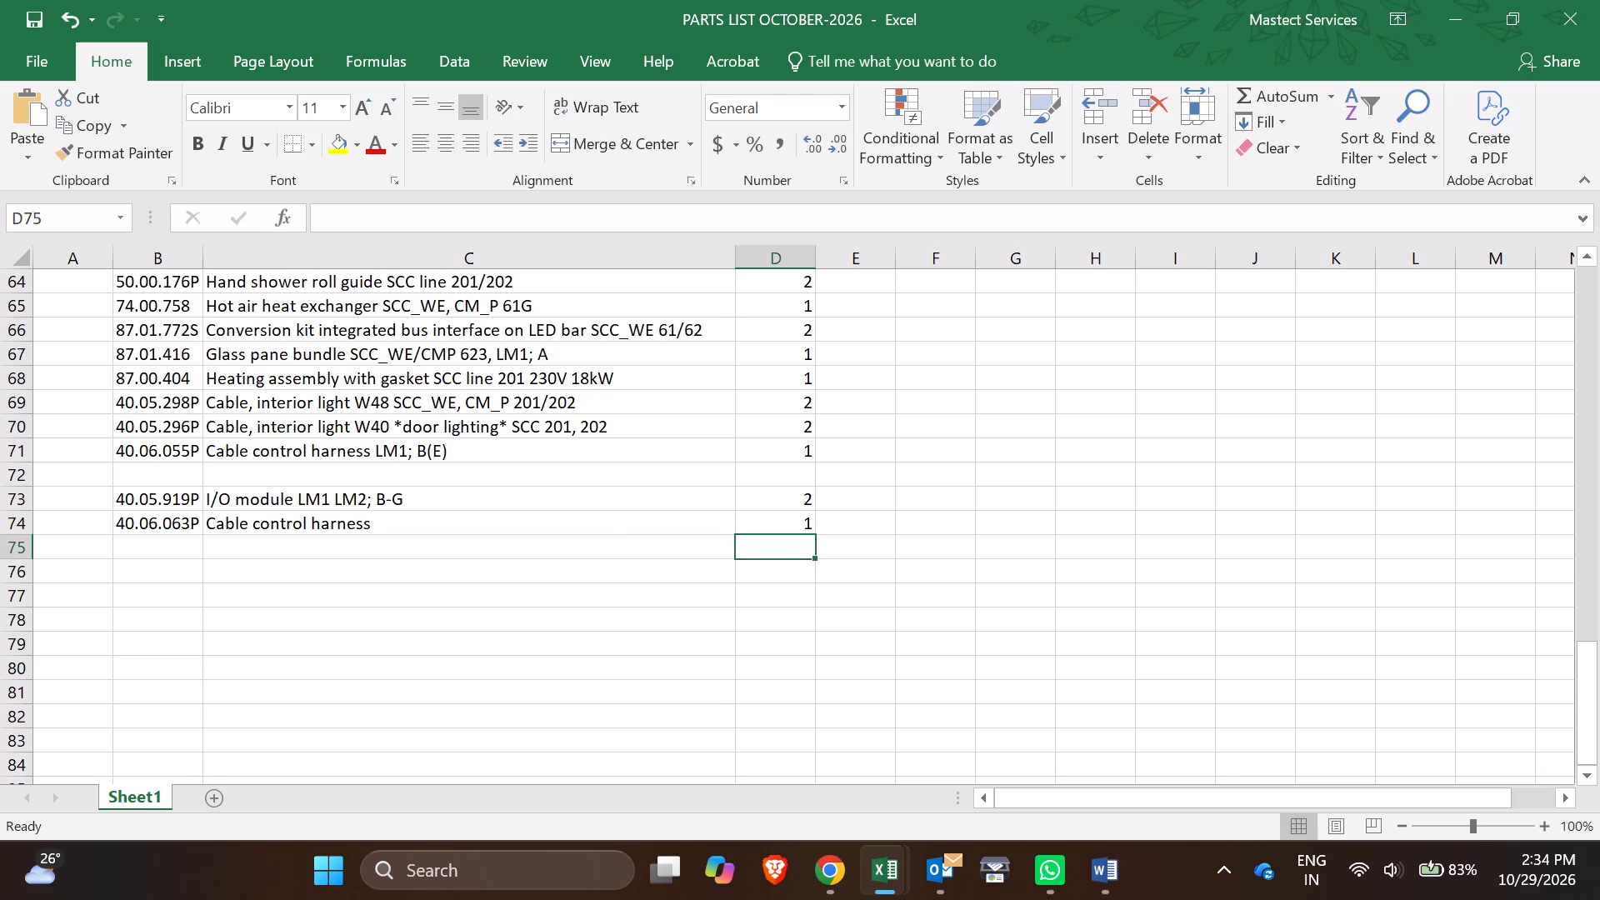
click(182, 541)
key(ctrl+s)
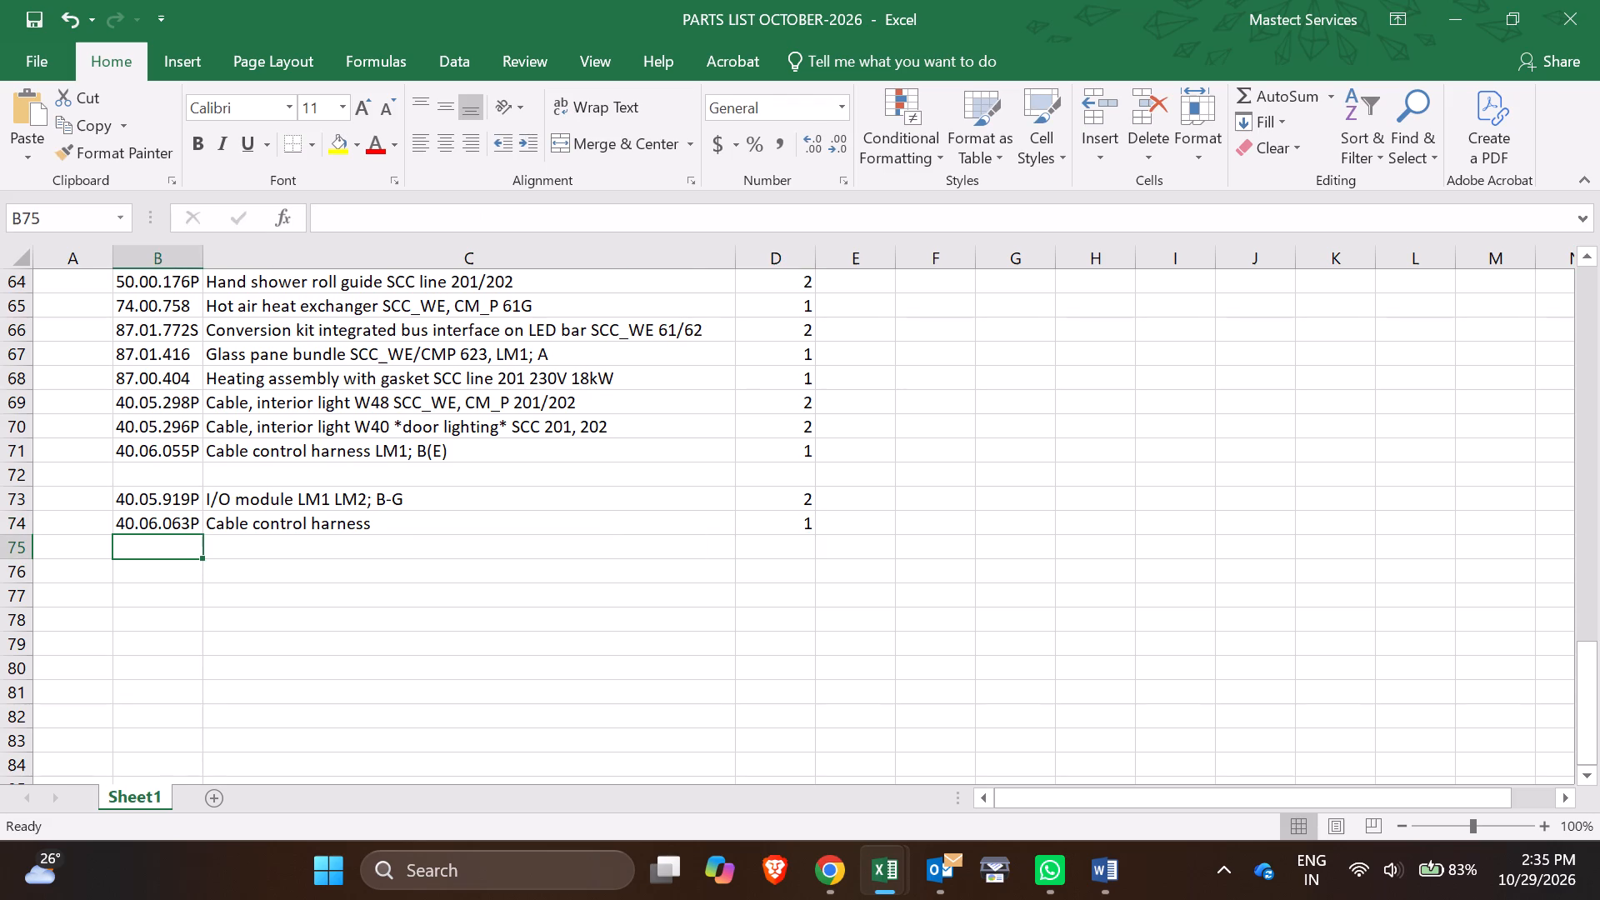
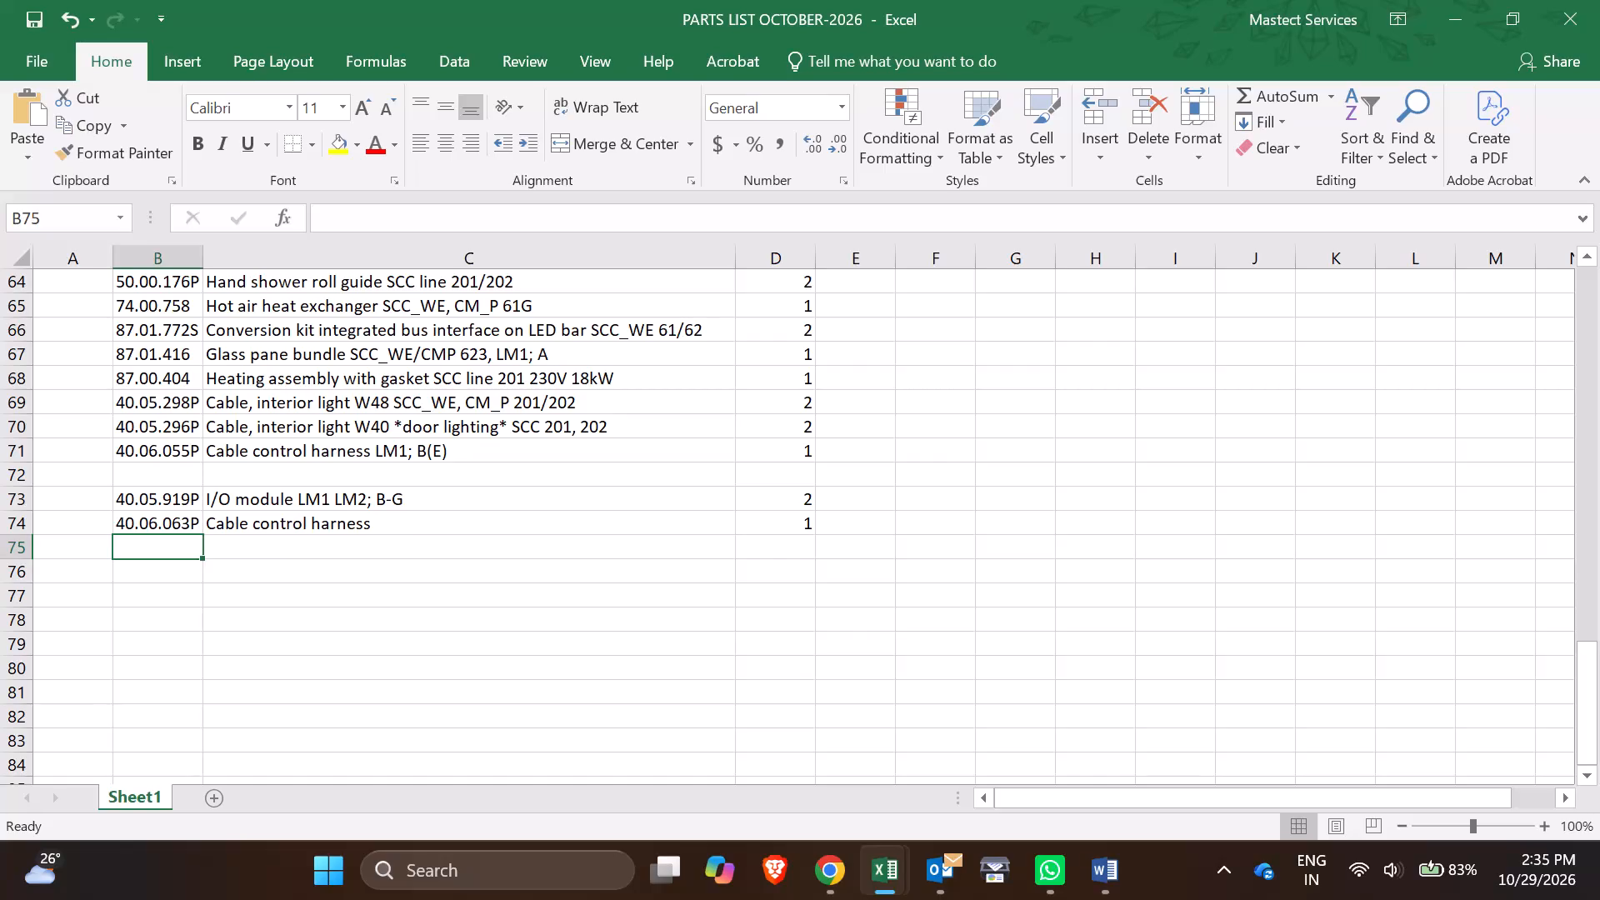
Search the parts list for part code 40.06.053P.
key(ctrl+f)
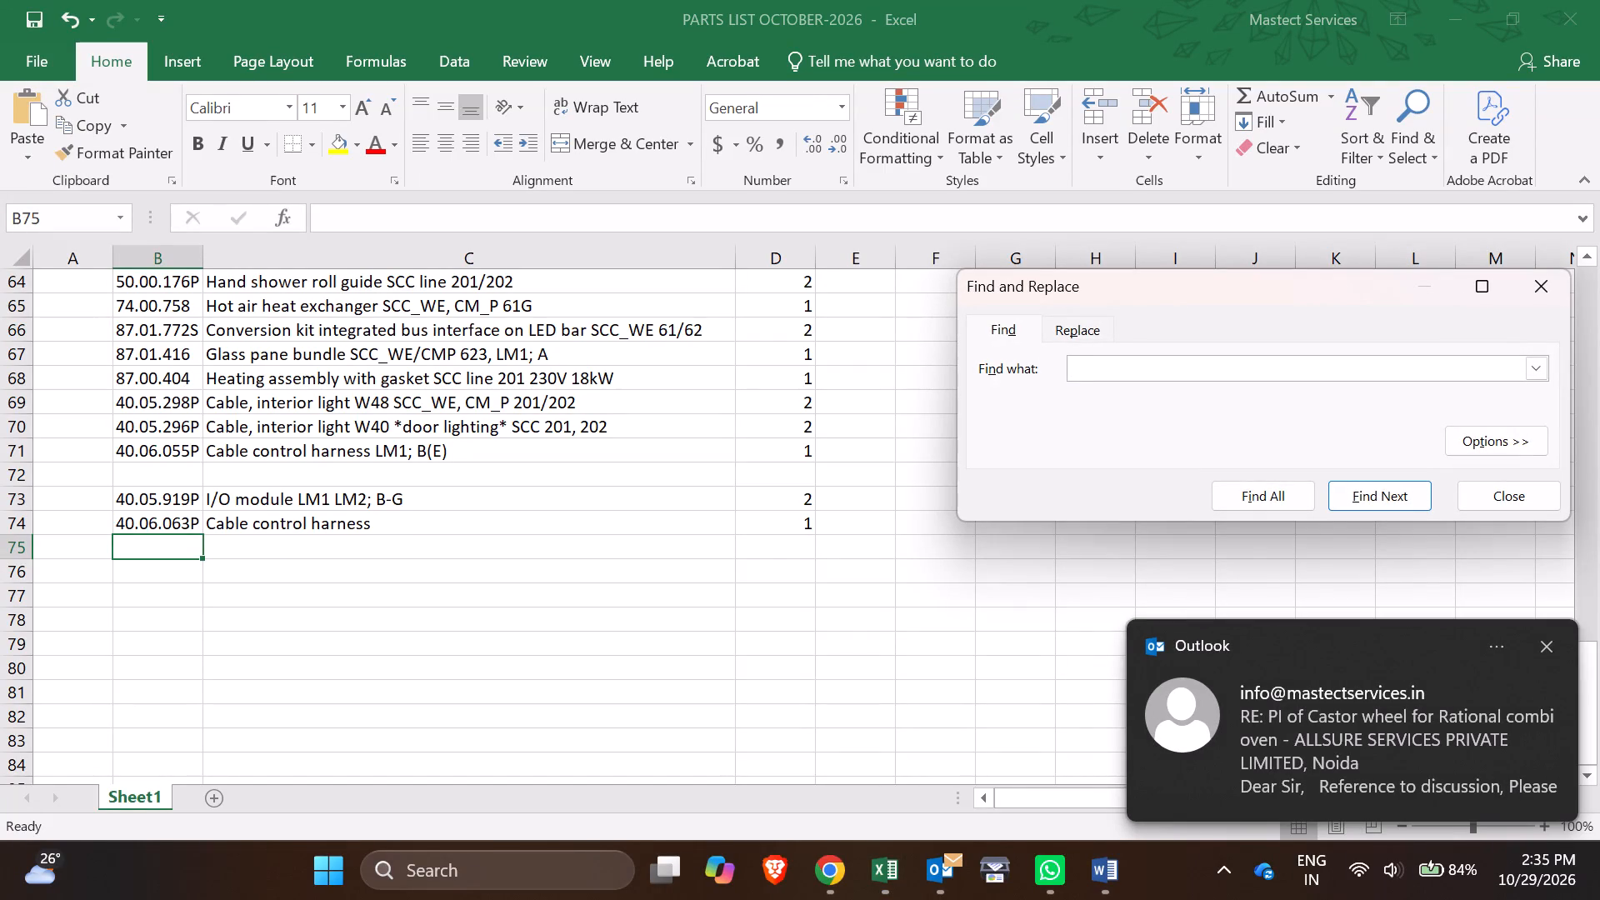
text(40.0)
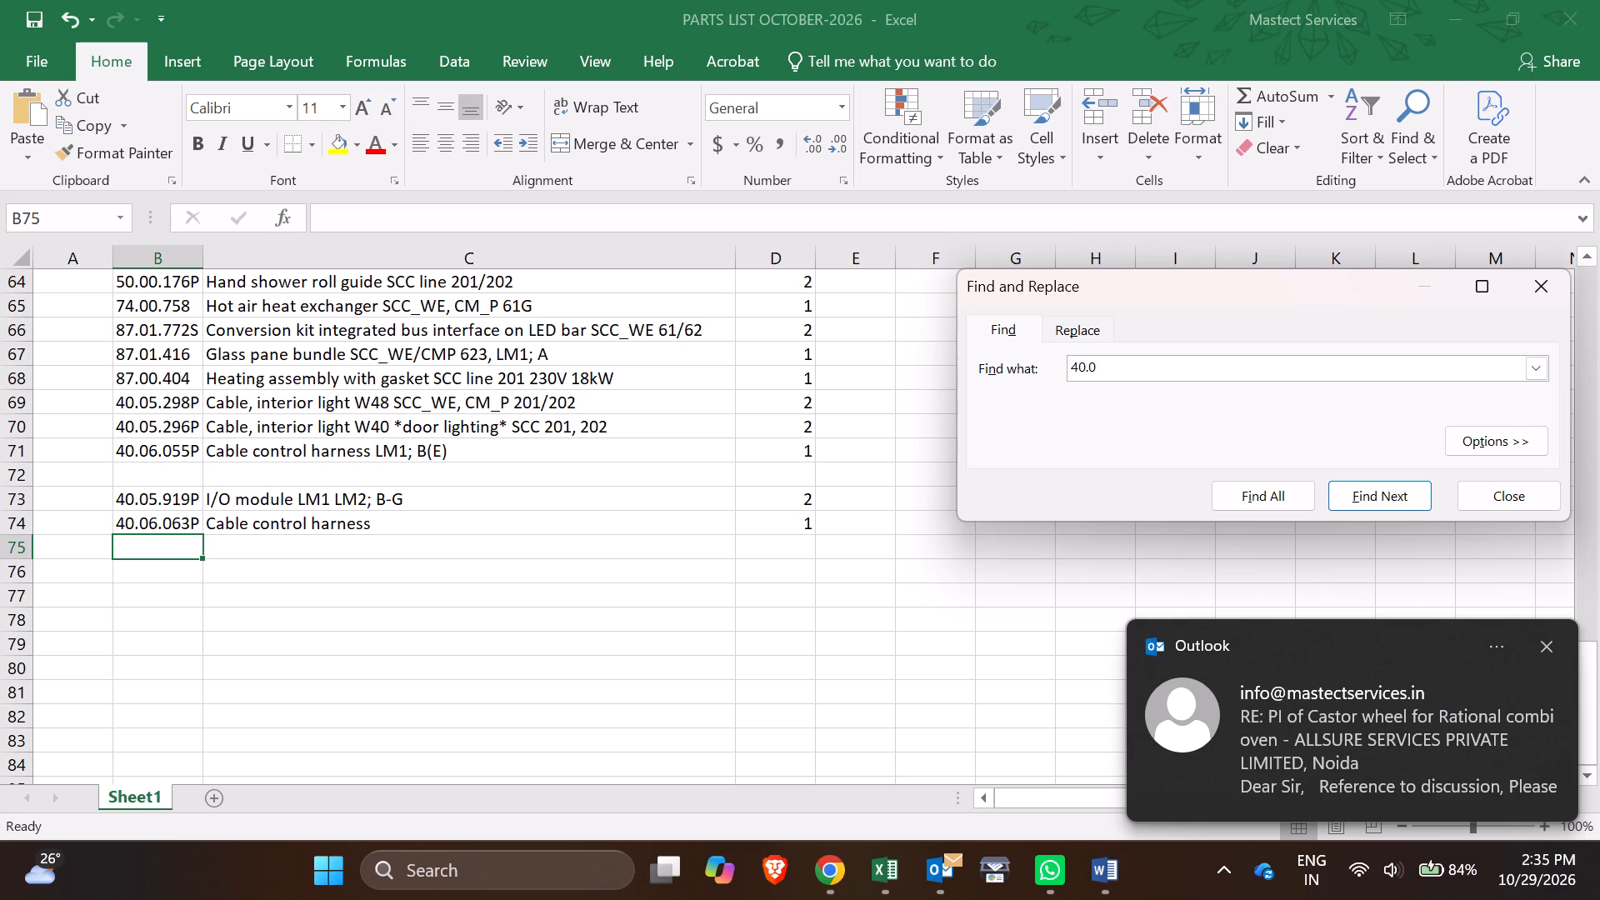
text(6.053)
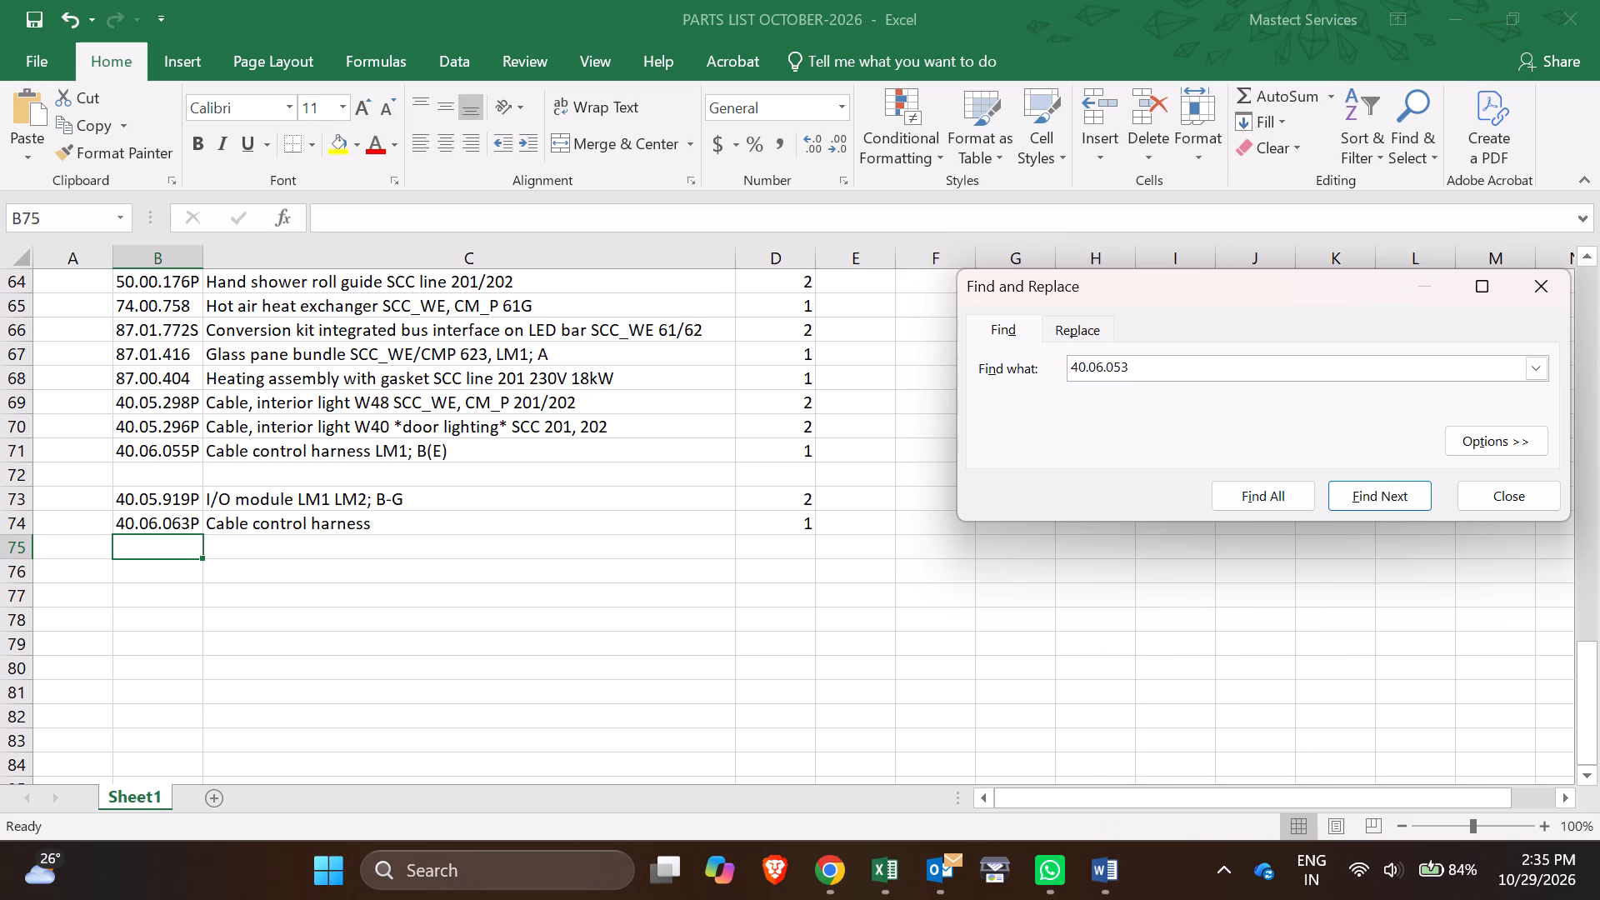
key(shift+p)
key(Return)
key(Return)
Move the searched code 40.06.053P from the search box into cell B75, close the search and save the workbook.
double_click(1193, 365)
key(ctrl+x)
click(610, 508)
click(190, 541)
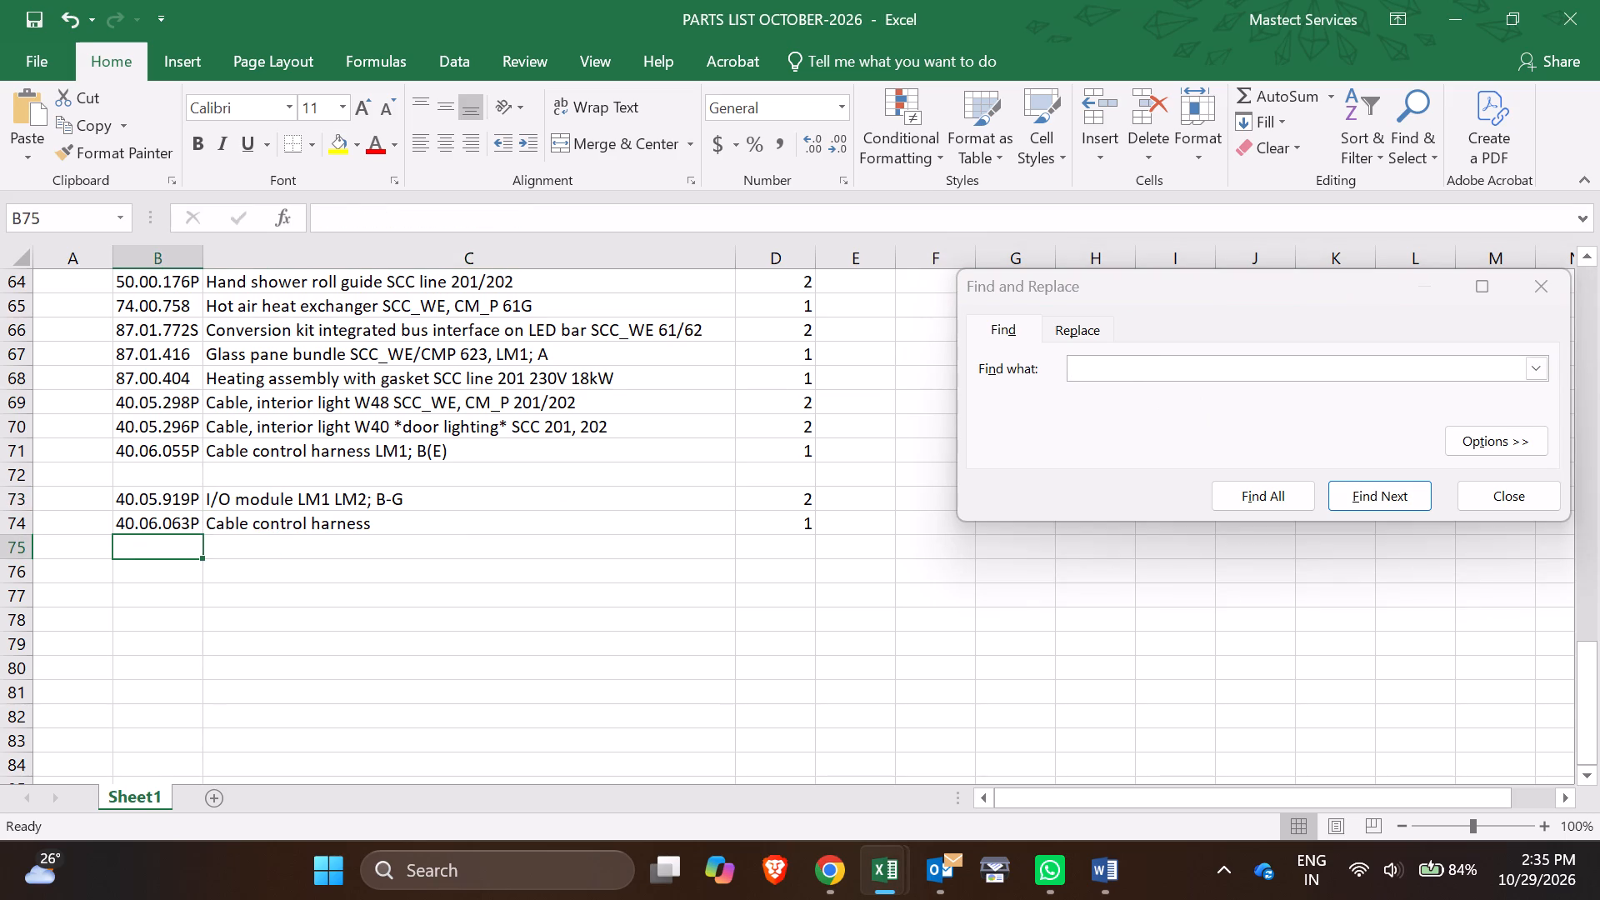
key(ctrl+v)
click(263, 537)
key(ctrl+s)
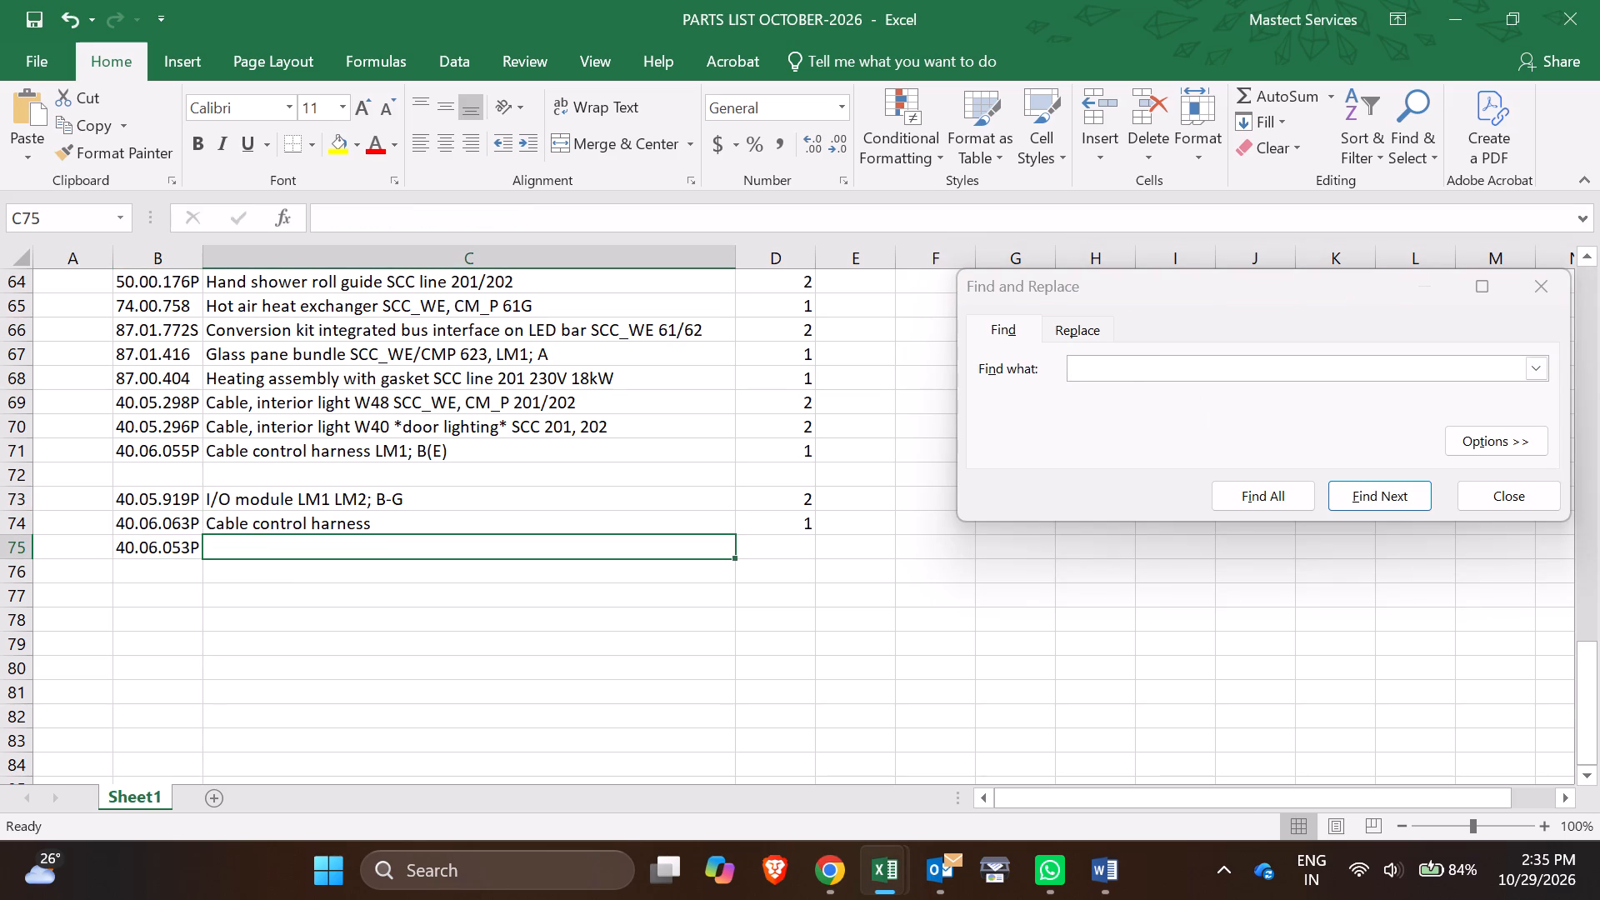
click(1563, 296)
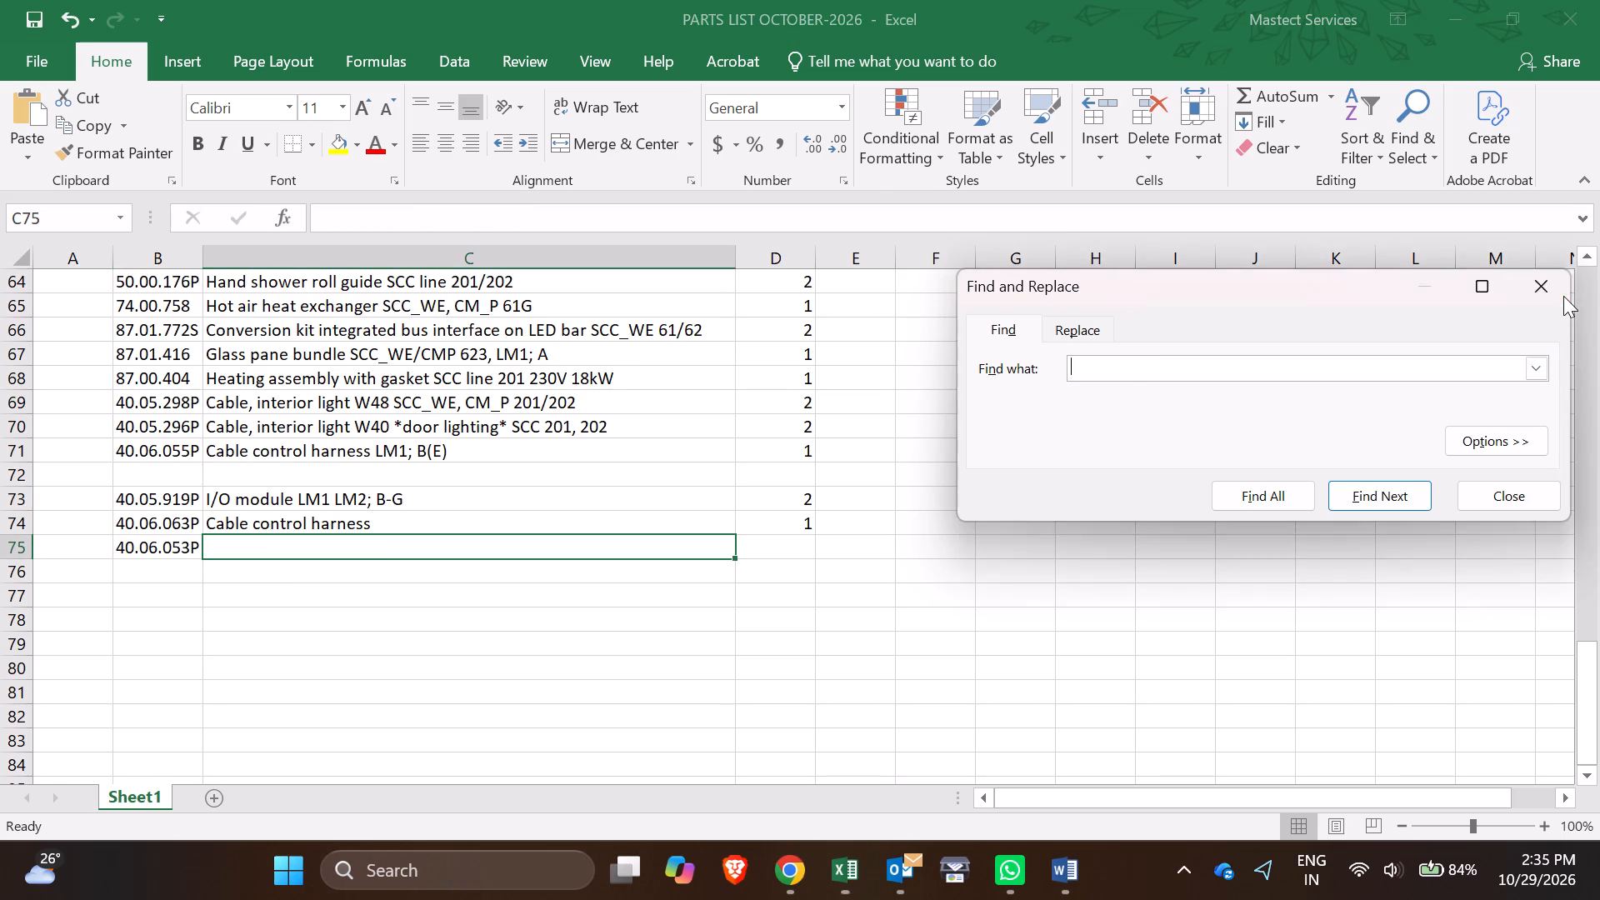
key(ctrl+s)
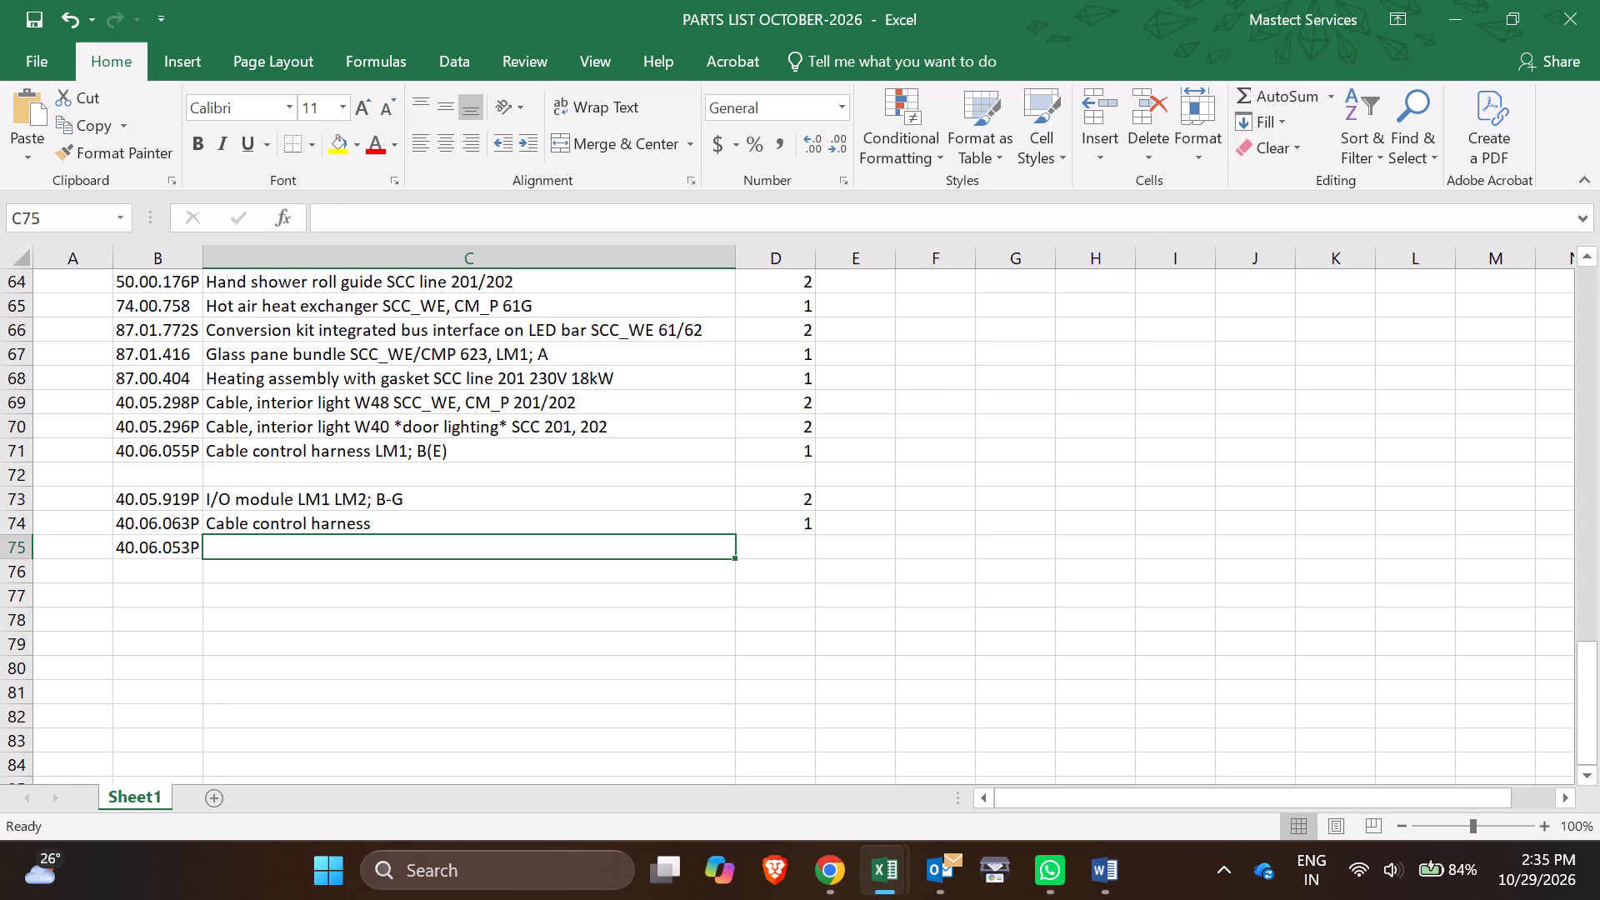
Complete the 40.06.053P entry in row 75 with description "fixing device for safety" and quantity 1, and save the workbook.
text(fixin)
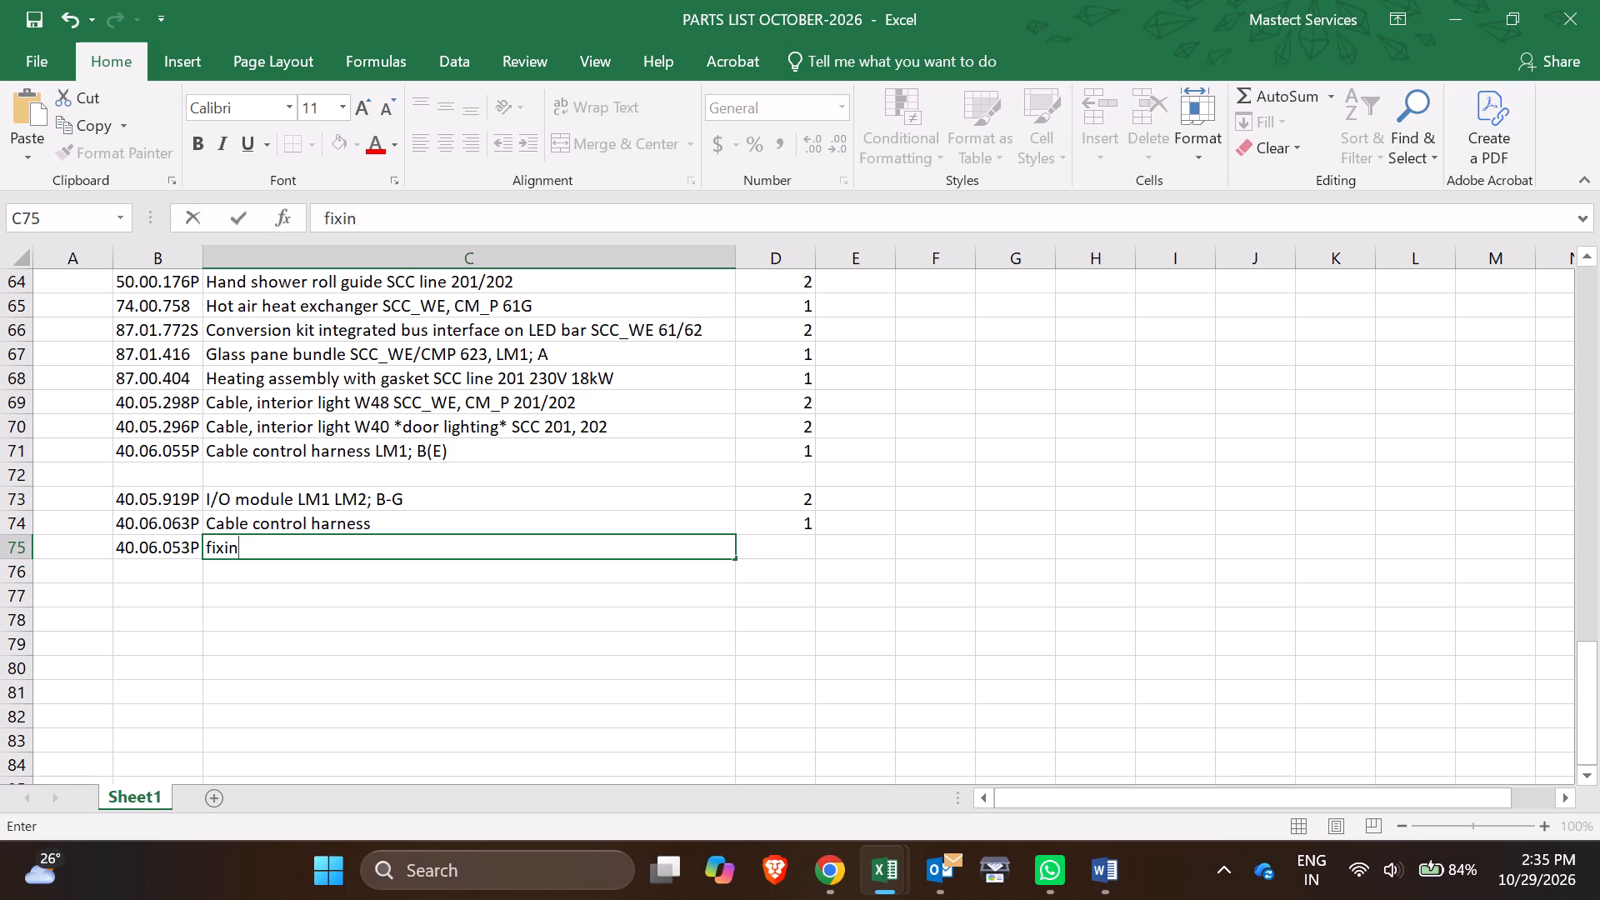
text(g device for d)
key(BackSpace)
text(safety)
key(Return)
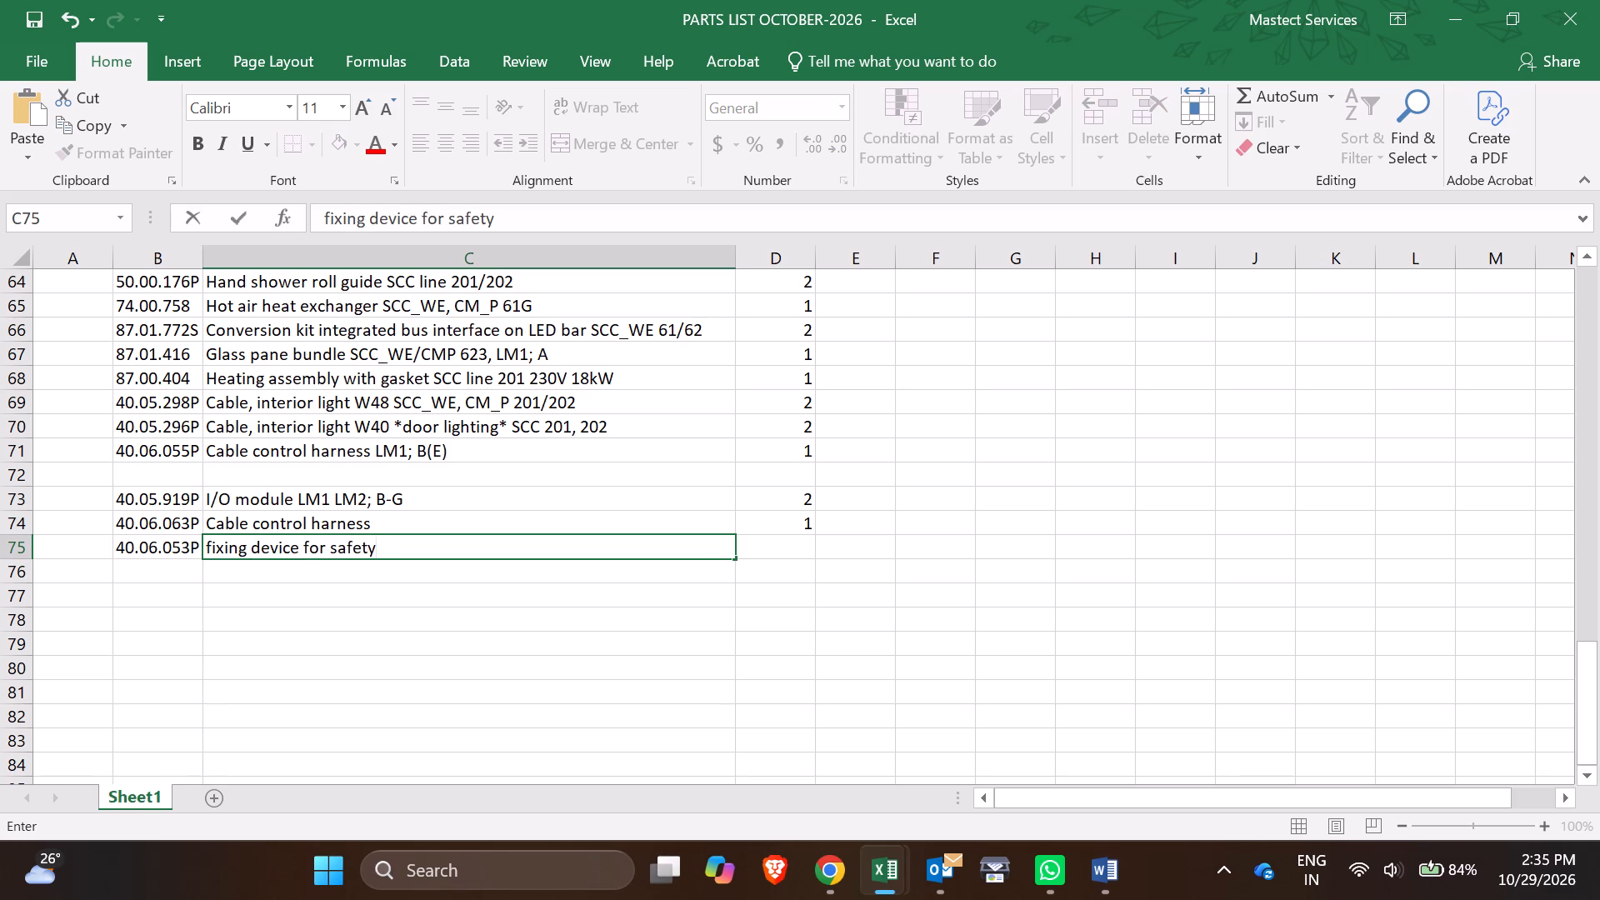
key(Up)
key(Right)
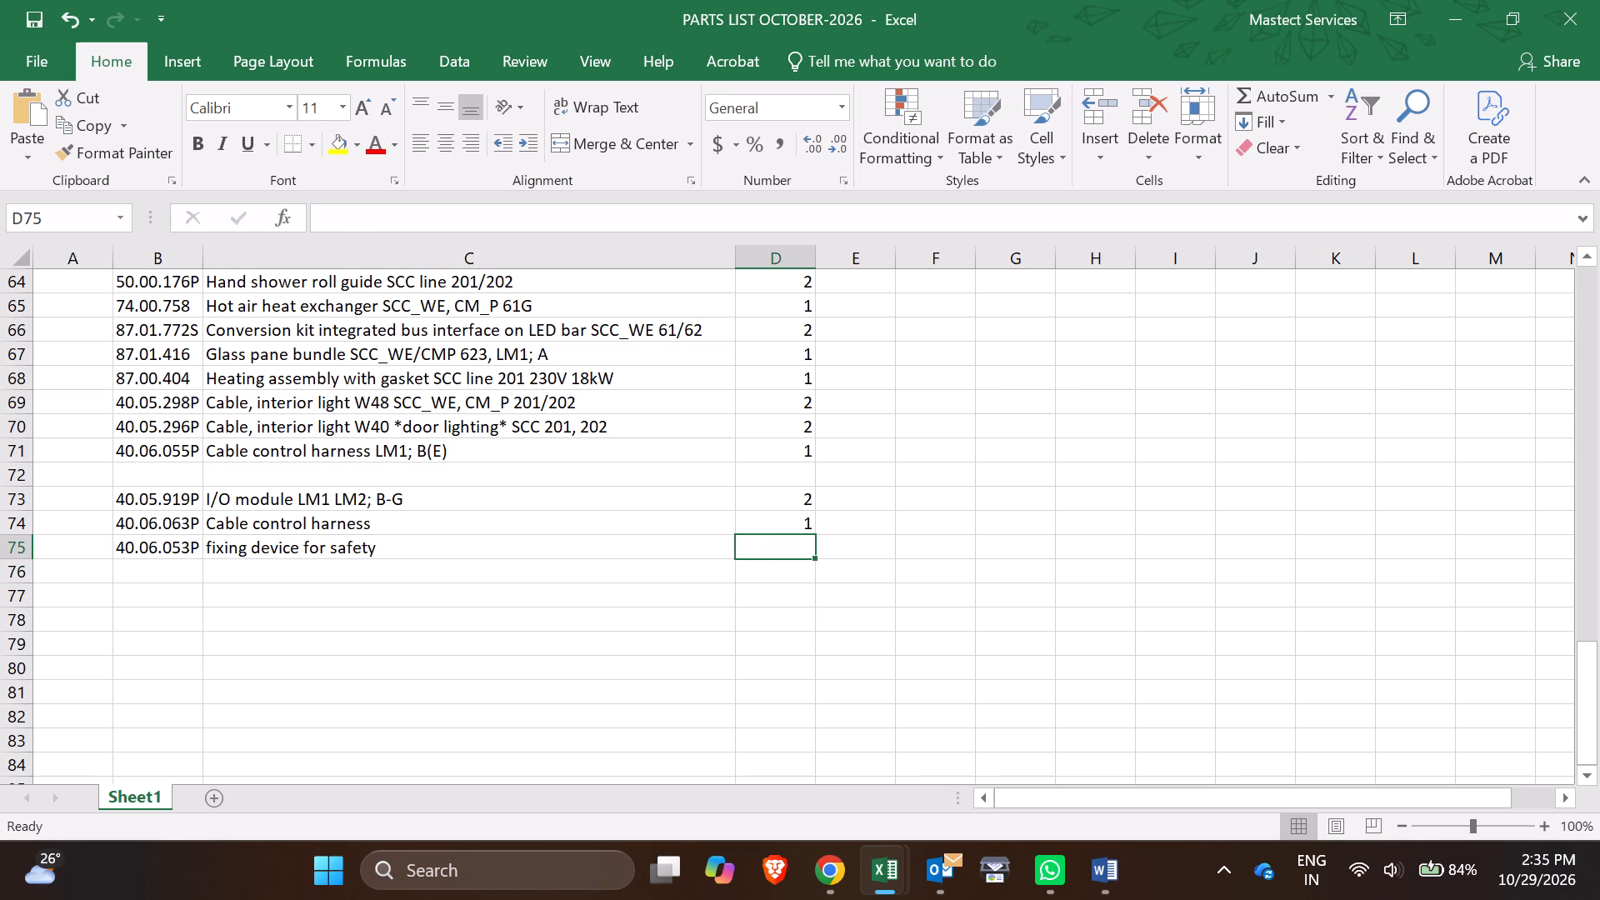
key(1)
key(Return)
key(ctrl+s)
key(Left)
key(Left)
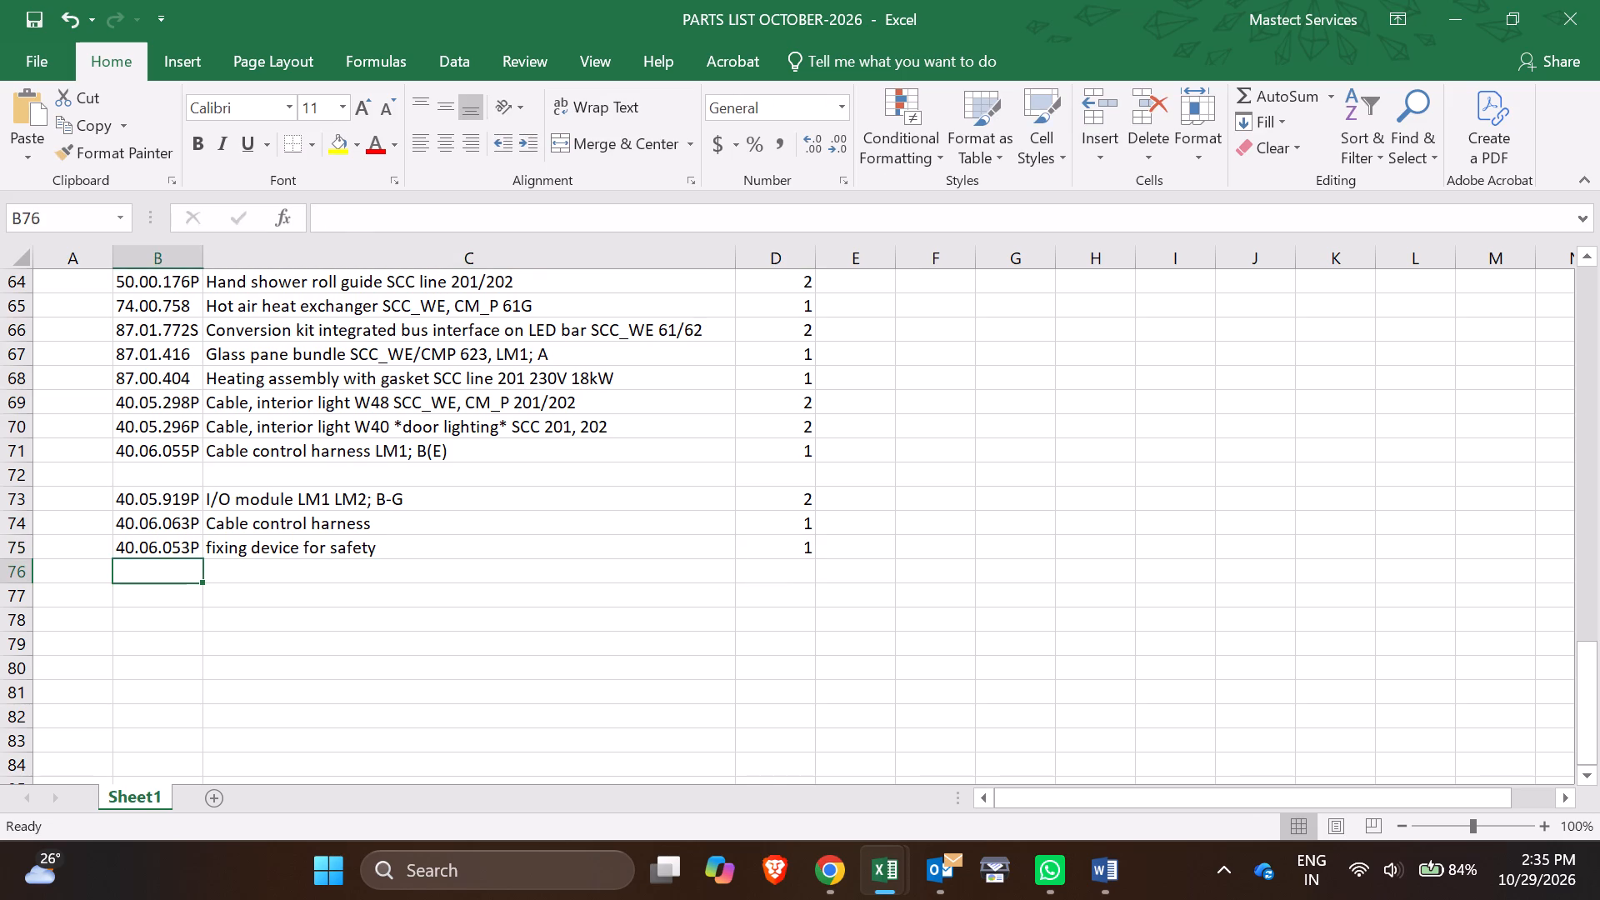
key(ctrl+s)
Search the parts list for part code 50.02.131P.
key(ctrl+f)
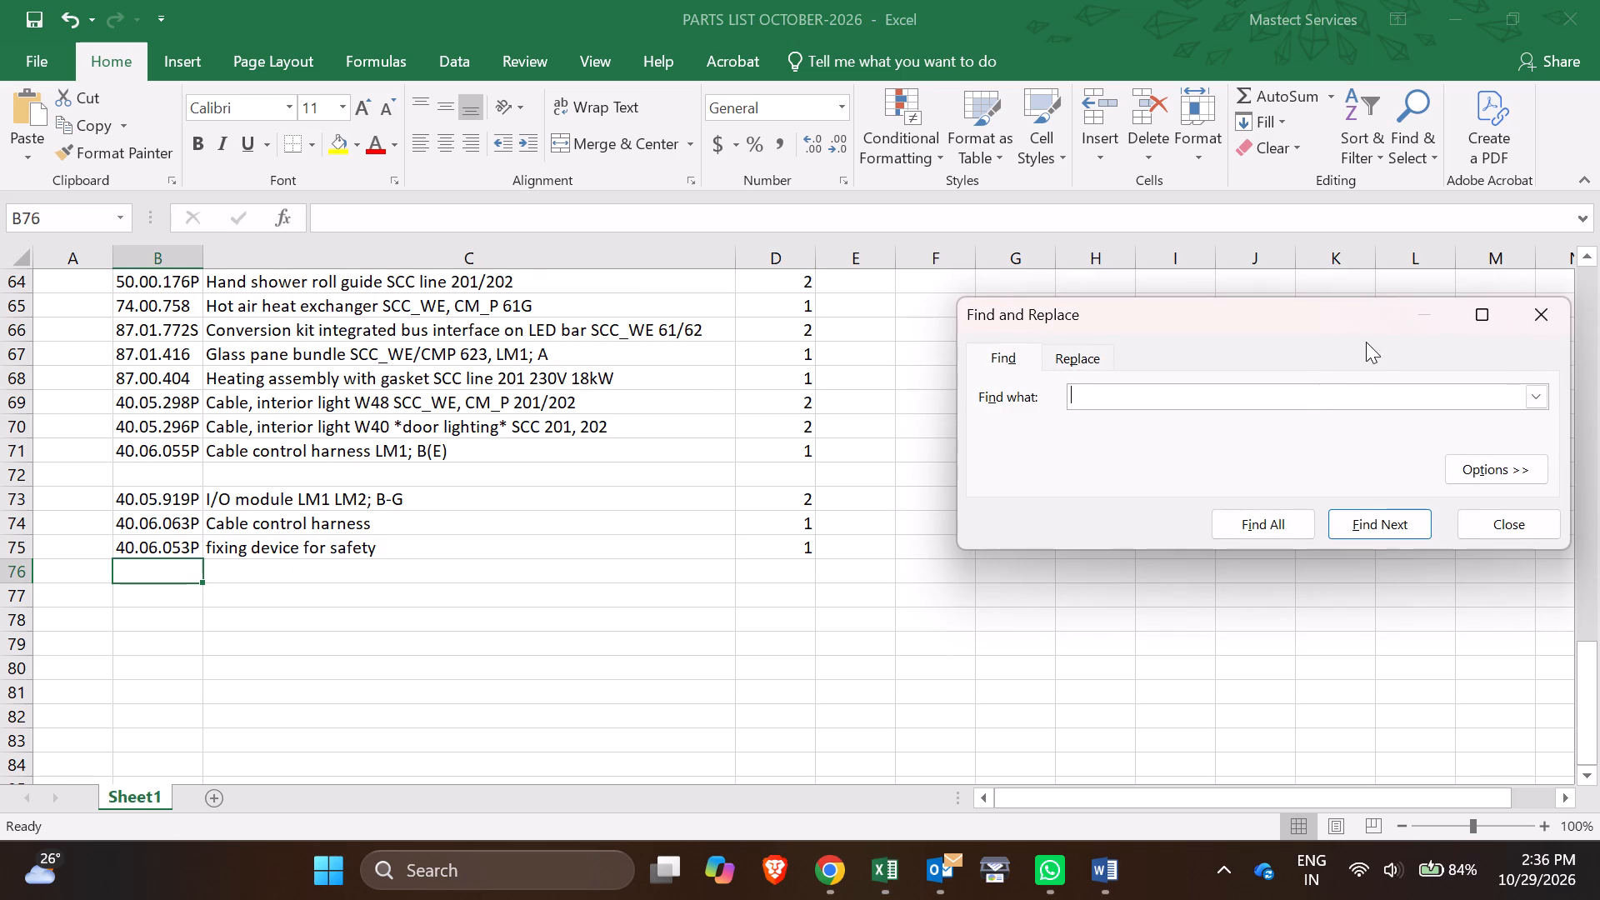
text(50.)
text(02,)
key(BackSpace)
key(period)
text(131P)
key(Return)
key(Return)
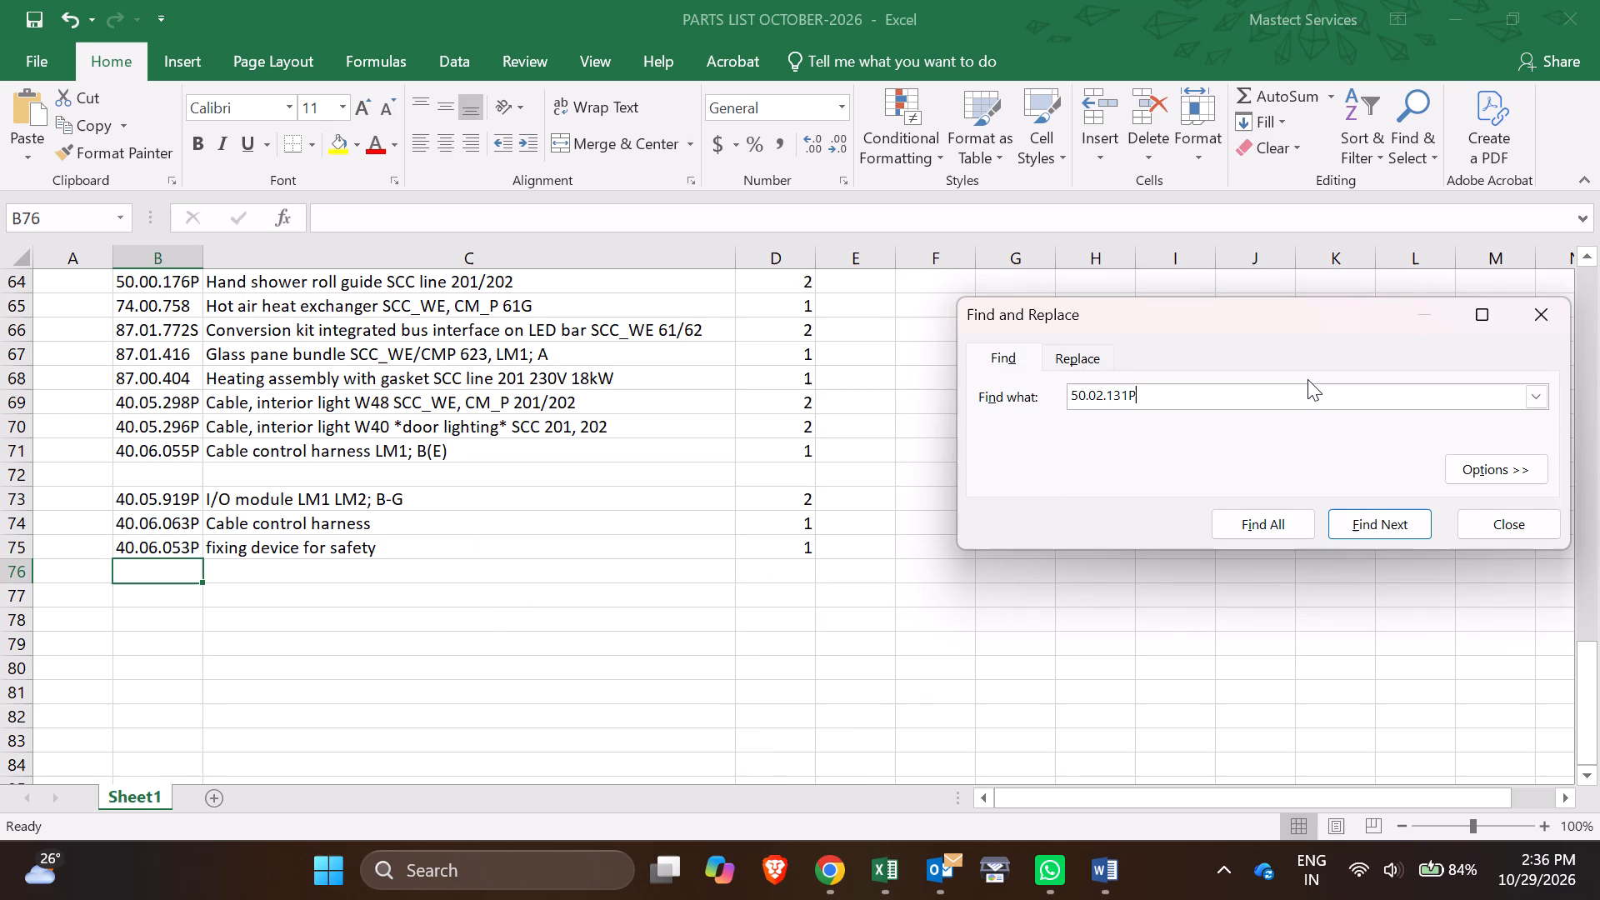
Move the searched code 50.02.131P from the search box into cell B76, save the workbook and close the search.
double_click(1310, 390)
key(ctrl+x)
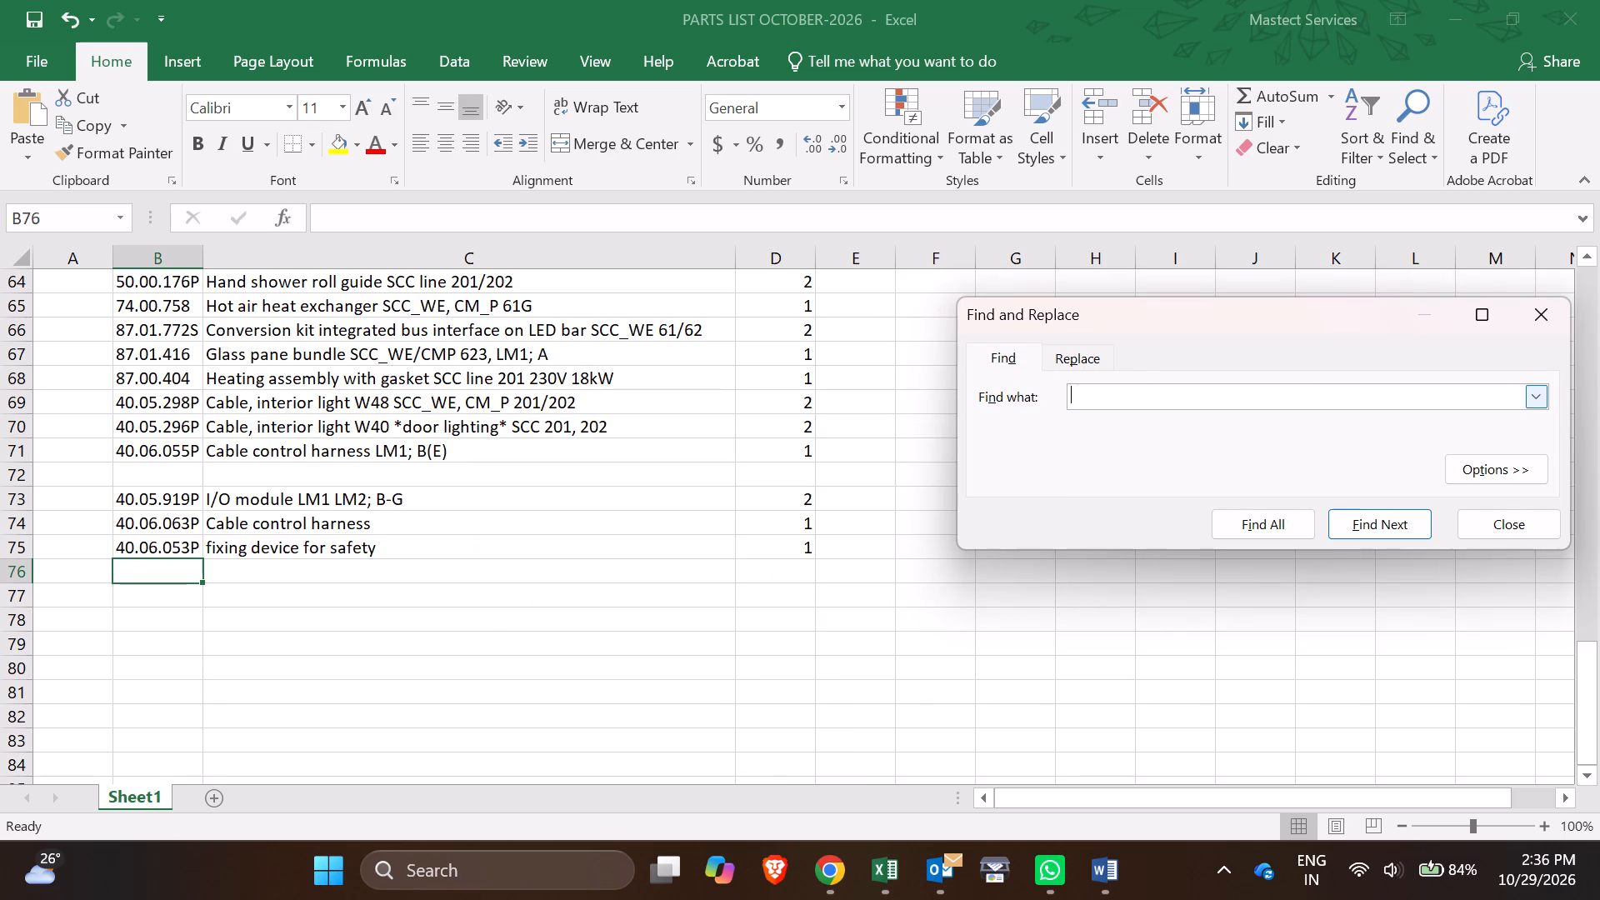
click(220, 584)
click(171, 565)
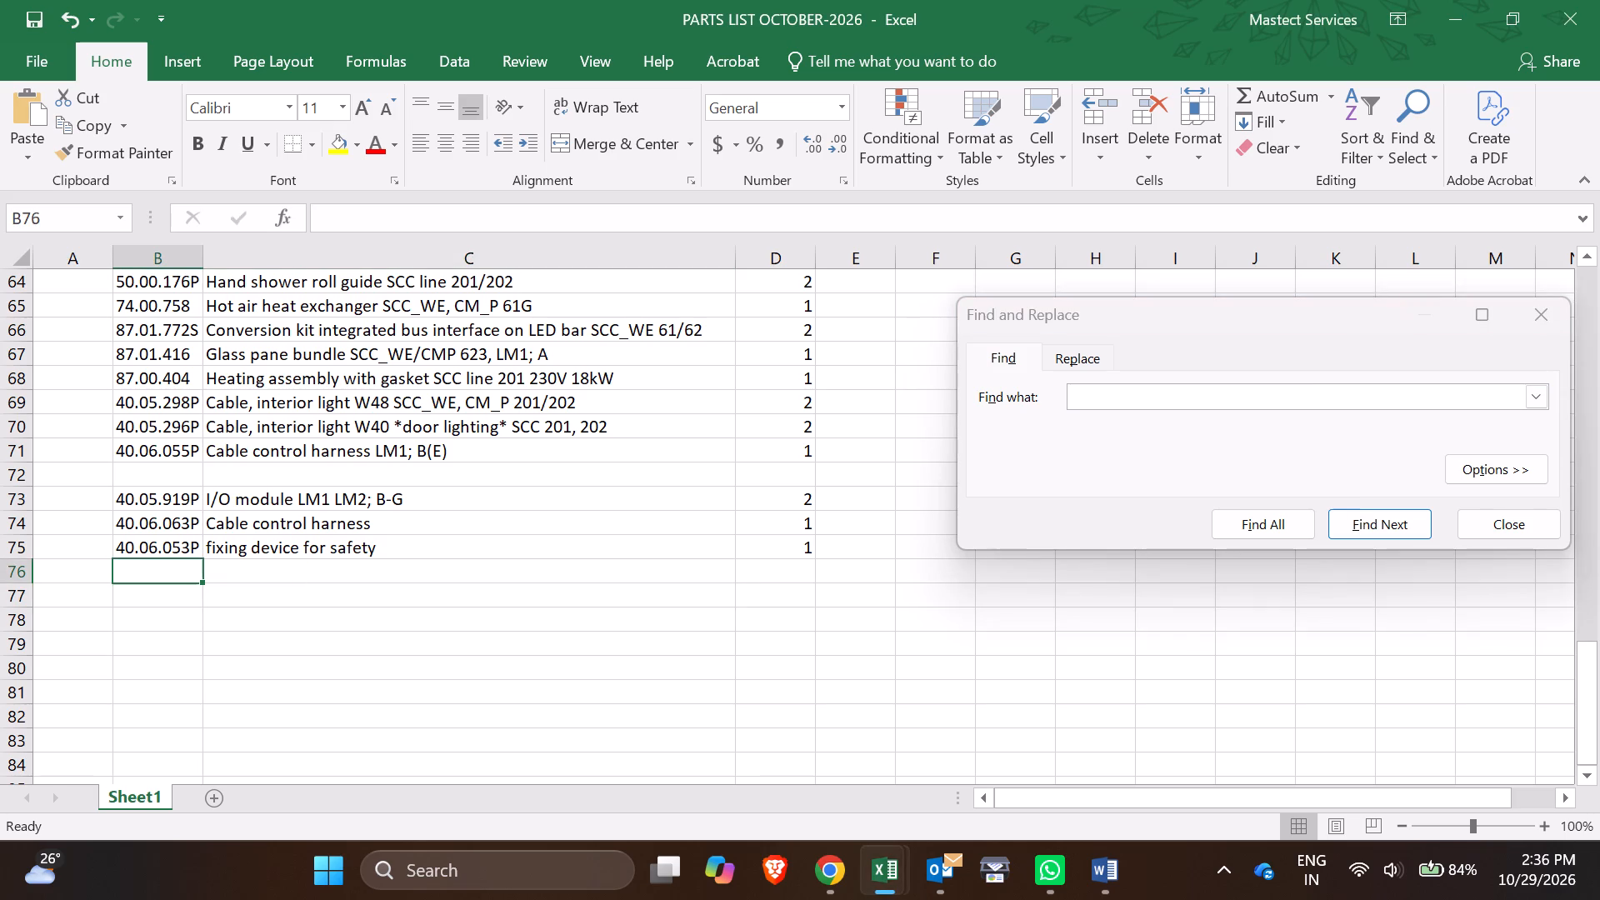
key(ctrl+v)
key(ctrl+s)
click(270, 574)
key(ctrl+s)
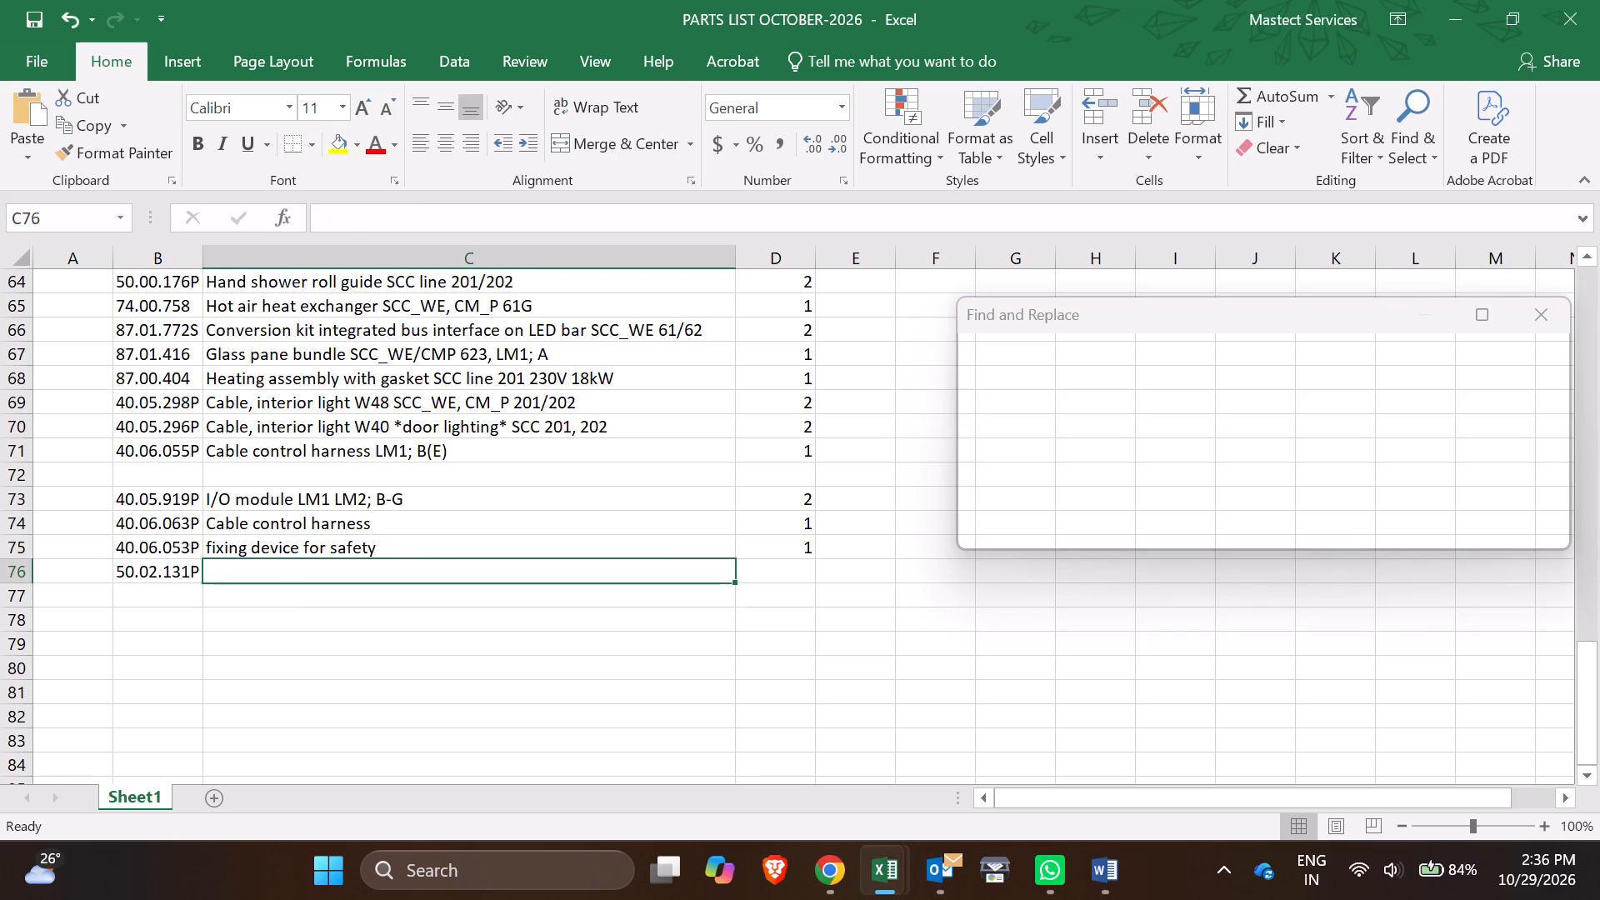
click(1532, 307)
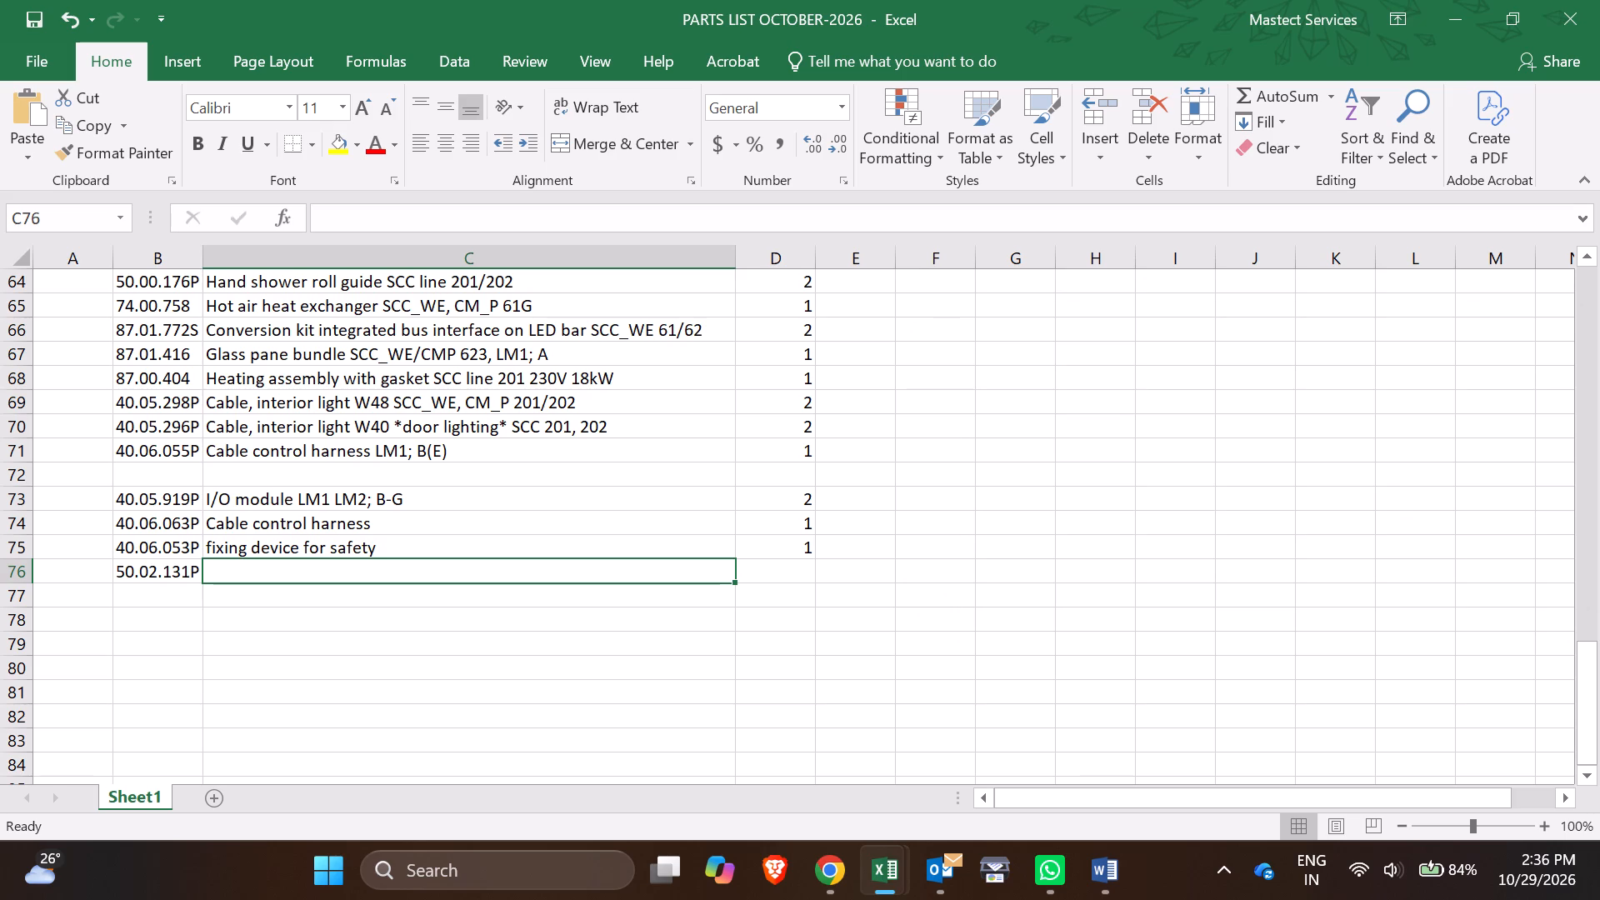
Complete the 50.02.131P entry in row 76 with description "Supply hose for care box" and quantity 1, and save the workbook.
text(Supply)
key(space)
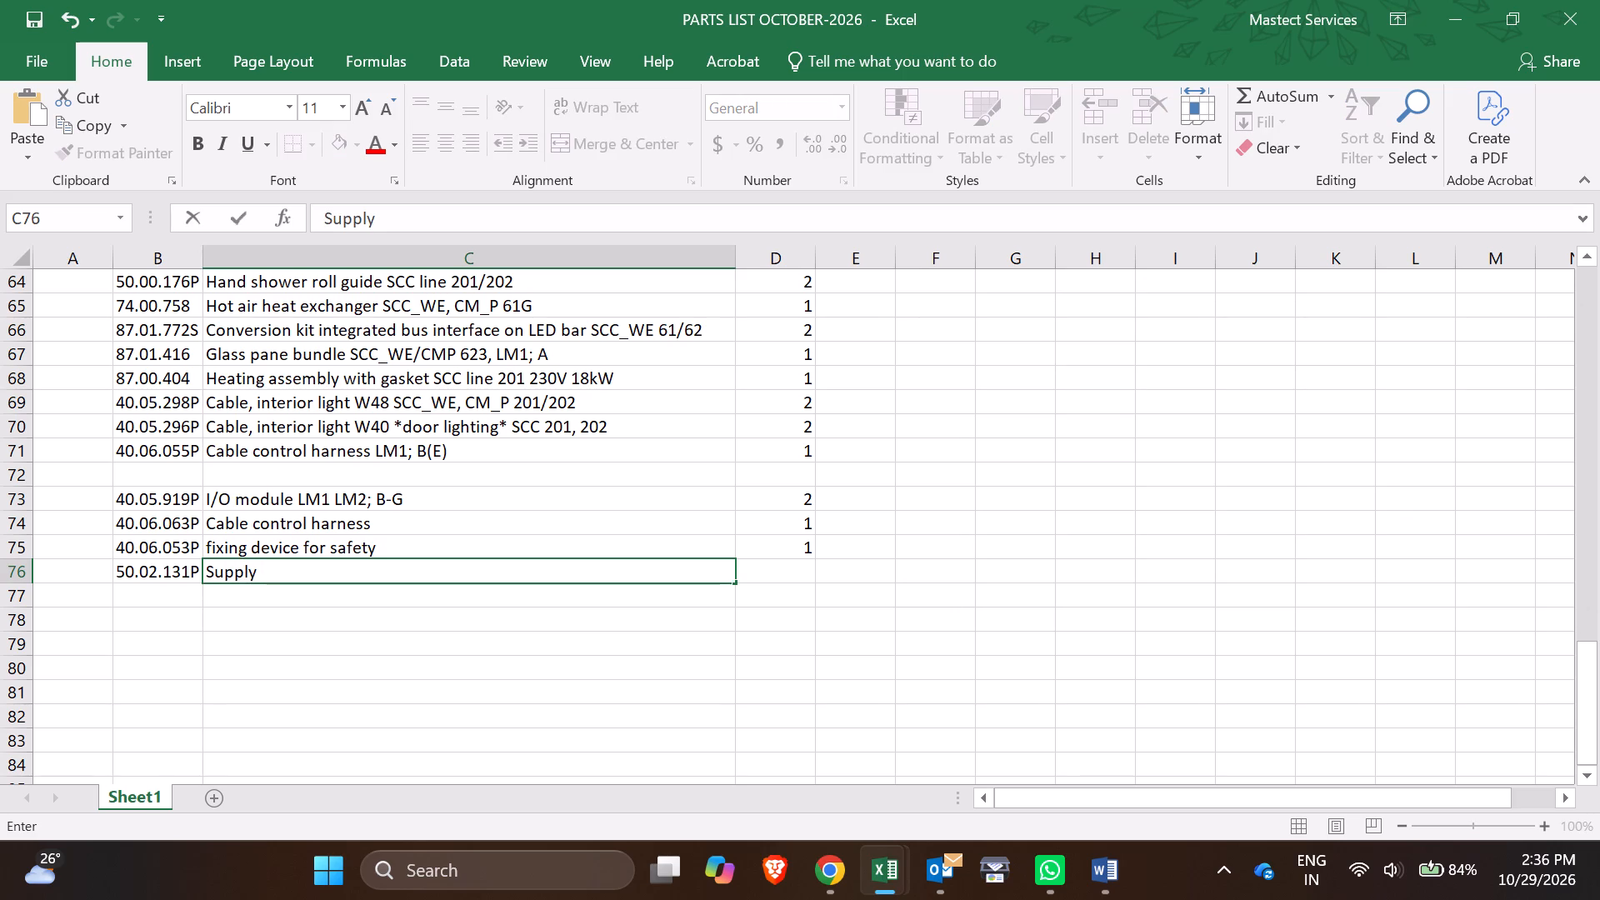
text(hose for)
key(space)
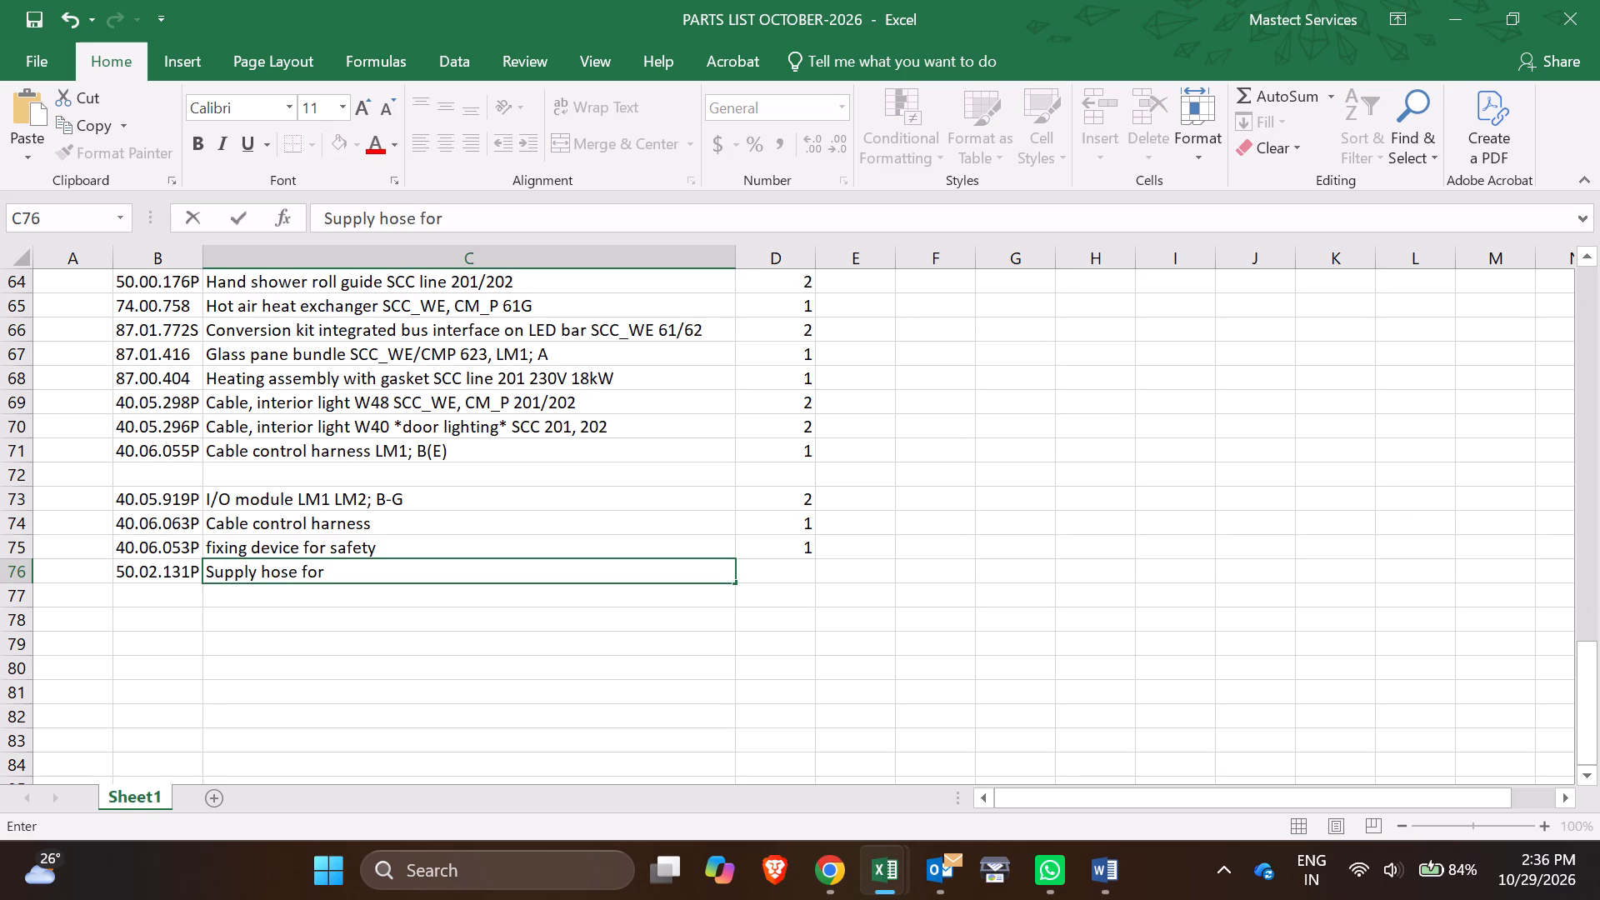
text(care box)
key(Return)
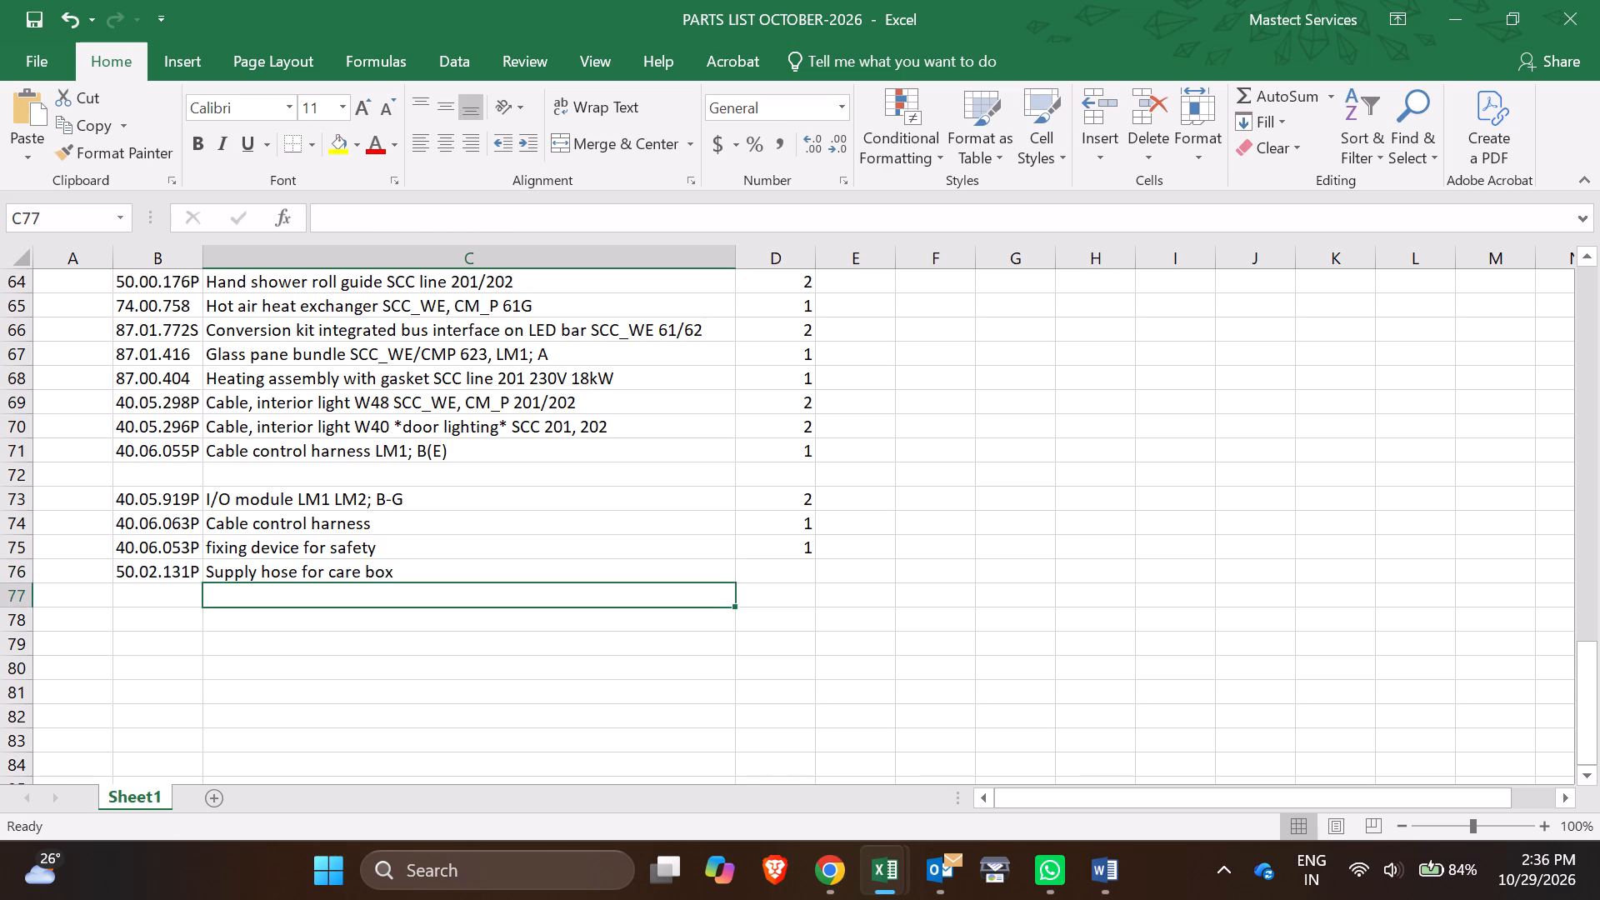
key(Up)
key(Right)
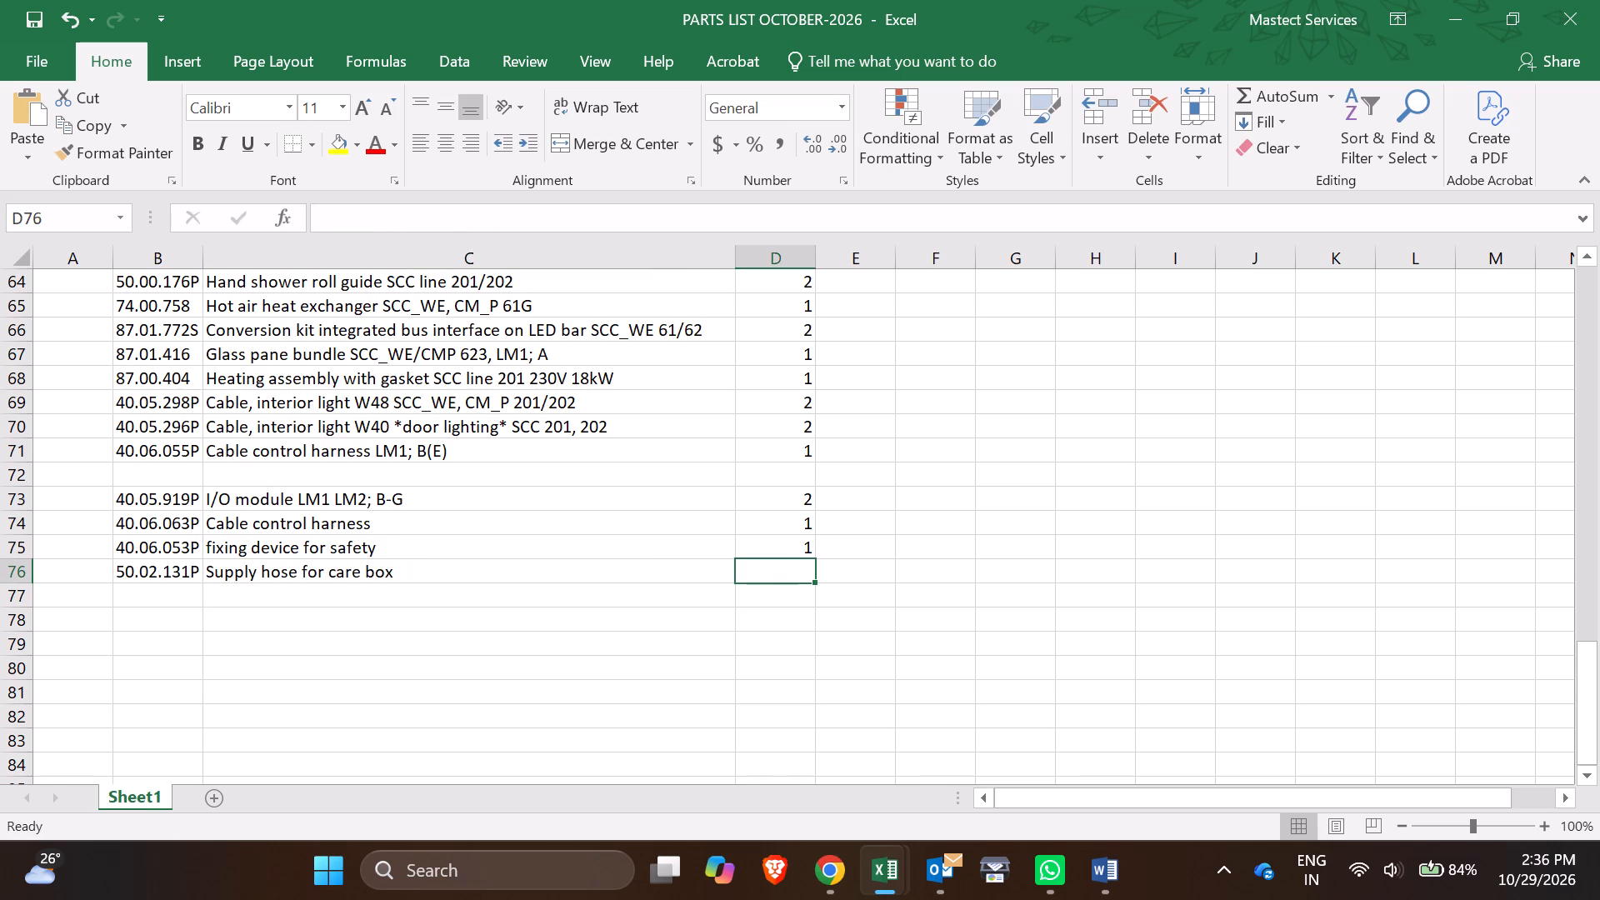
key(1)
key(Return)
key(ctrl+s)
key(Left)
key(Left)
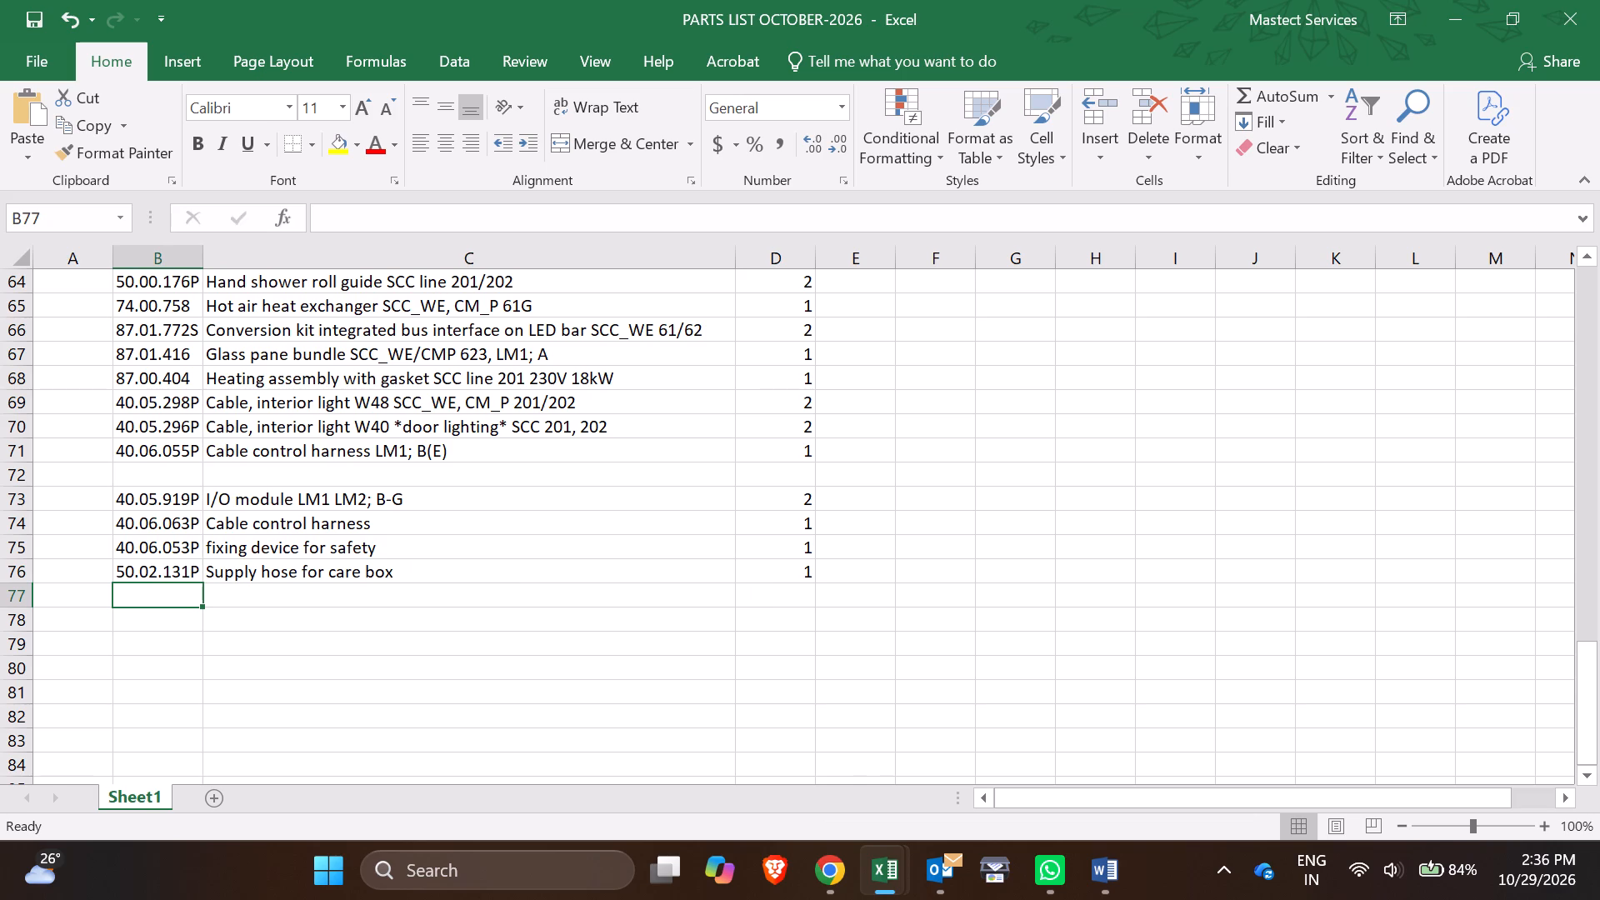
Search the parts list for part code 40.06.230P and close the search at its existing entry.
key(ctrl+f)
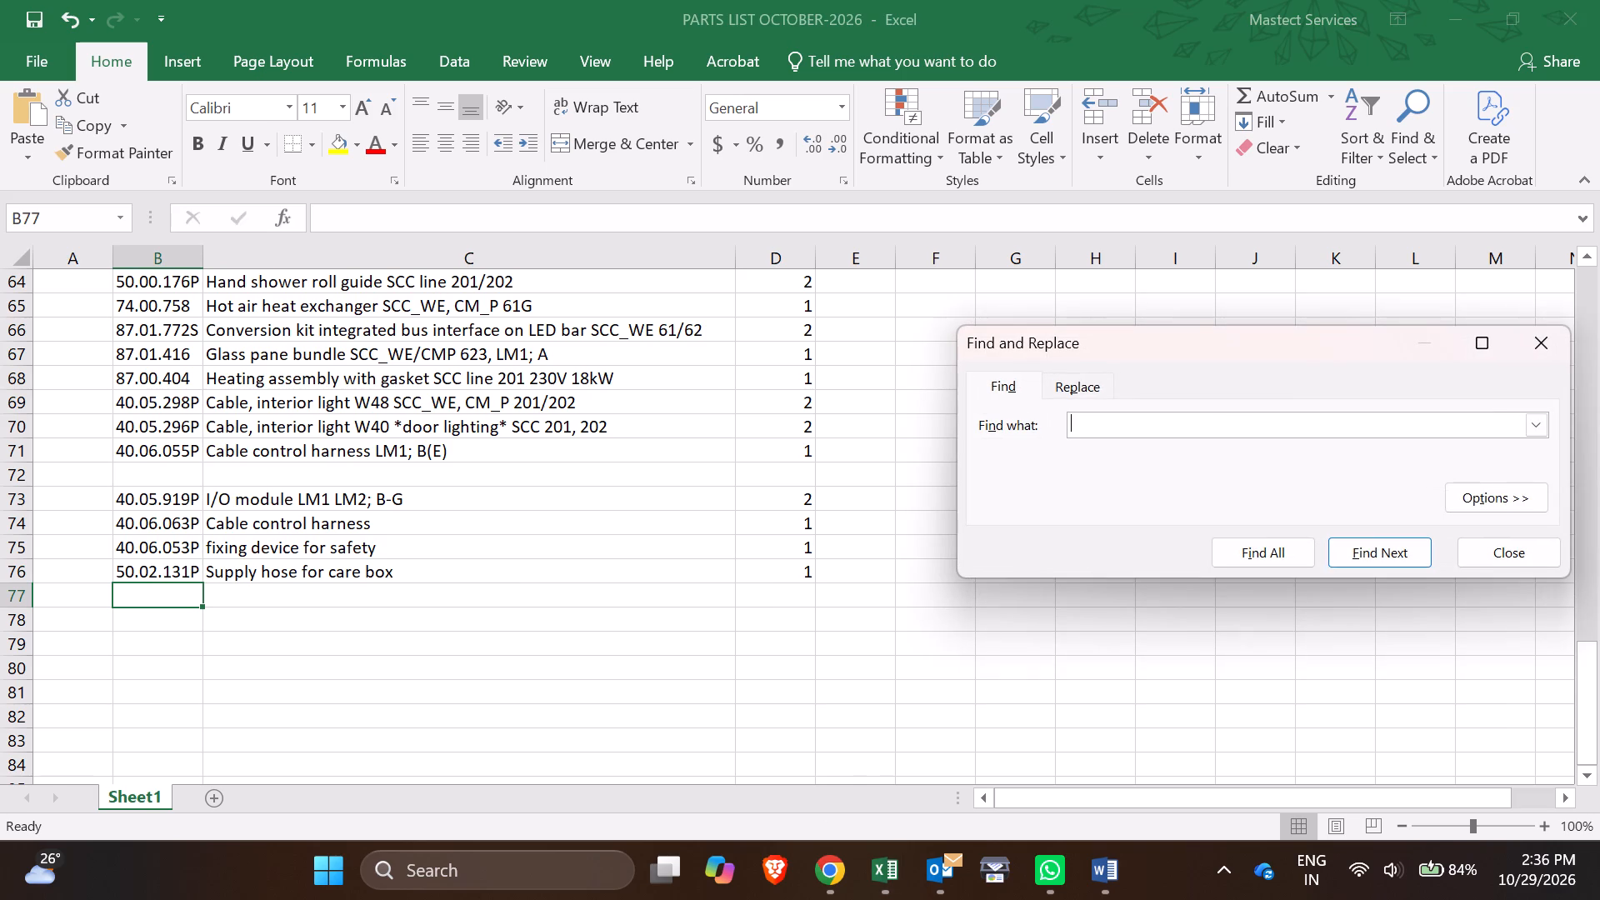
text(40.06.)
text(230P)
key(Return)
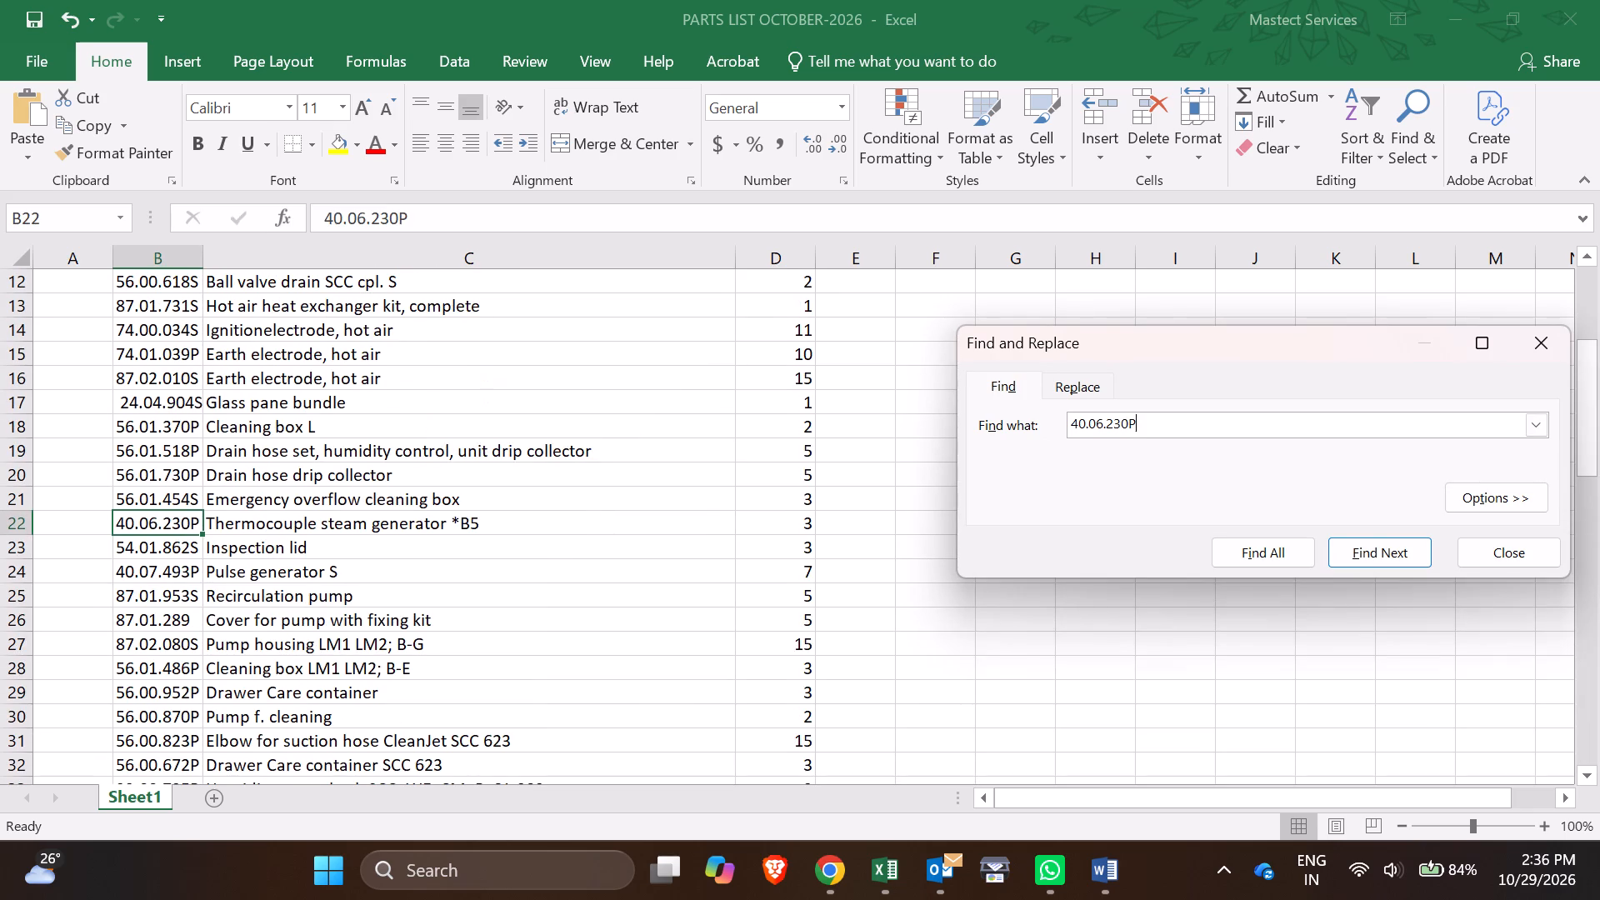
key(Return)
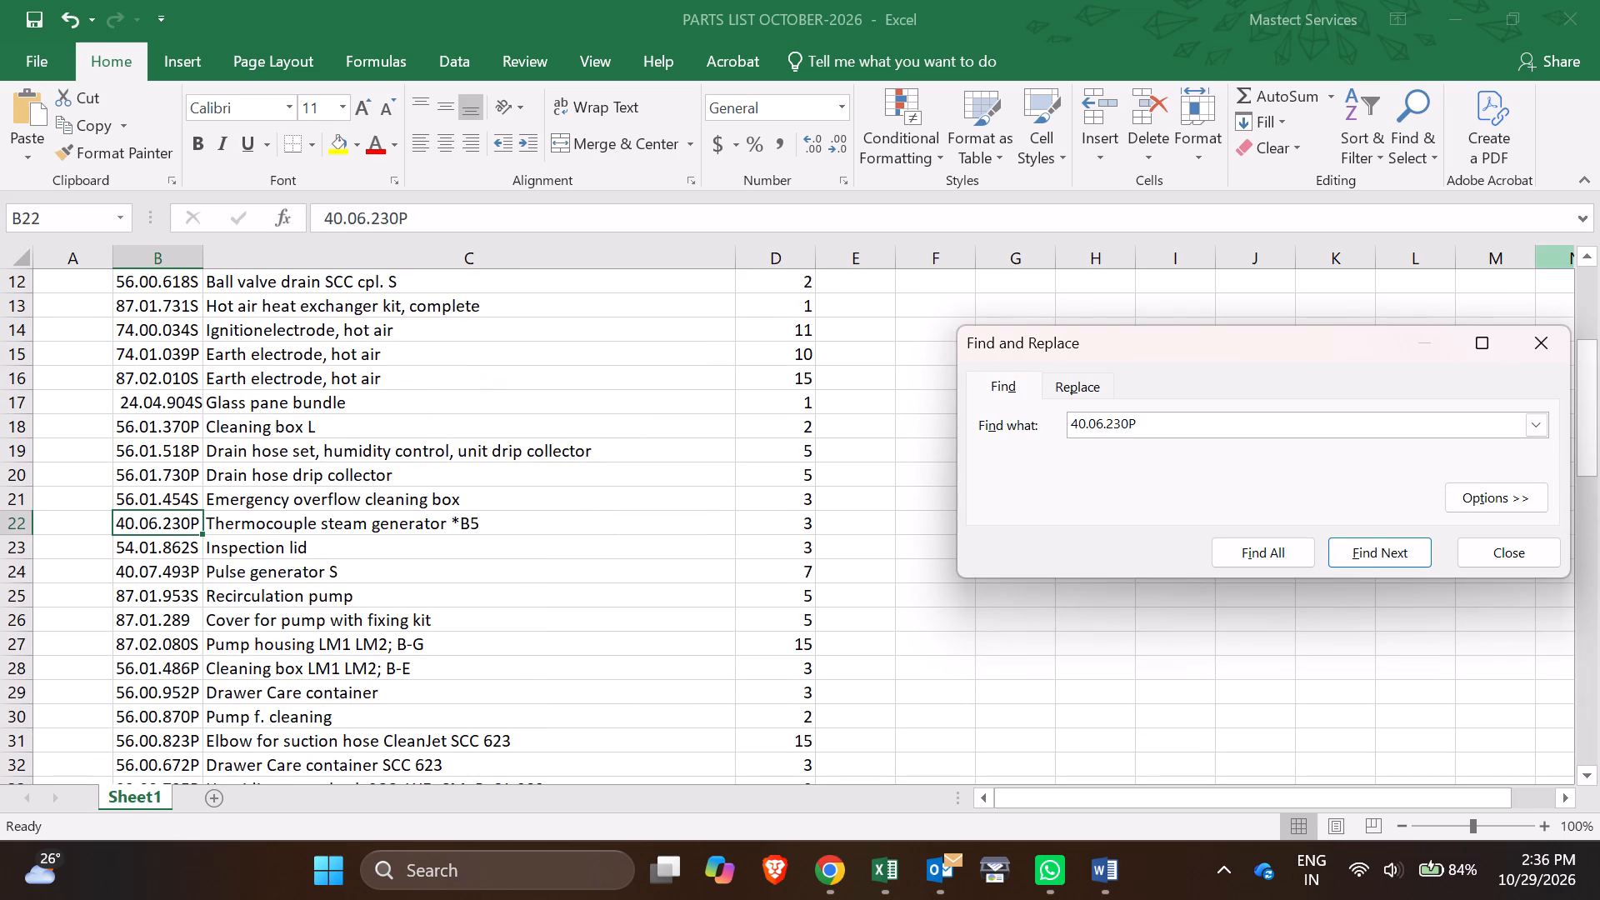
click(1533, 352)
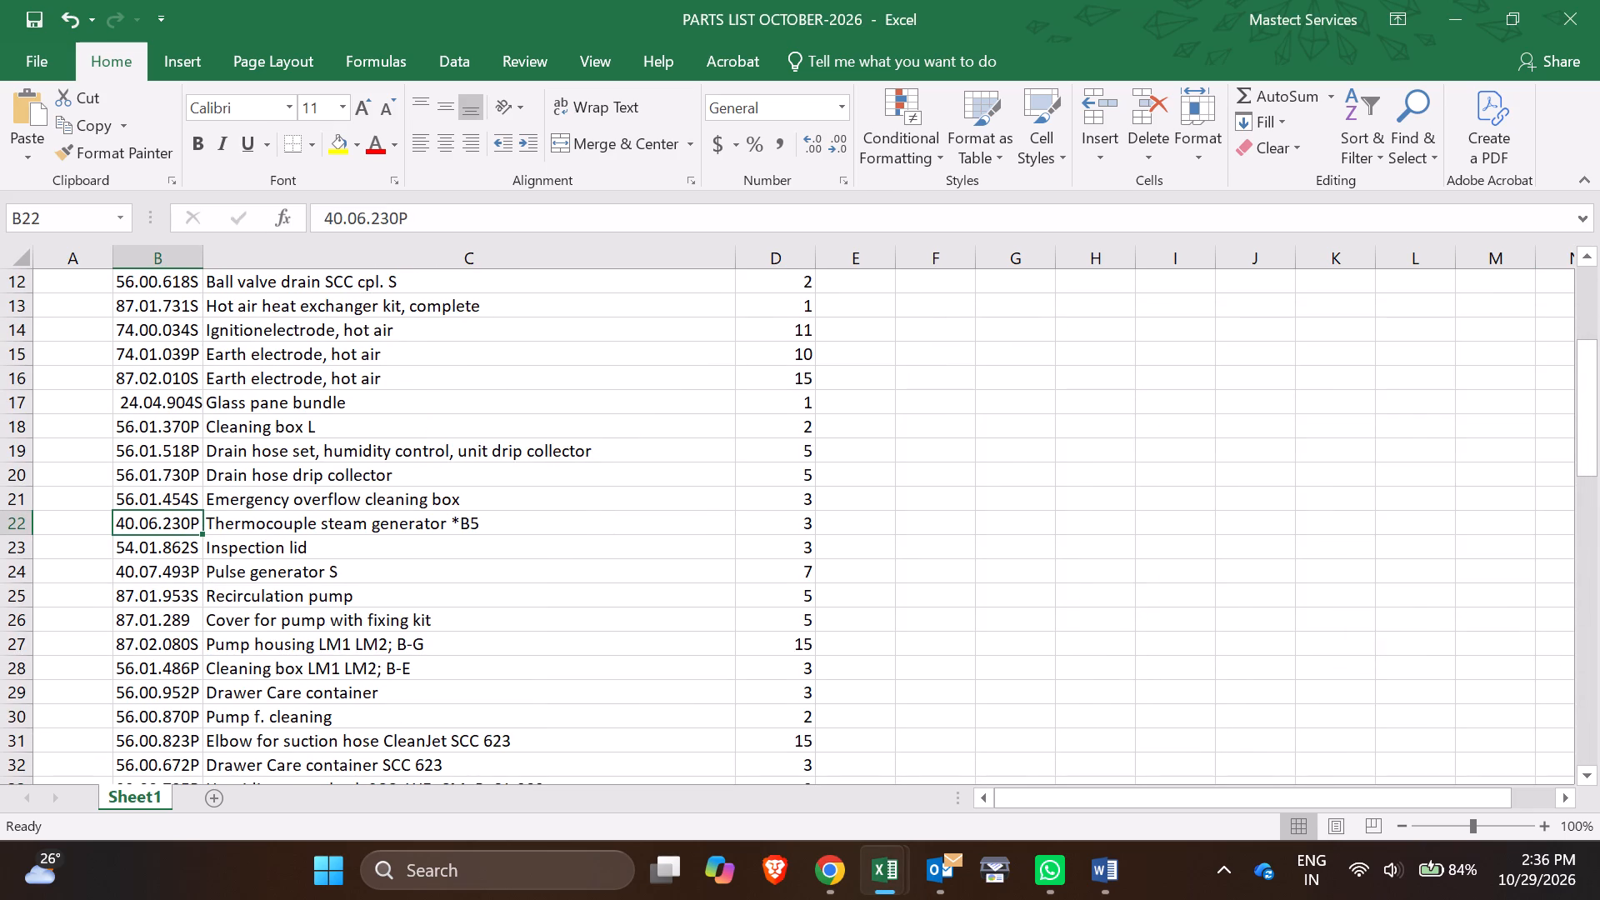
Copy the existing 40.06.230P entry from B22:D22 into row 77 below the list and save the workbook.
key(shift+Right)
key(shift+Right)
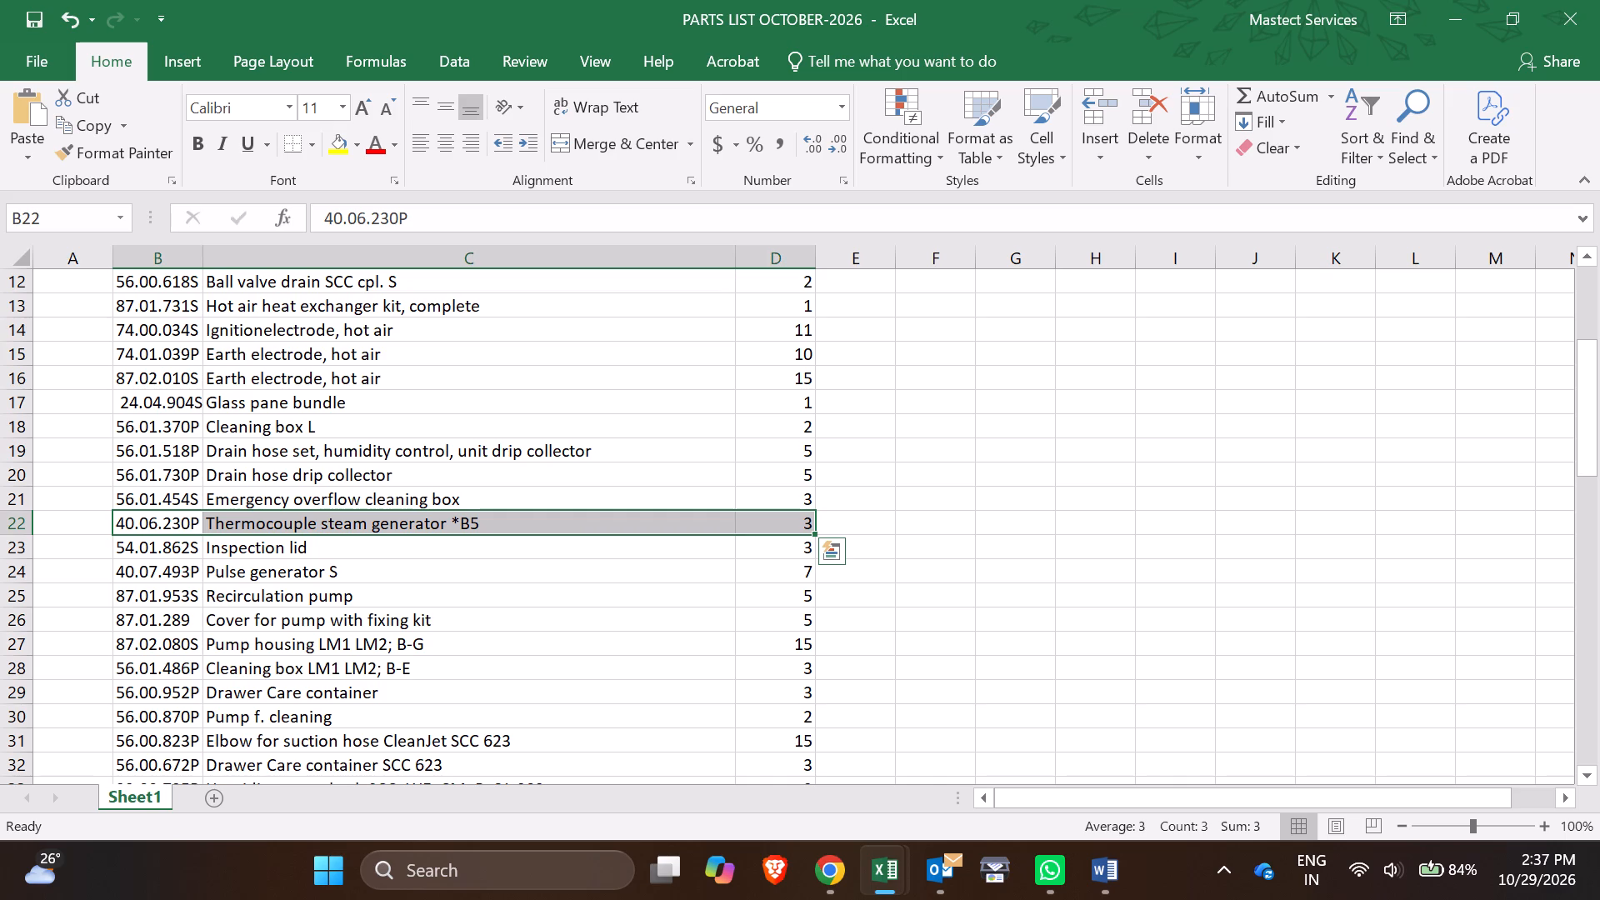
key(ctrl+c)
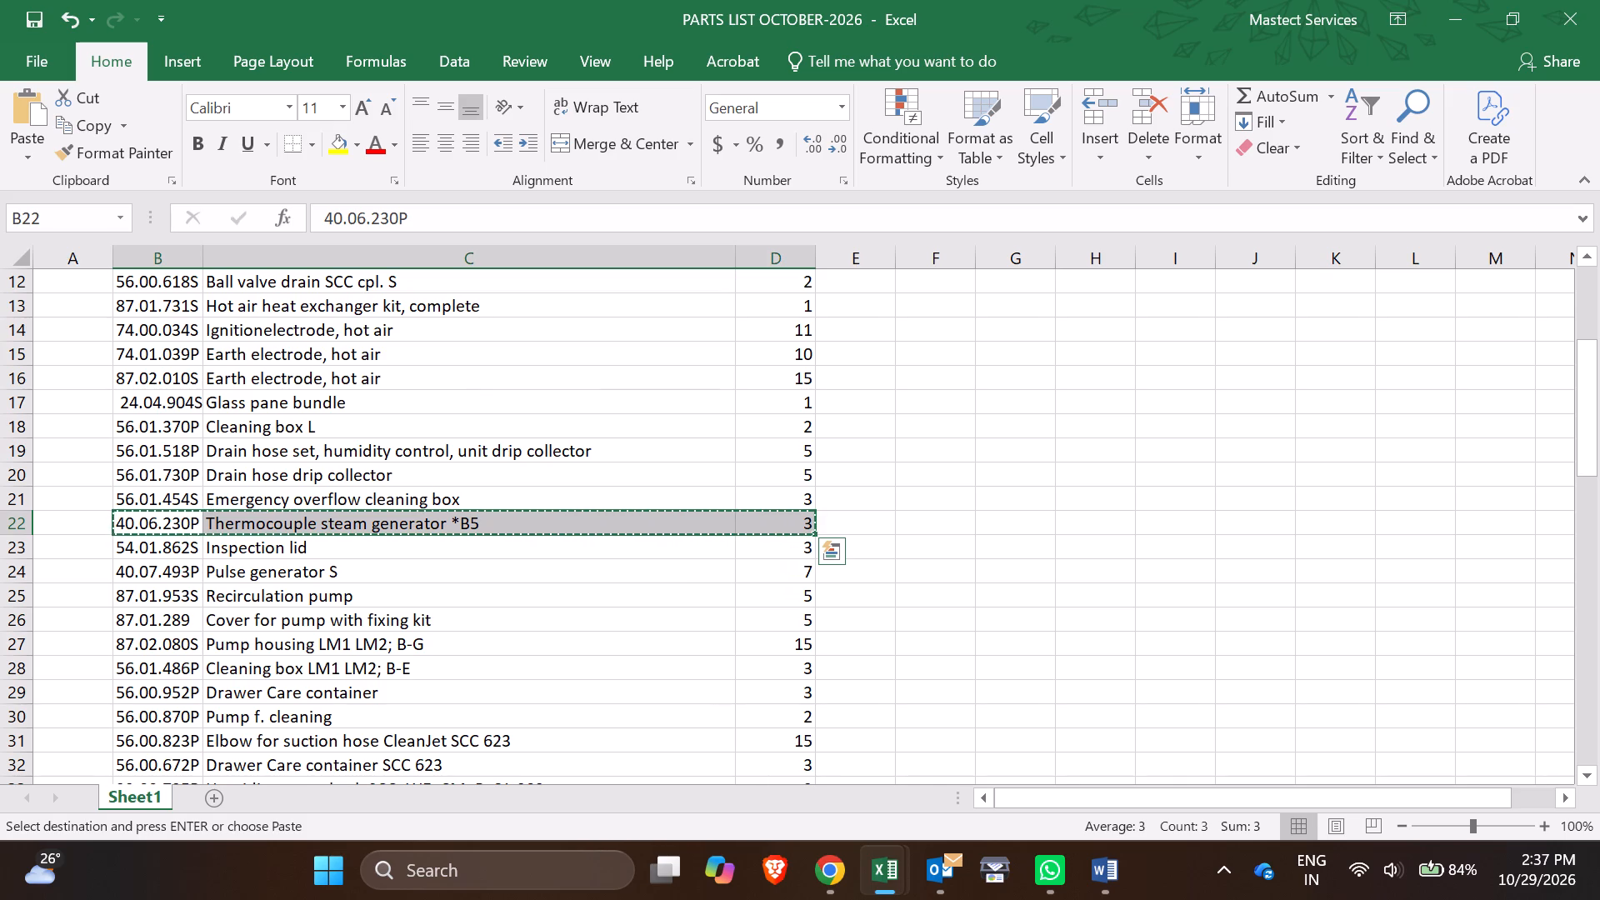
scroll(467, 639, down, 9)
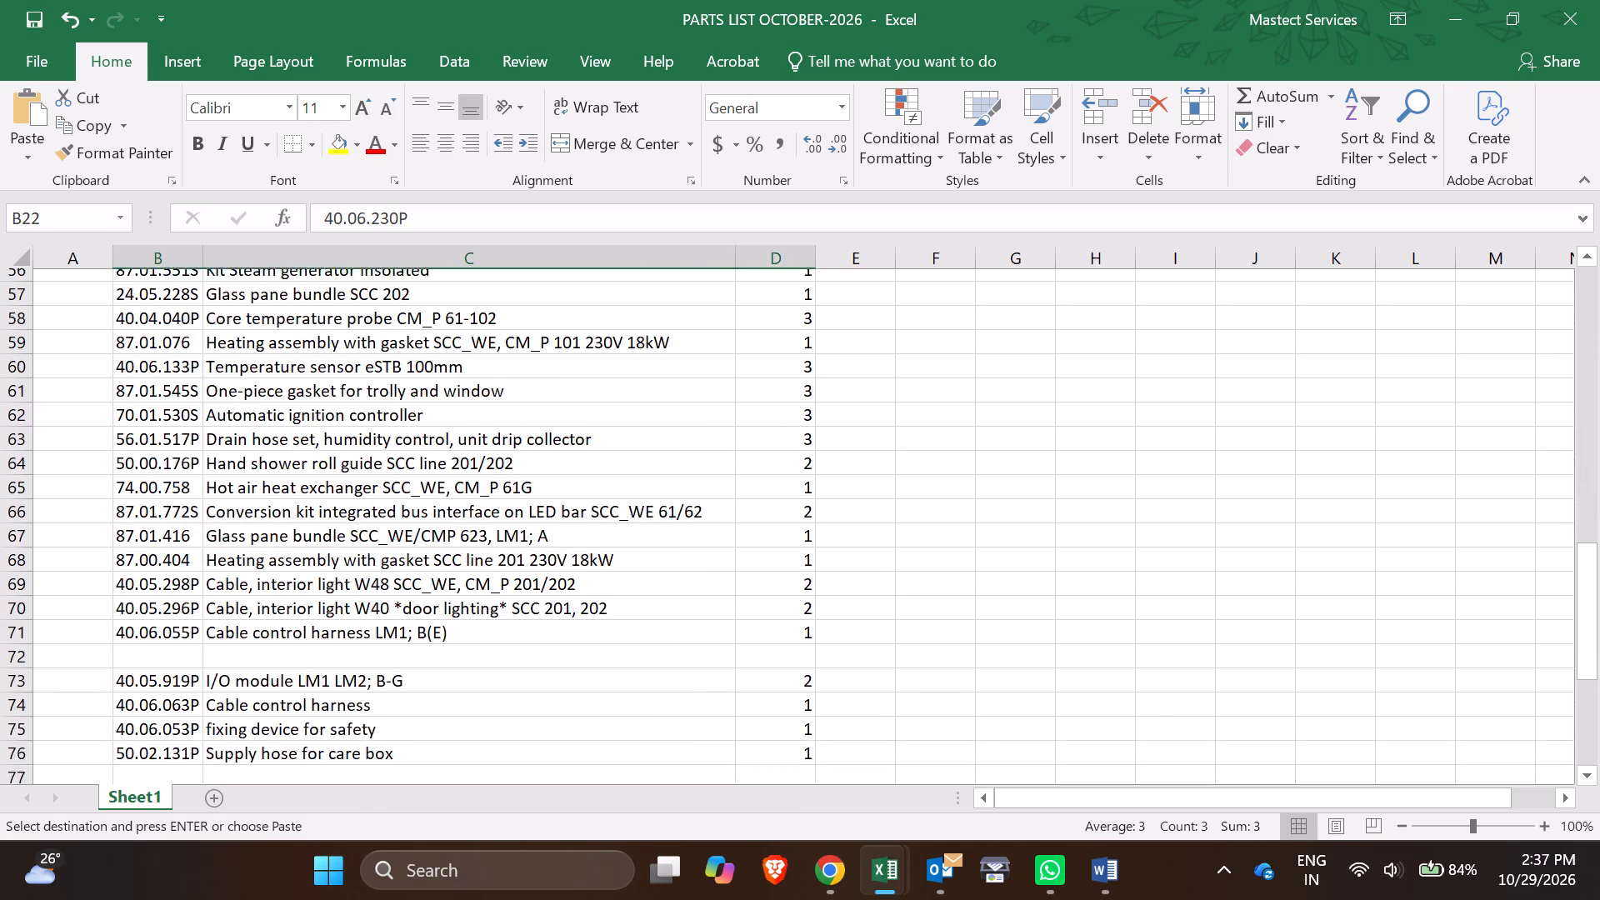
scroll(467, 639, down, 2)
click(168, 618)
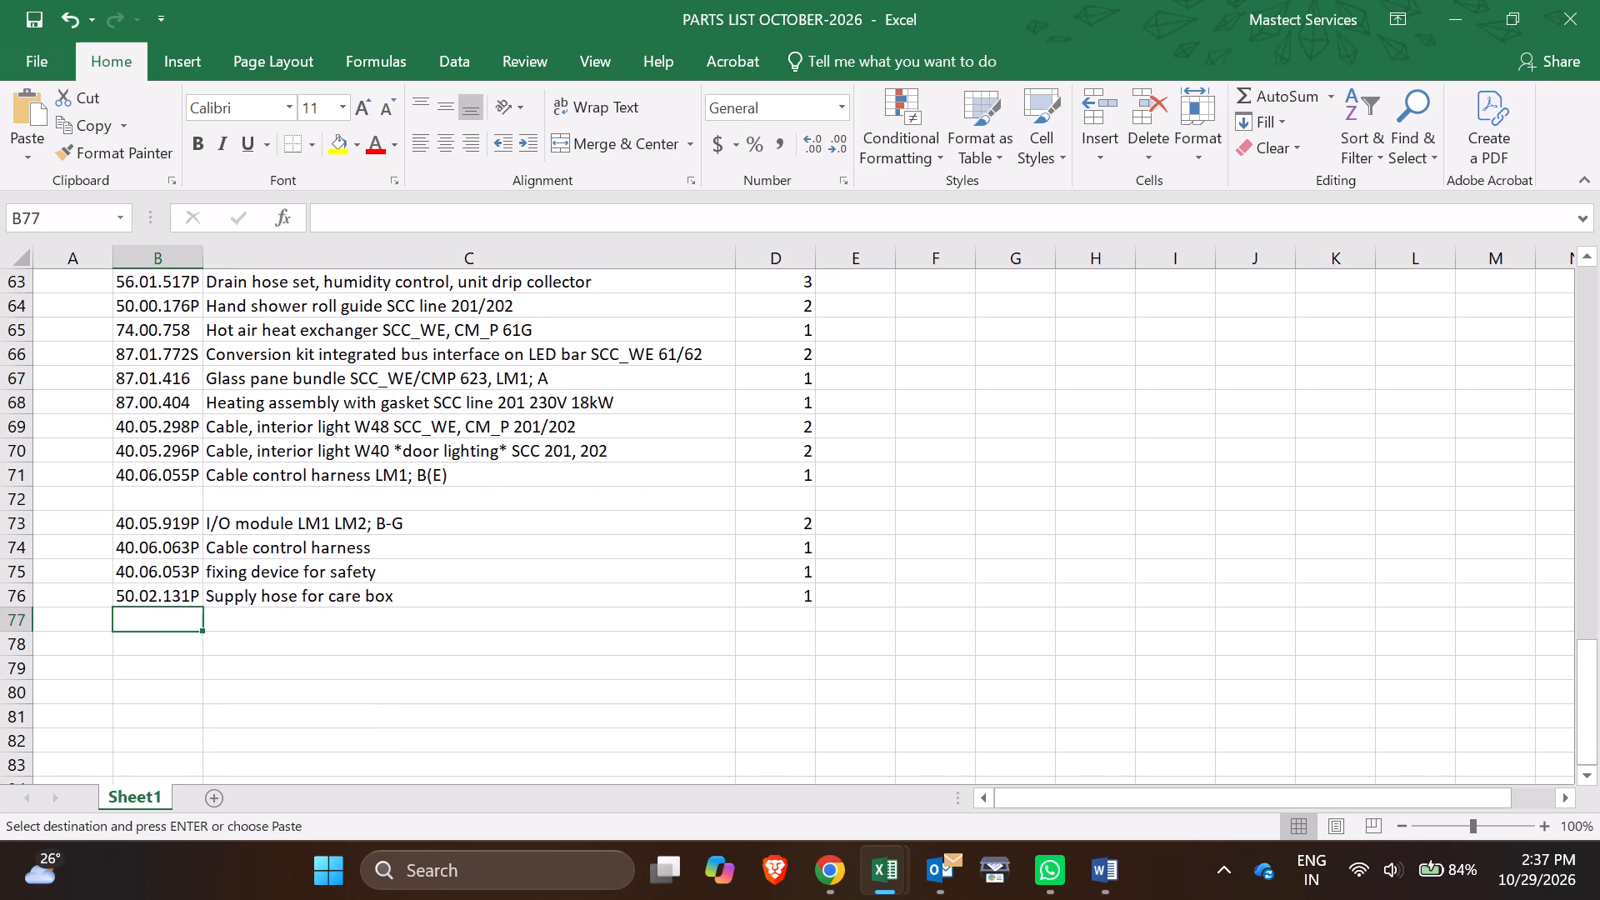
key(ctrl+v)
key(ctrl+s)
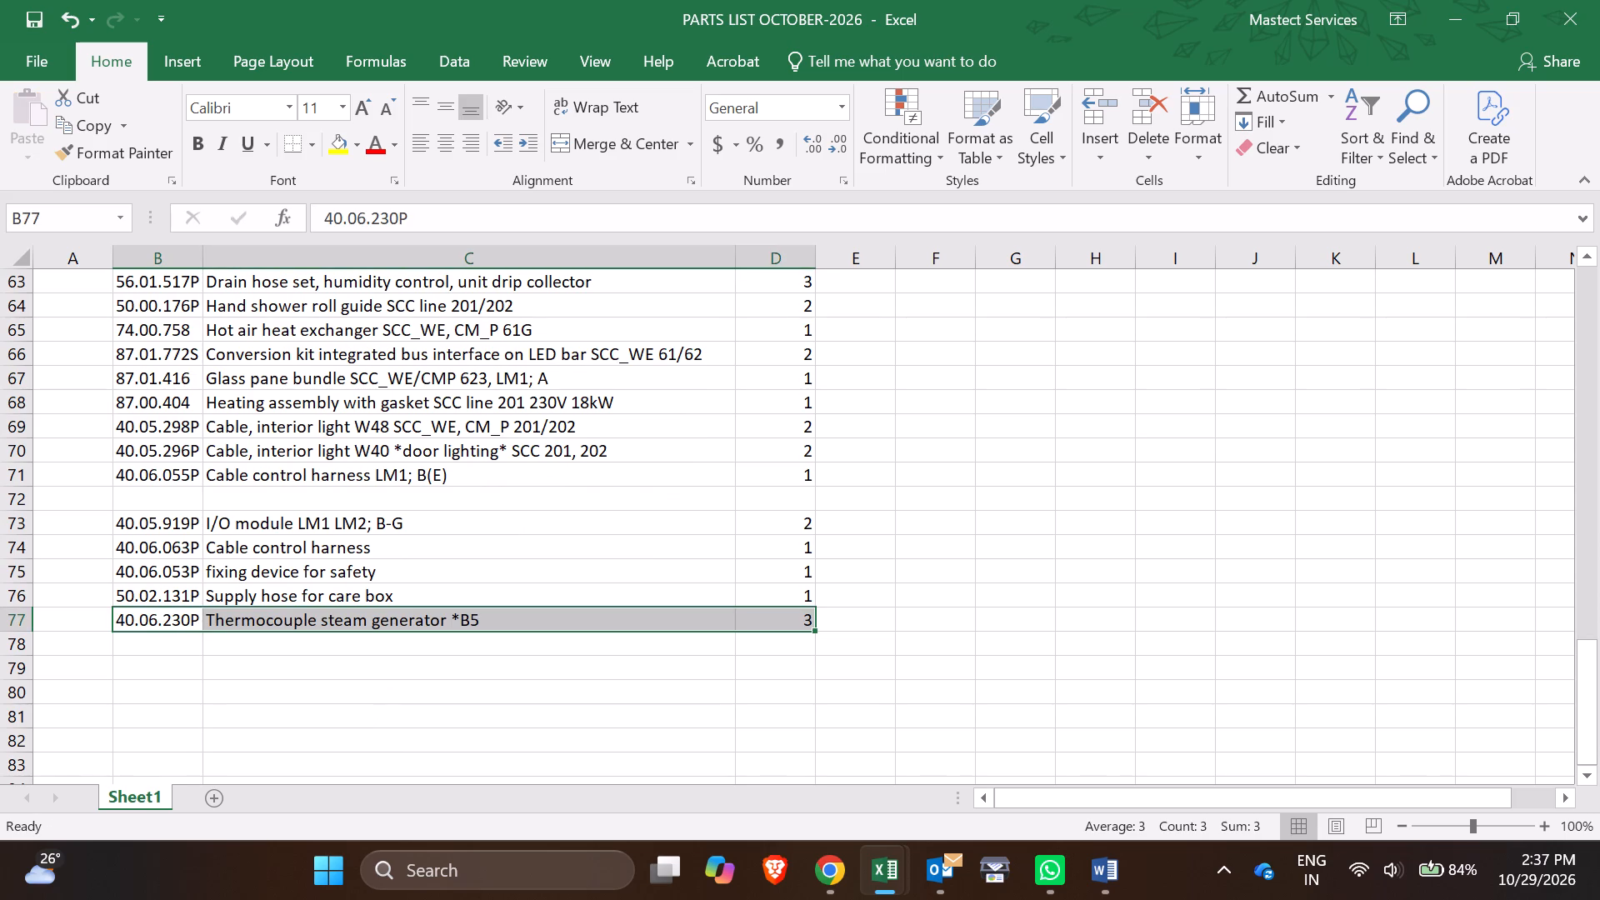
Set the quantity of the 40.06.230P entry in row 77 to 1 and save the workbook.
click(293, 626)
key(ctrl+s)
key(Right)
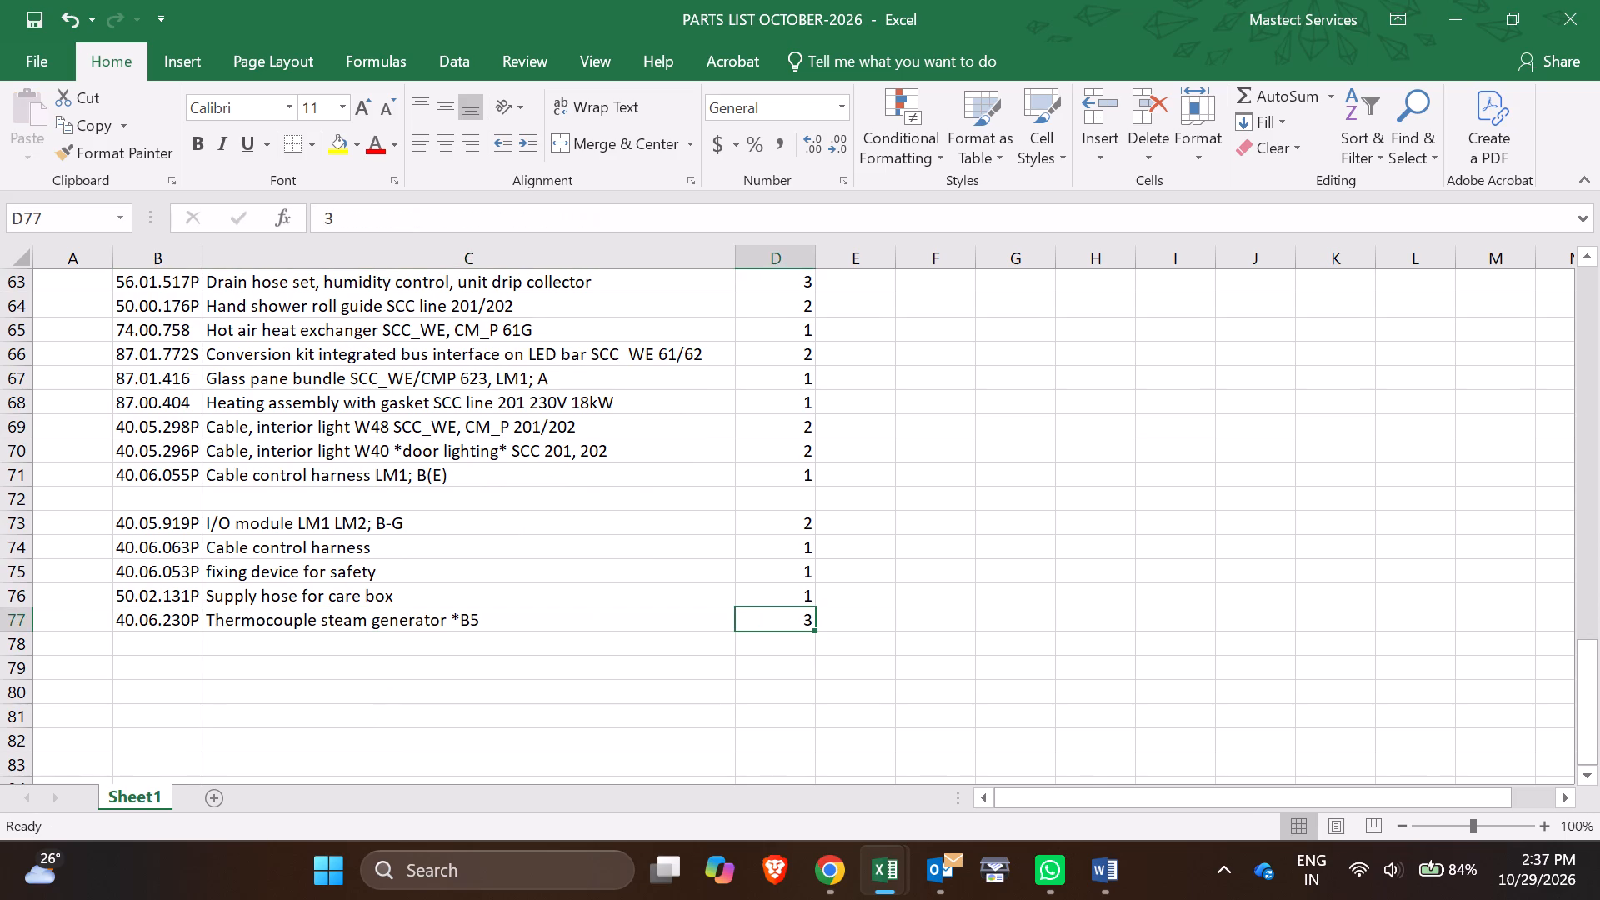
key(1)
key(Return)
key(ctrl+s)
key(ctrl+s)
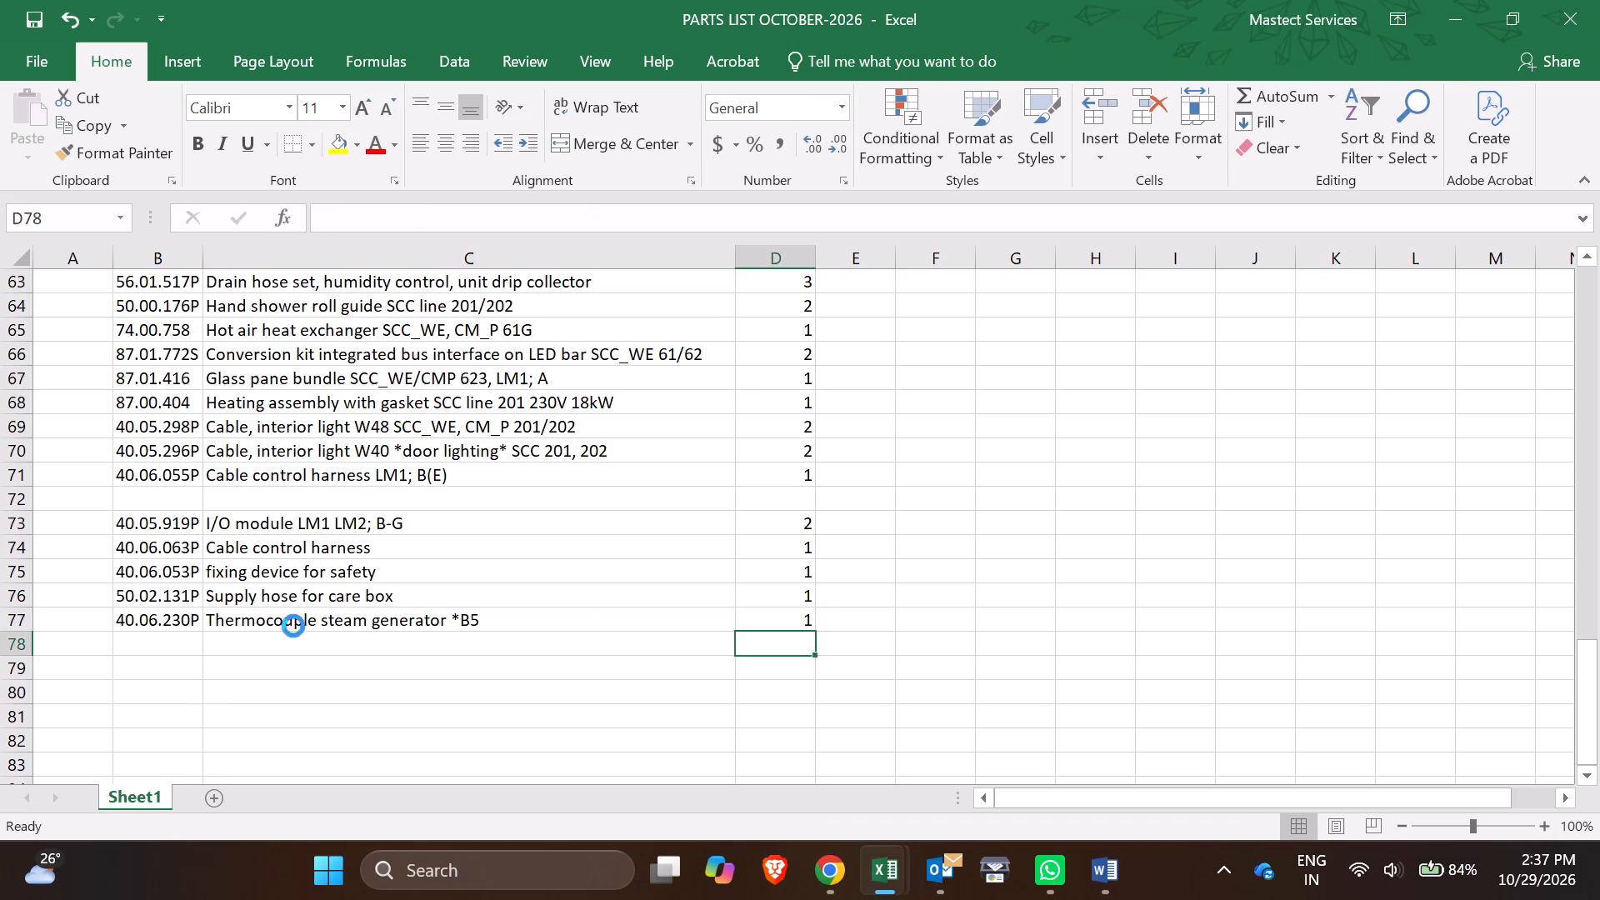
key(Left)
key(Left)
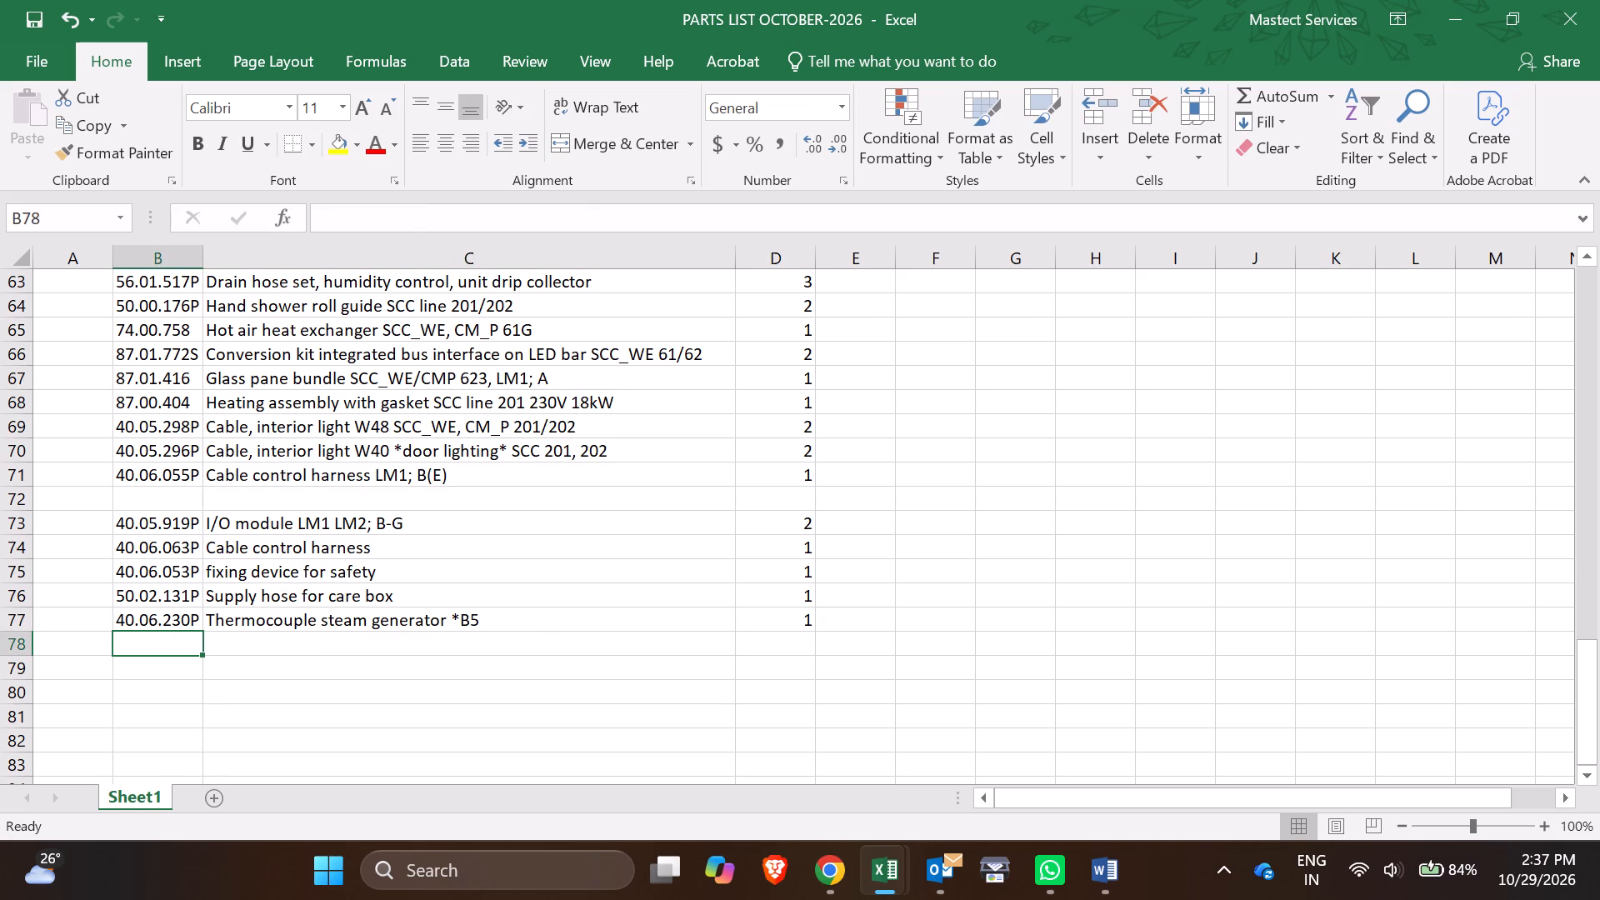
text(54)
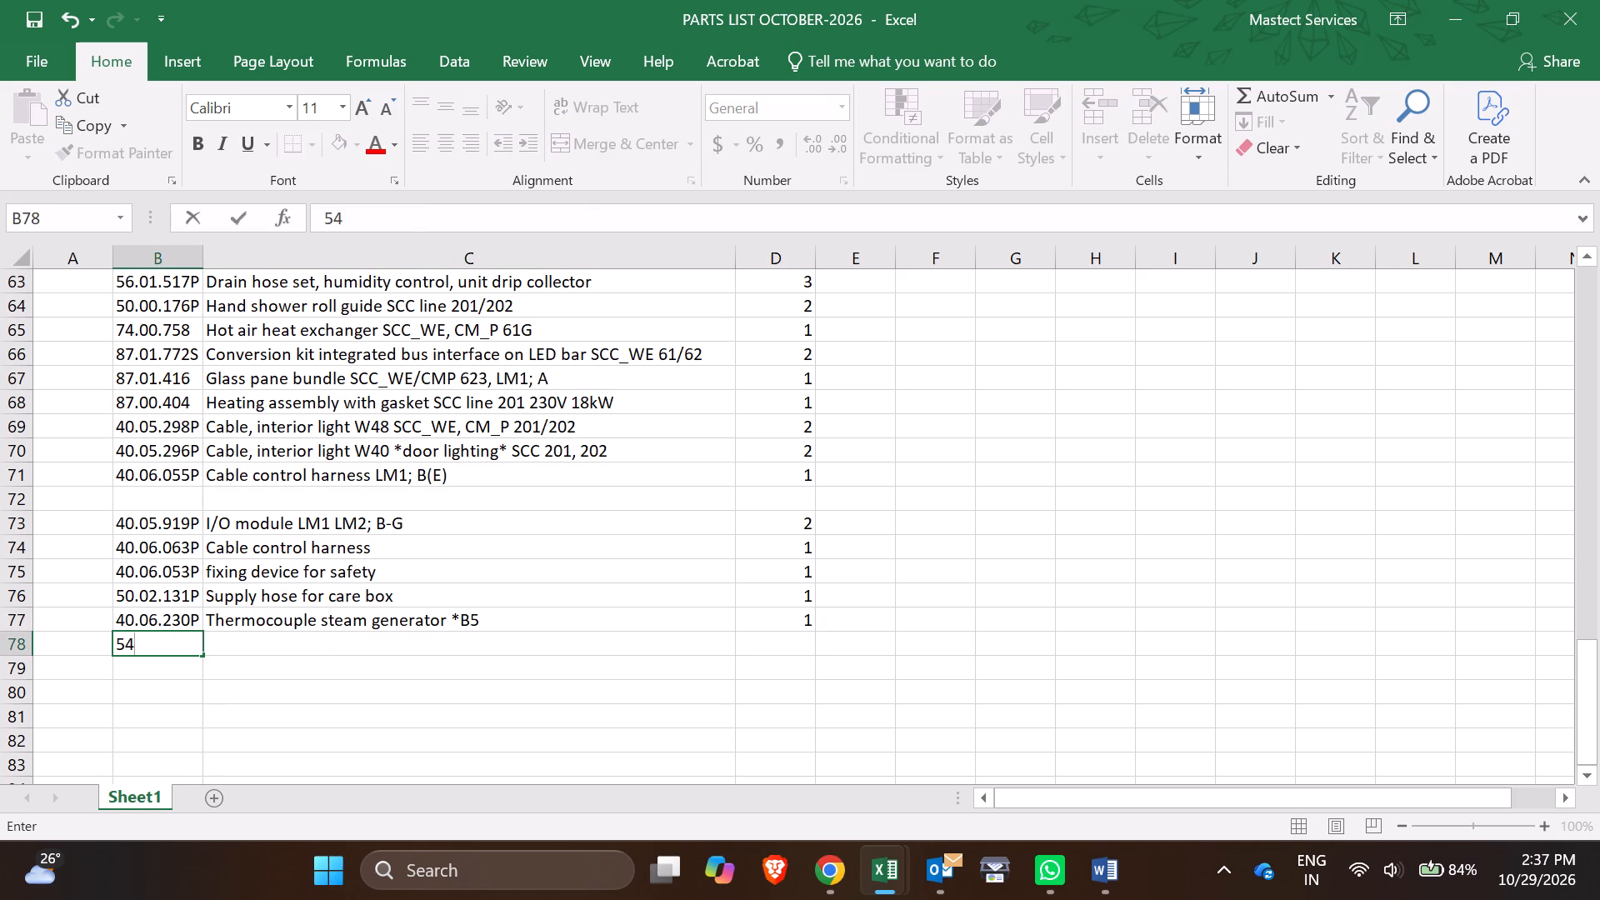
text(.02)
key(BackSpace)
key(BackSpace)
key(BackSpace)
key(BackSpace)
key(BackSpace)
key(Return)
Search the parts list for part code 54.02.465S.
key(ctrl+f)
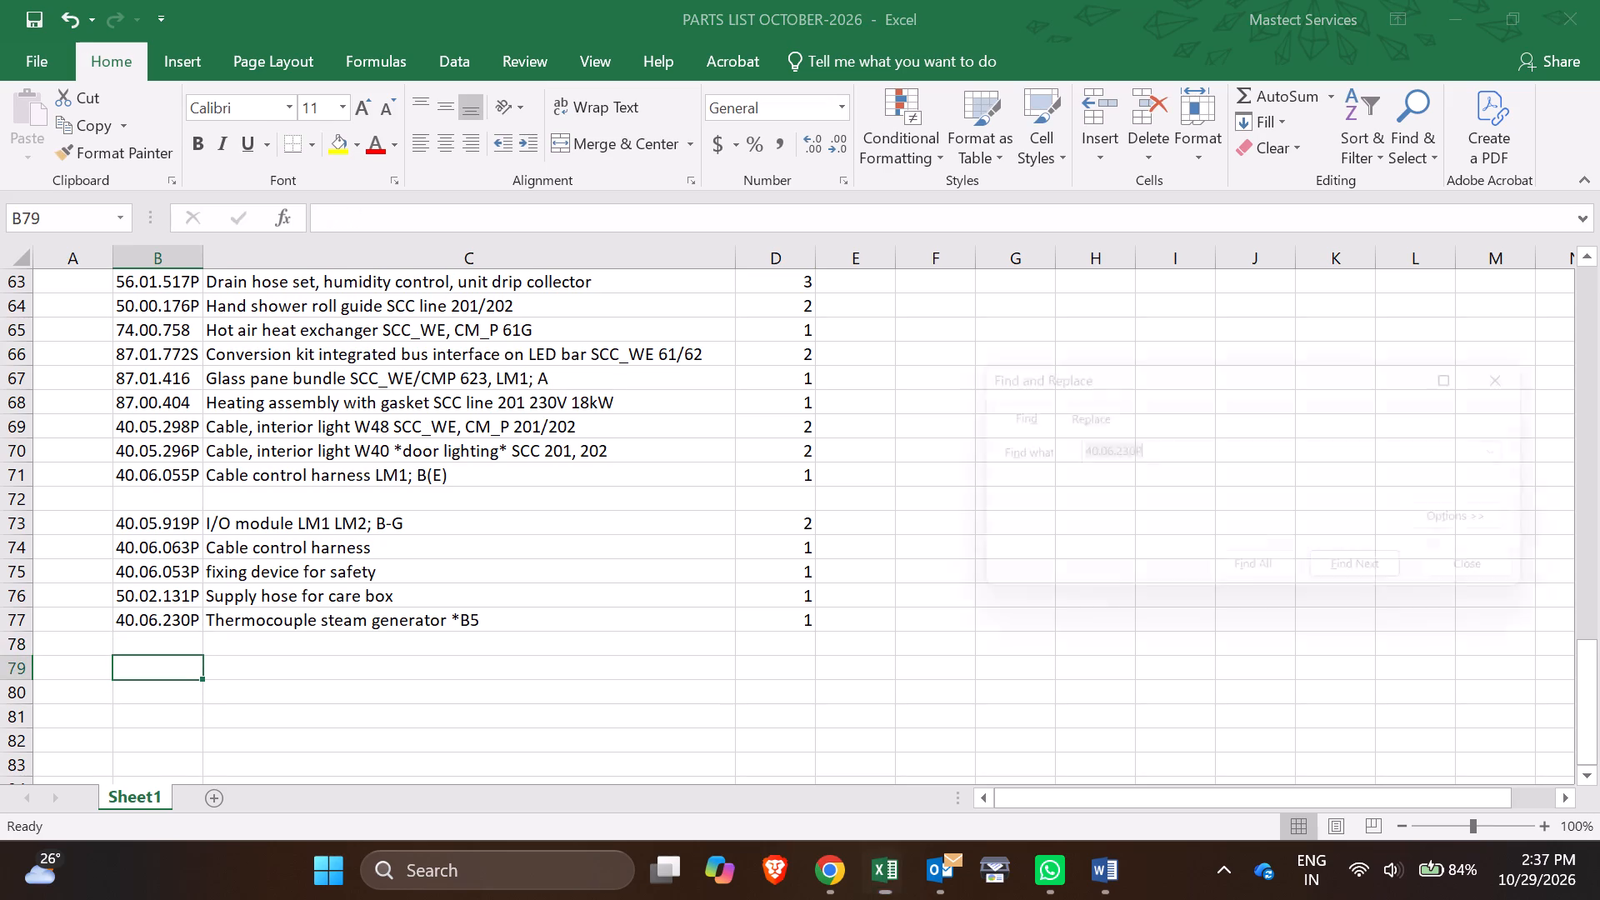
key(BackSpace)
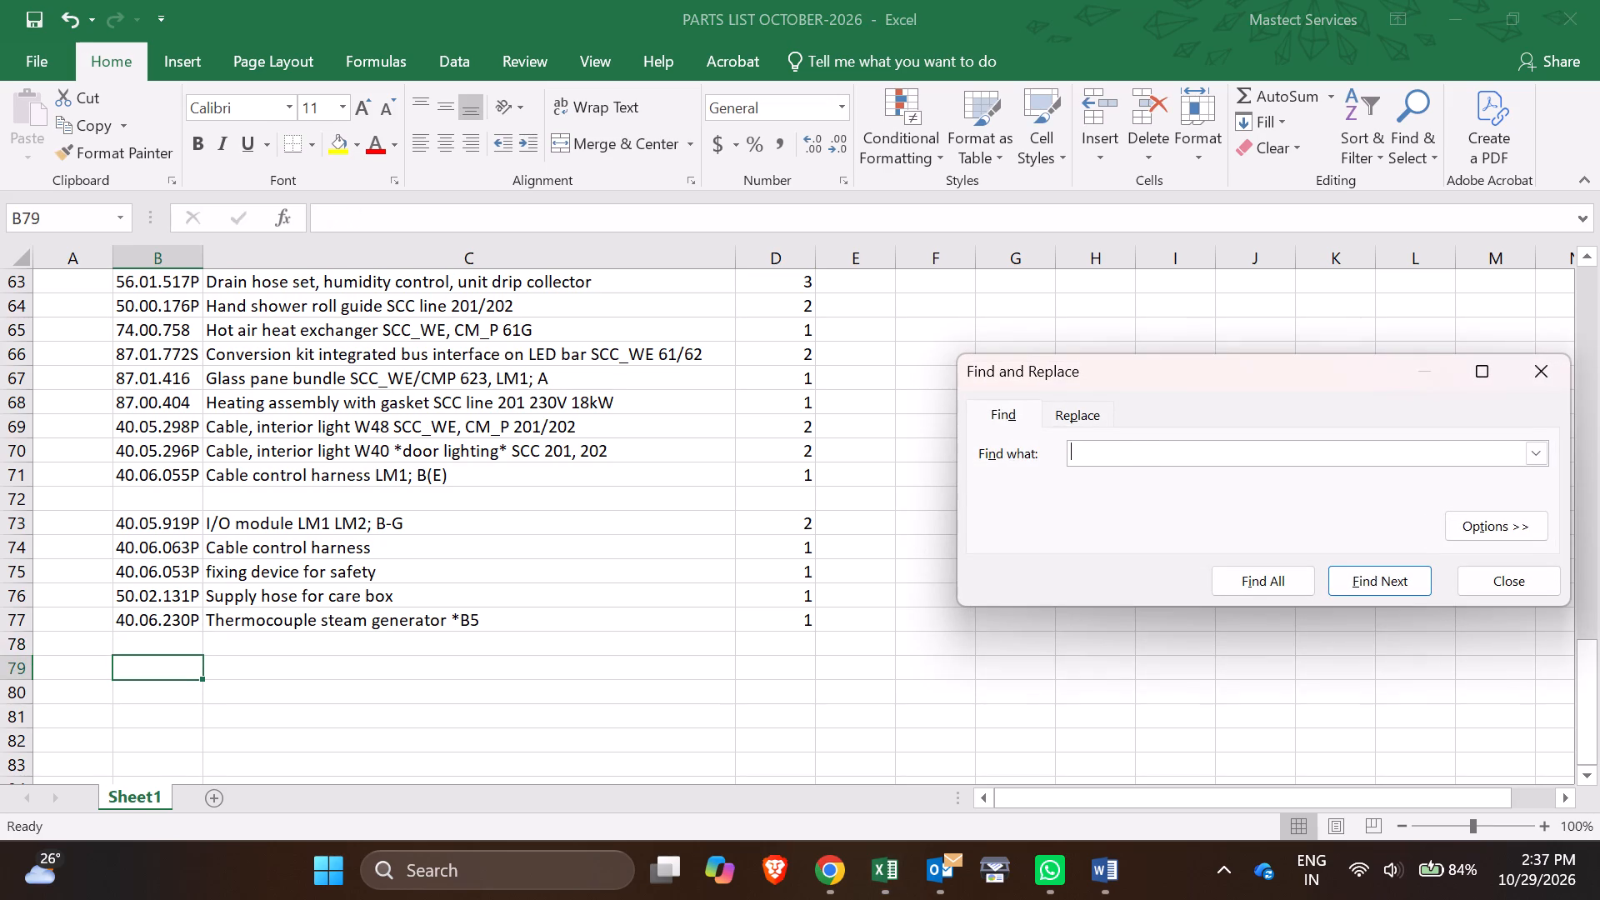
text(54.0)
text(6.)
key(BackSpace)
key(BackSpace)
text(2.)
text(465)
key(shift+s)
key(Return)
key(Return)
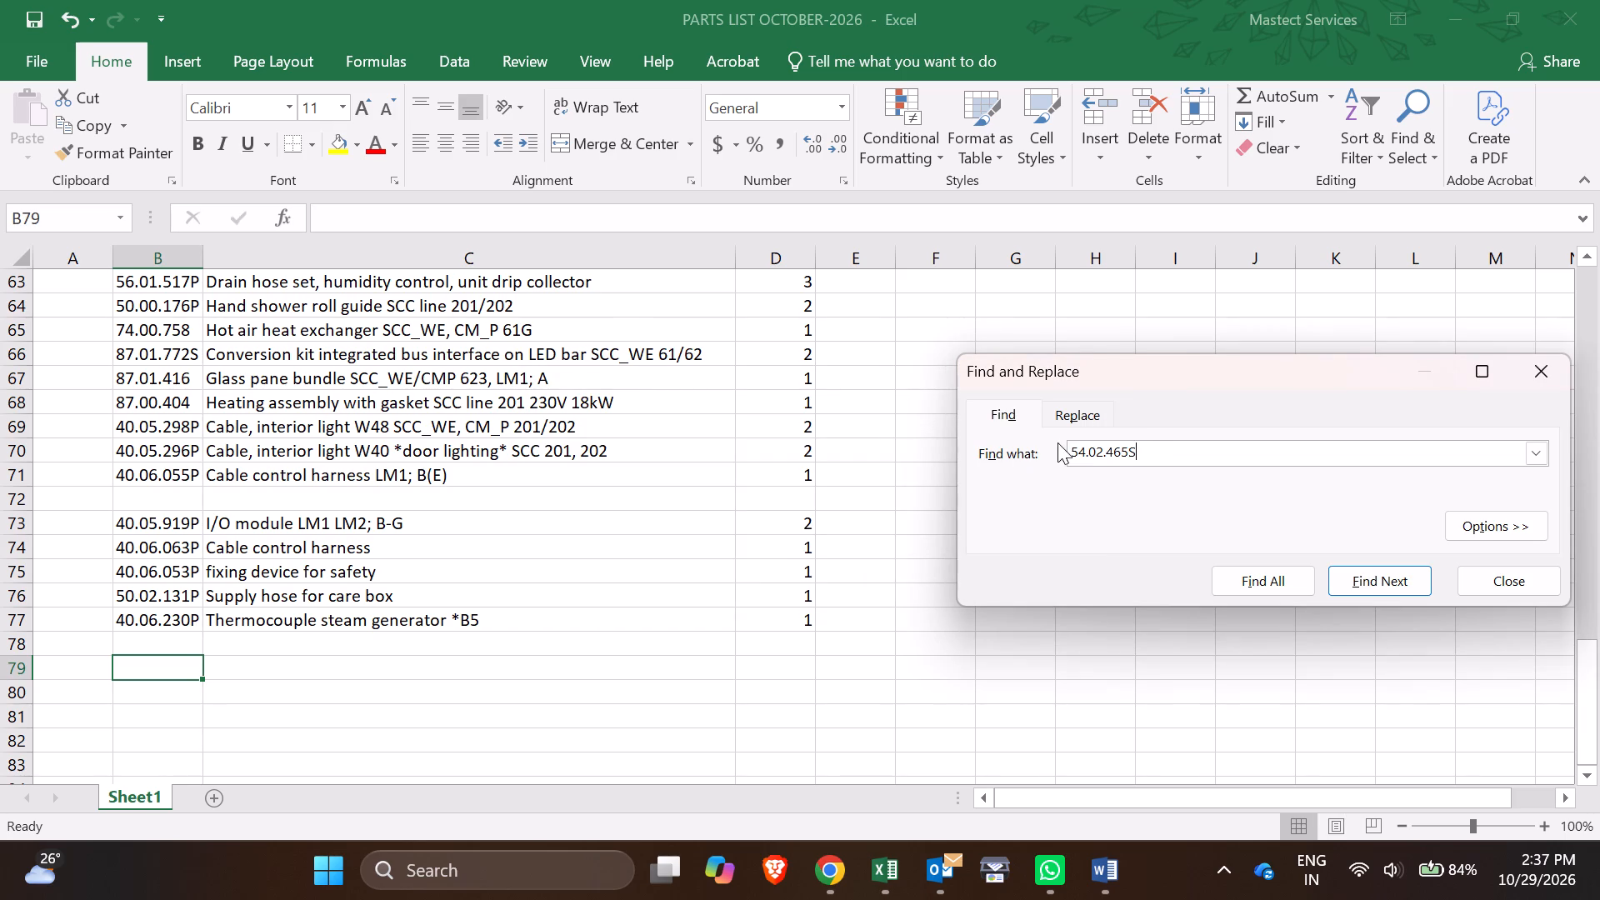
Move the searched code 54.02.465S from the search box into cell B78, save the workbook and close the search.
double_click(1150, 452)
key(ctrl+x)
click(174, 636)
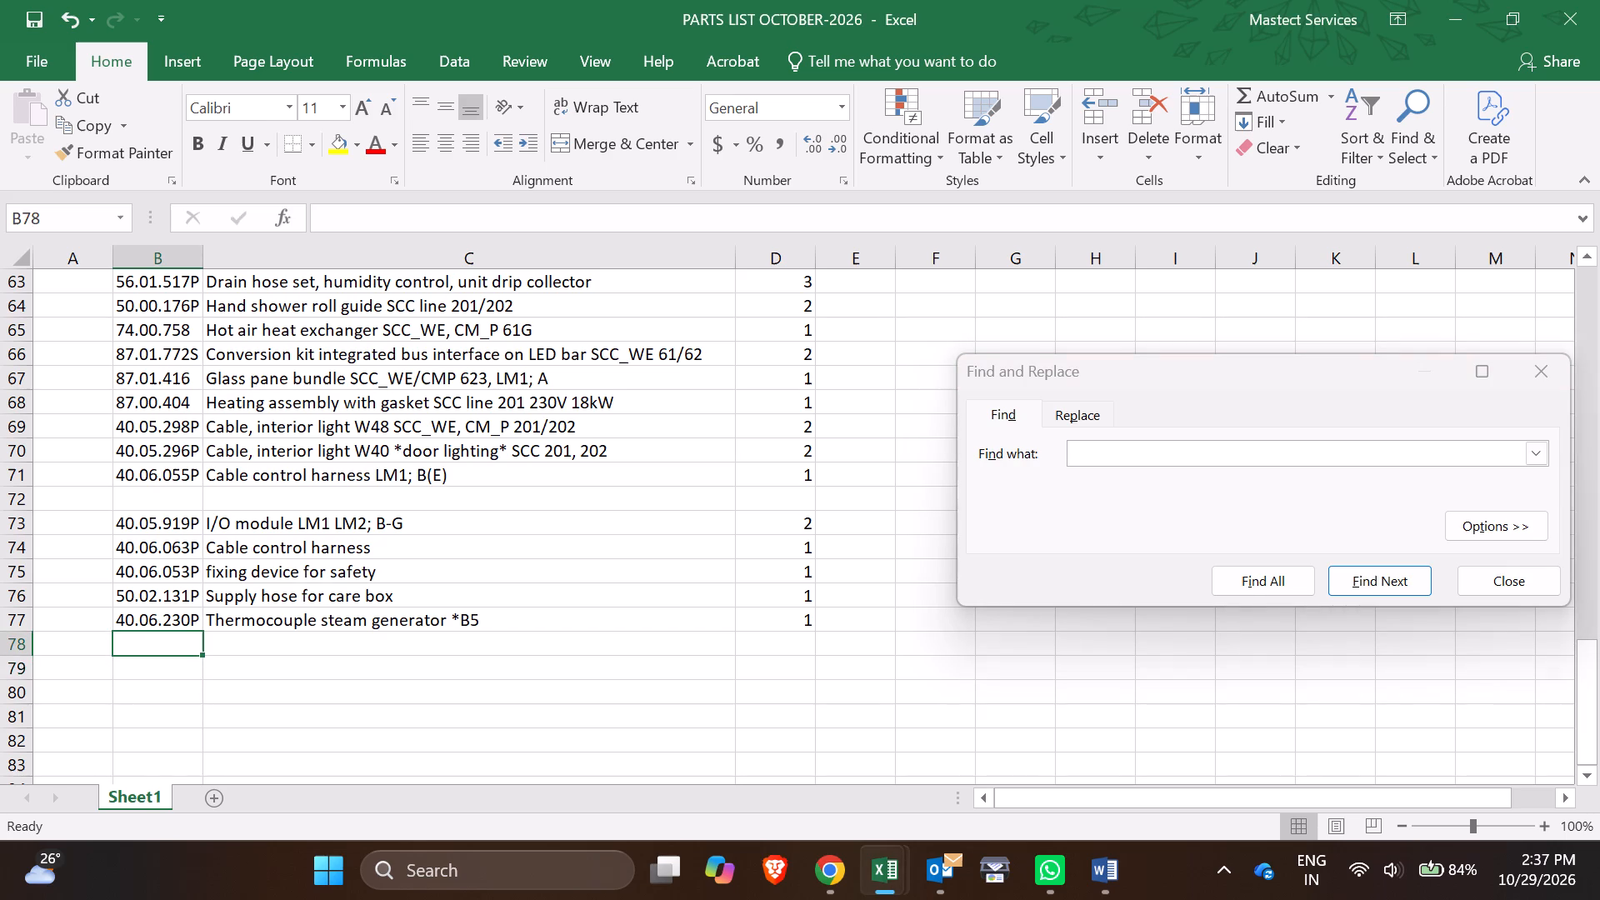
key(ctrl+v)
key(ctrl+s)
key(Right)
key(ctrl+s)
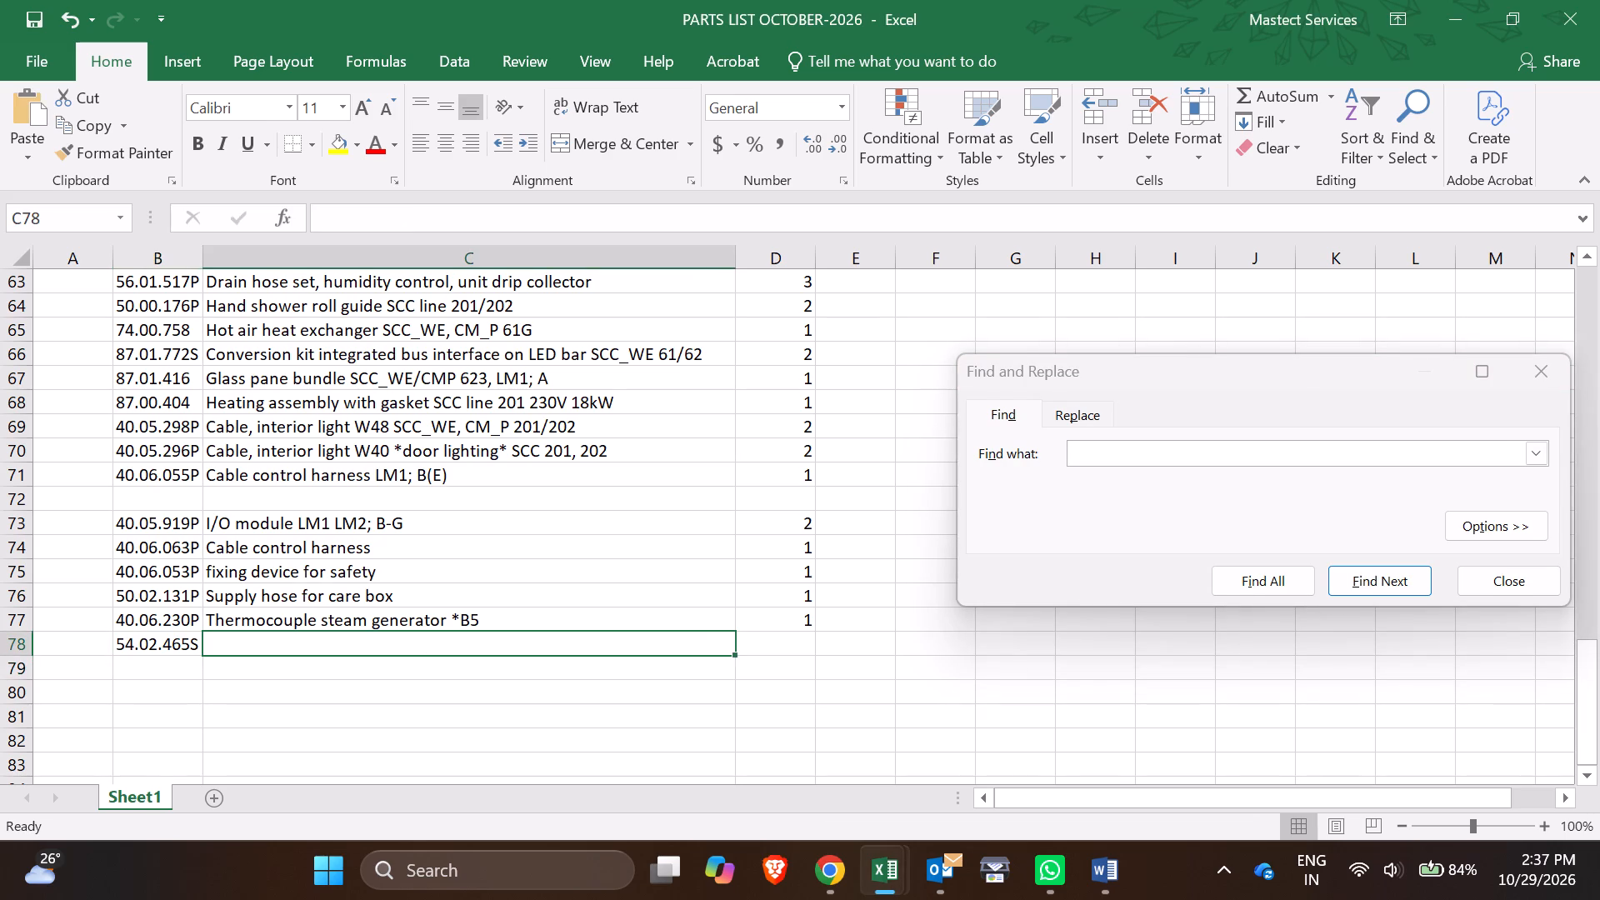
click(1517, 371)
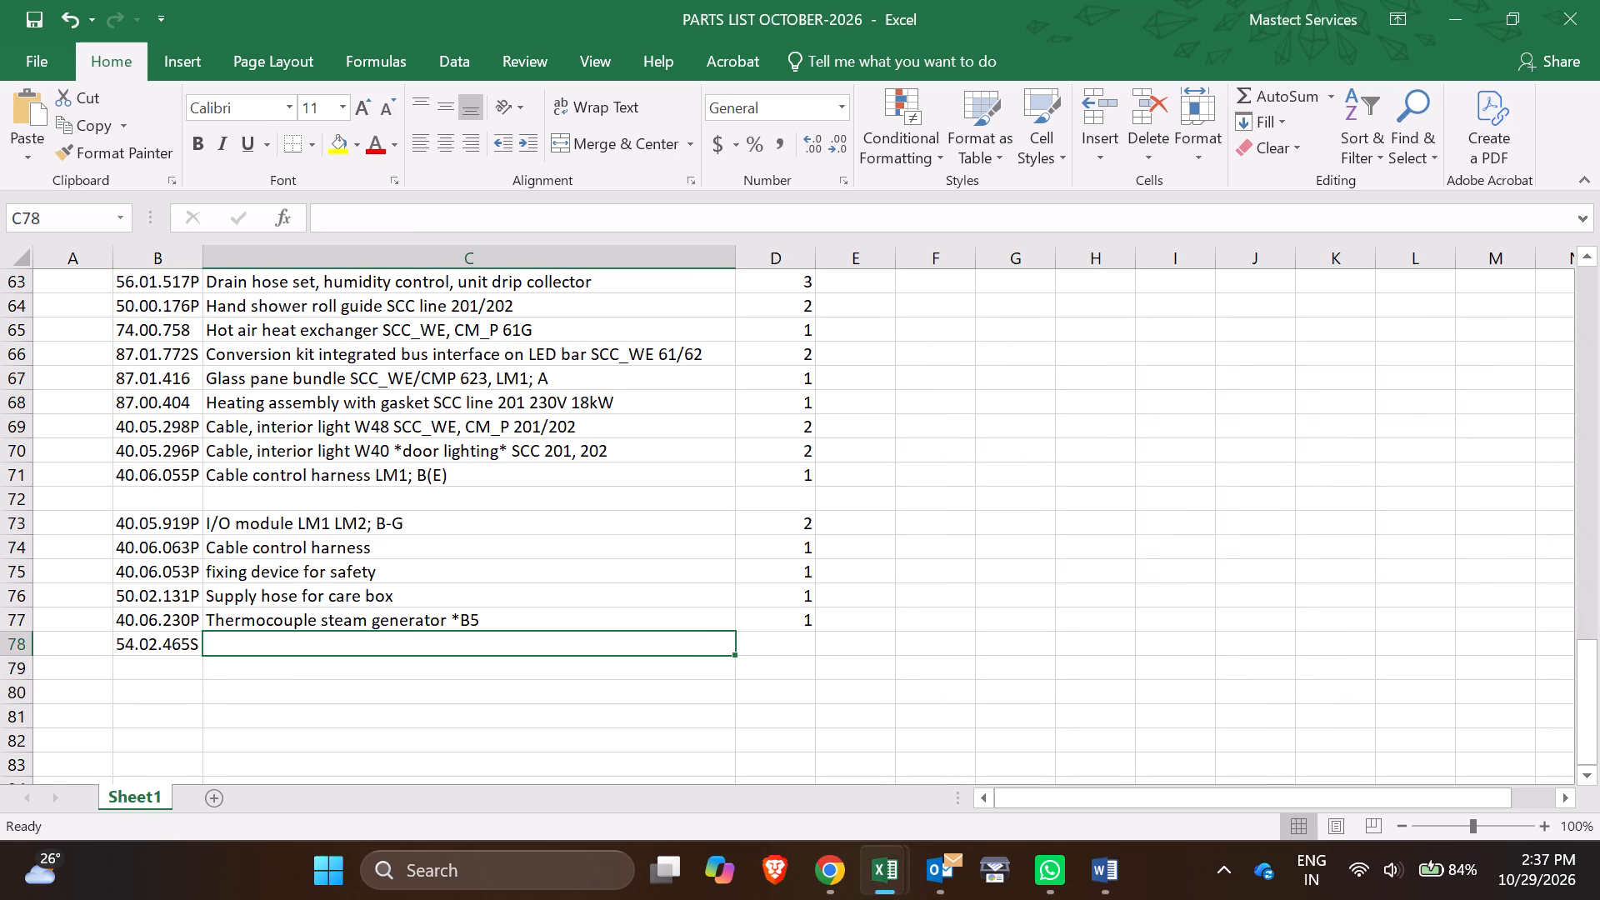
Enter the description "Inspection lid" for part 54.02.465S in cell C78.
text(Ins)
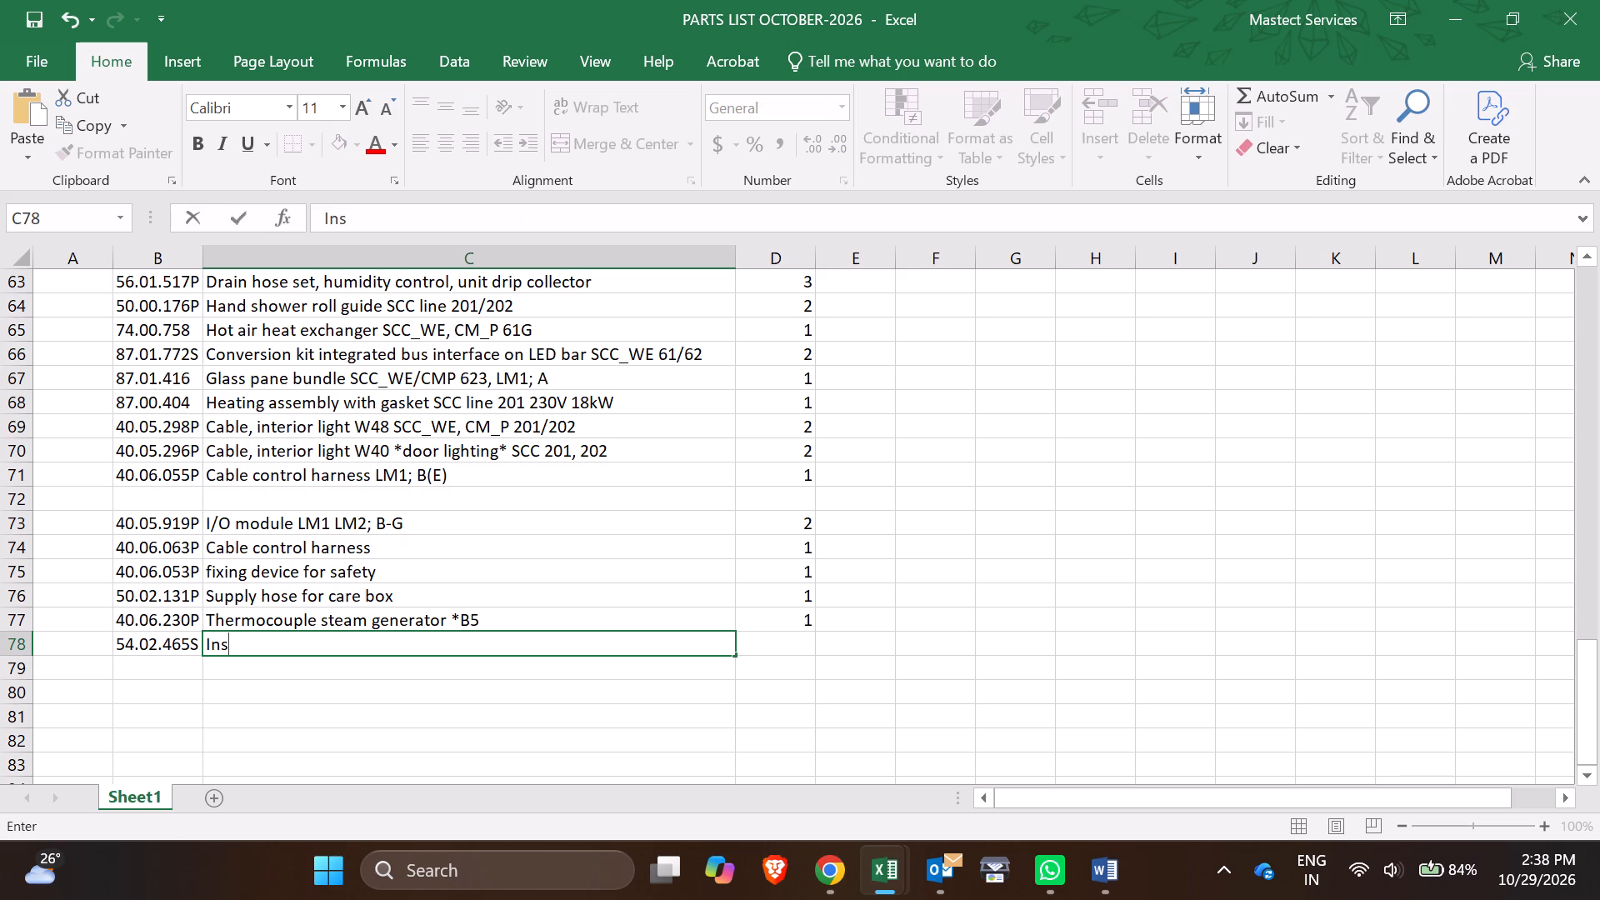
text(pesec)
key(BackSpace)
key(BackSpace)
key(BackSpace)
text(ction)
key(space)
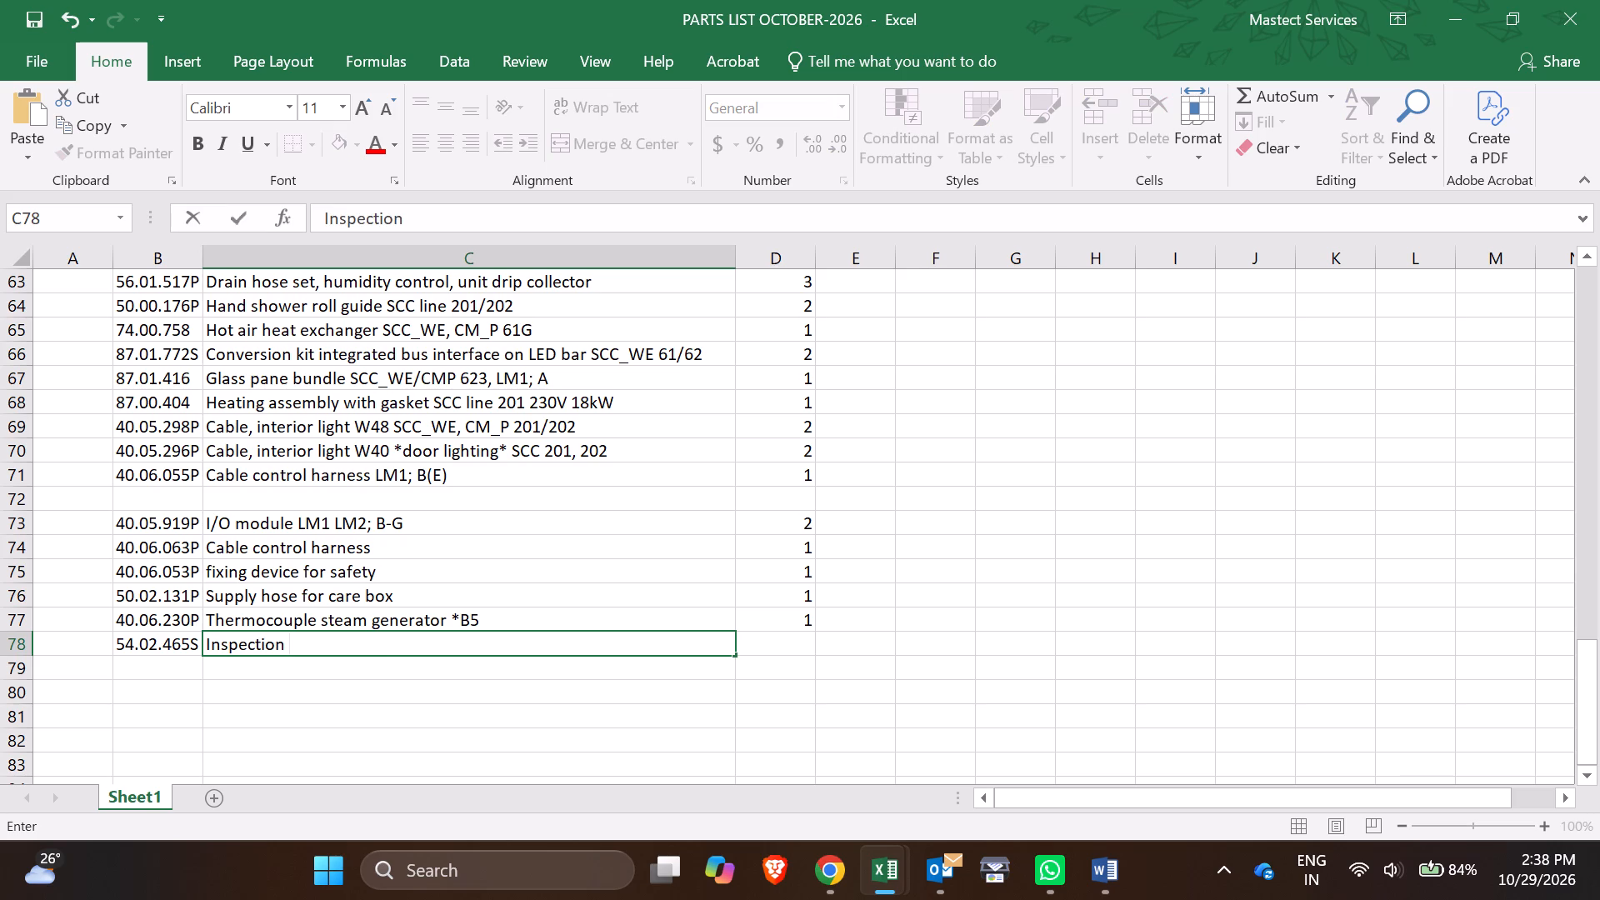
text(lid)
key(Return)
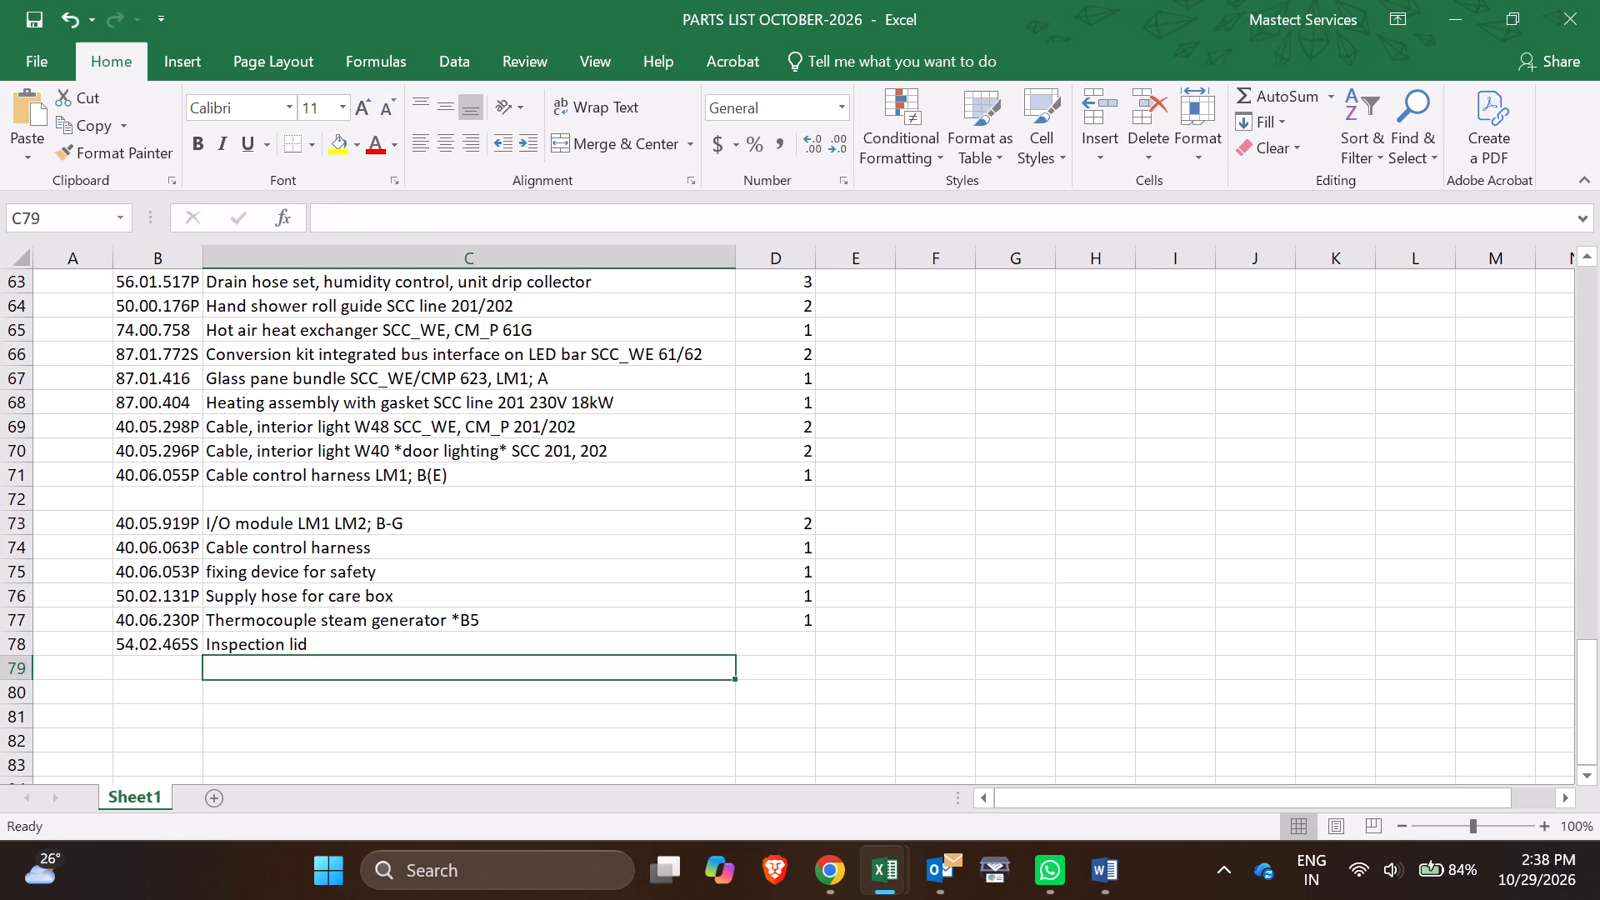
Enter quantity 1 for the 54.02.465S entry in cell D78 and save the workbook.
key(Up)
key(Right)
key(1)
key(Return)
key(ctrl+s)
key(ctrl+s)
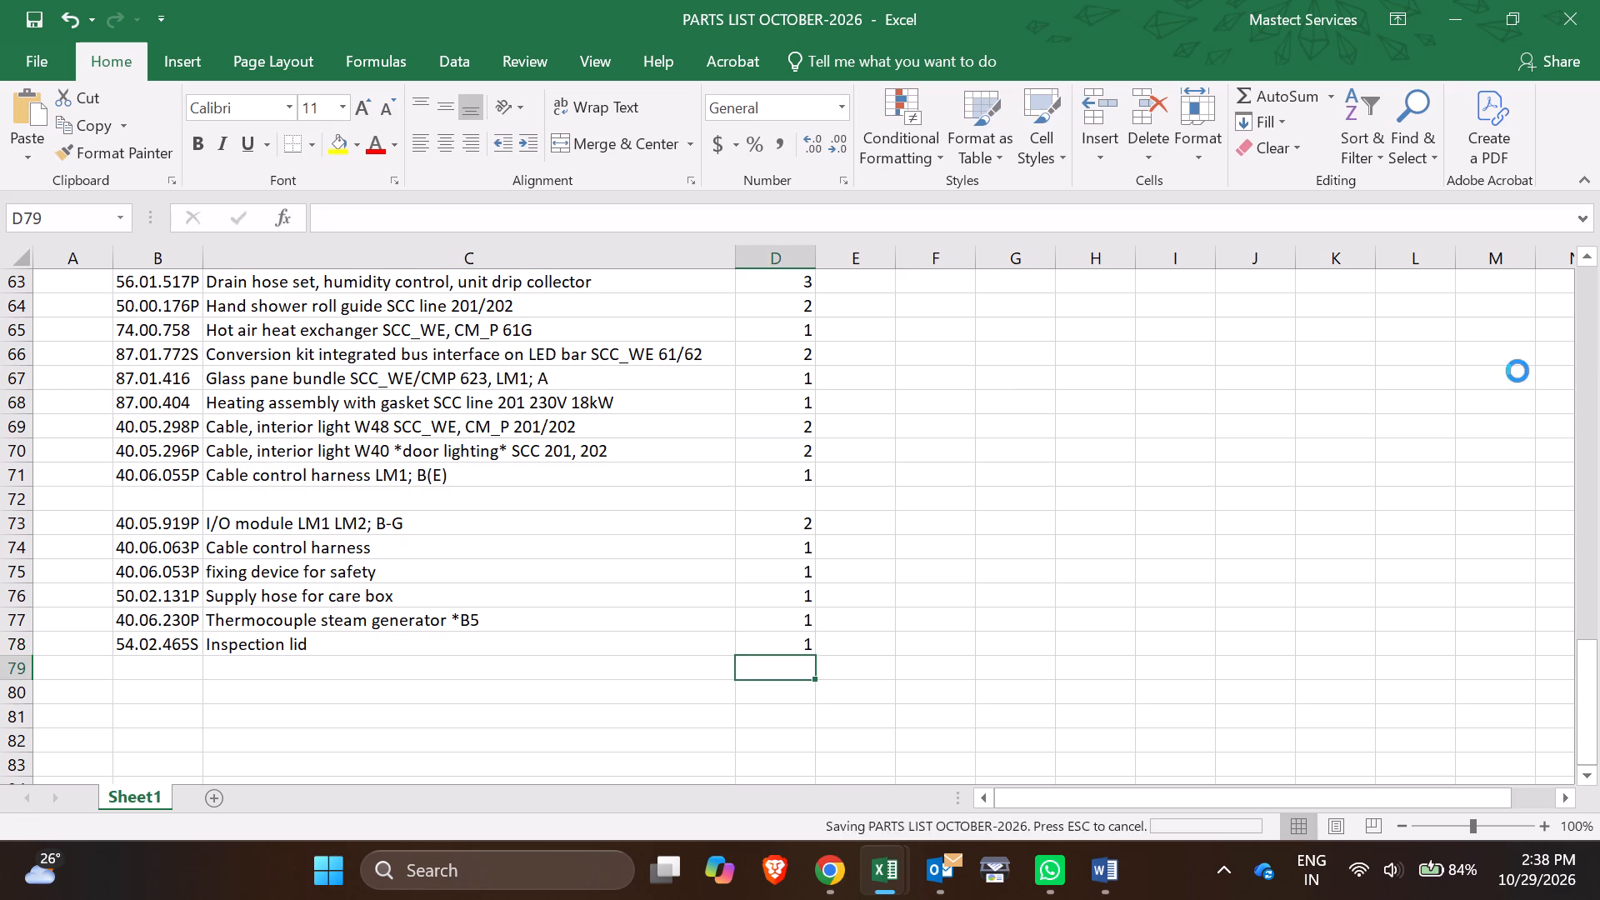
key(ctrl+s)
key(ctrl+s)
Search the parts list for part code 70.01.749S.
click(887, 661)
click(560, 554)
scroll(560, 554, up, 1)
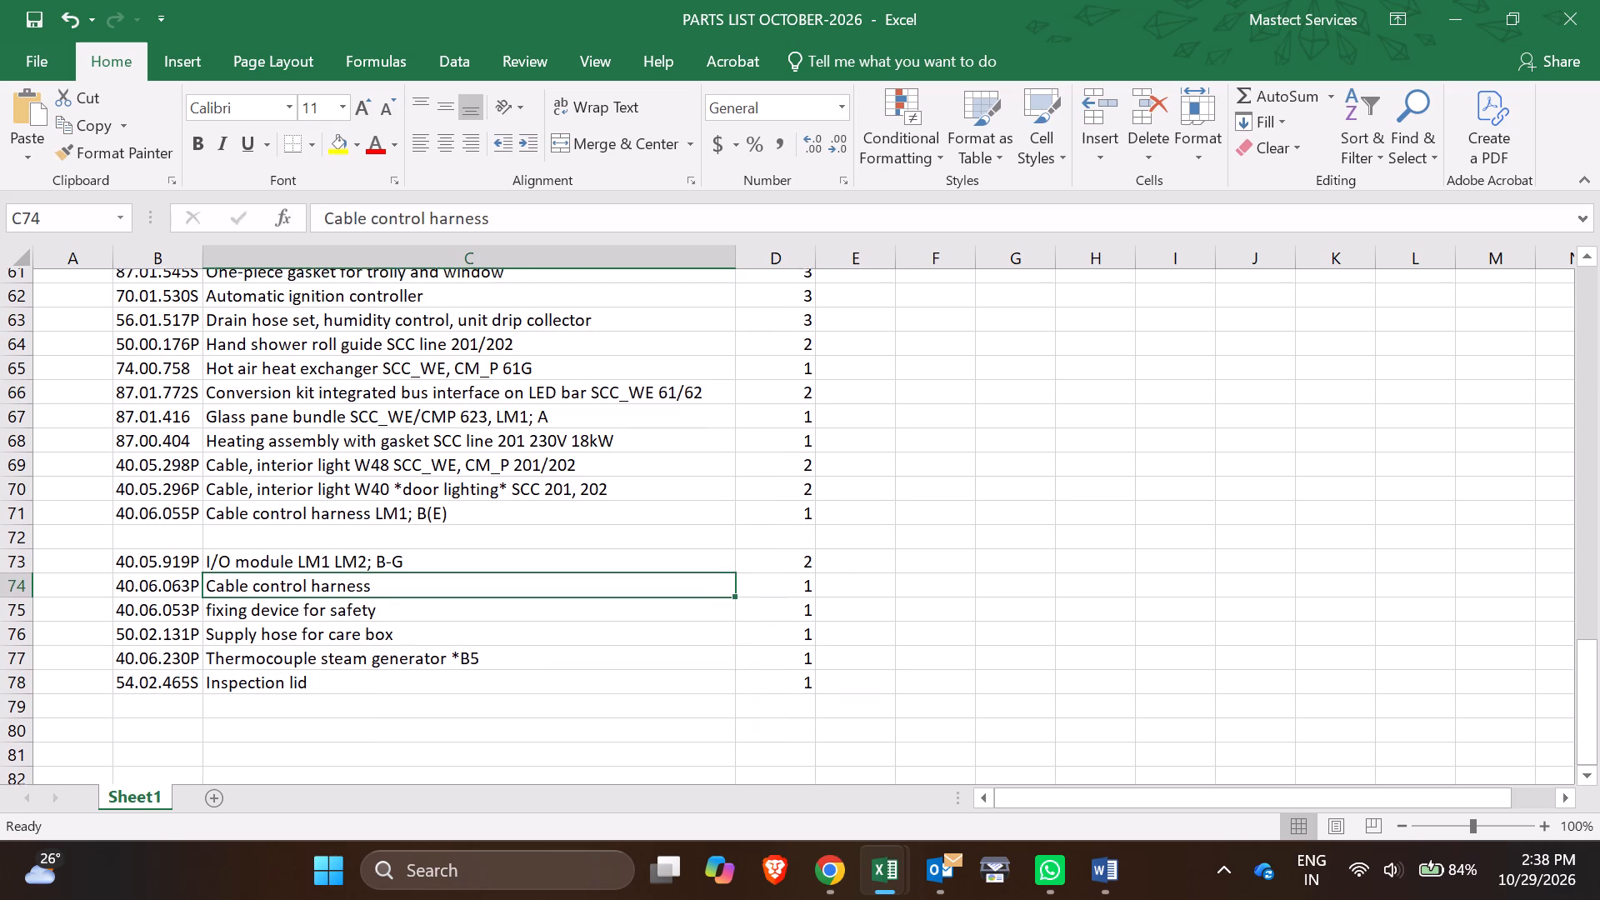
scroll(560, 554, up, 2)
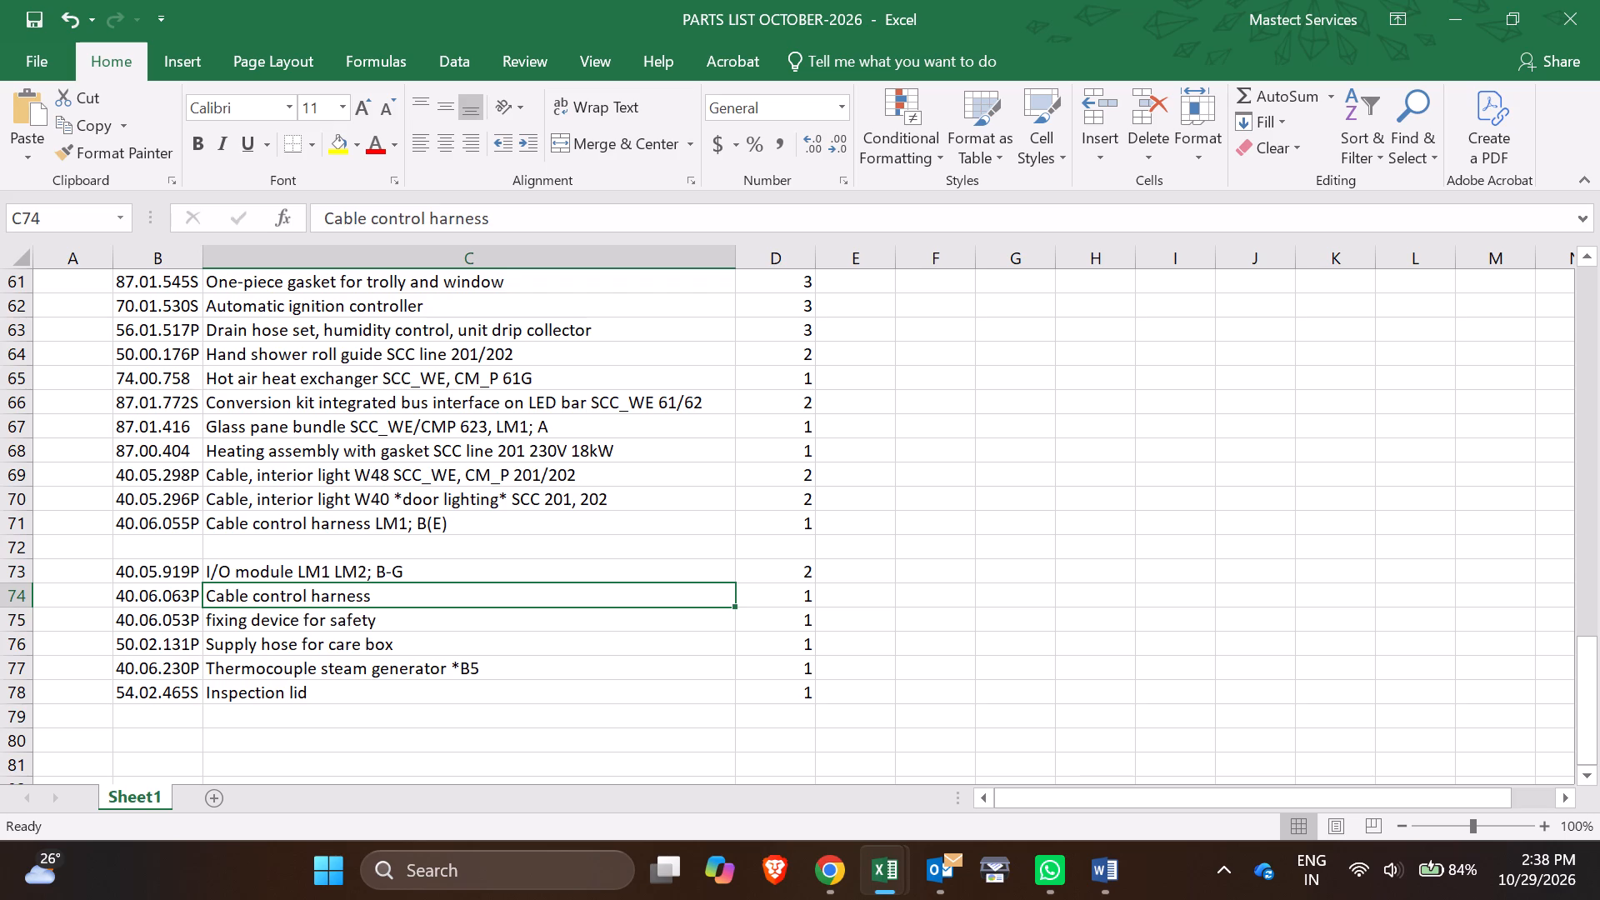
key(ctrl+f)
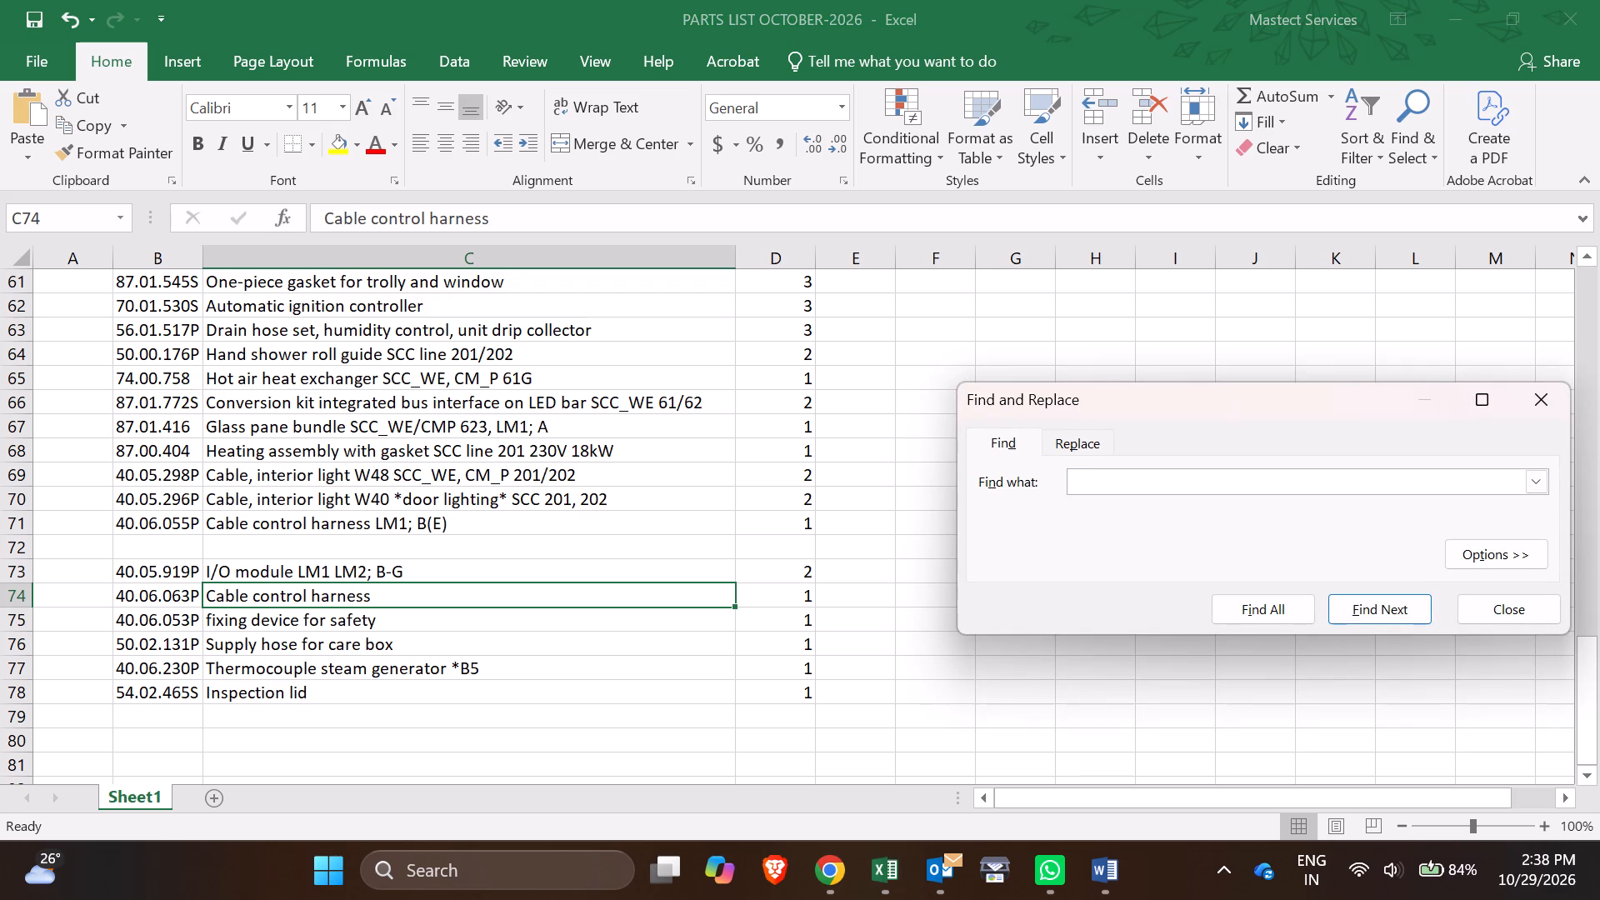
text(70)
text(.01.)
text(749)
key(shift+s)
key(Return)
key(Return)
Switch to the ZISHAN-15 workbook and search it for part code 70.01.749S.
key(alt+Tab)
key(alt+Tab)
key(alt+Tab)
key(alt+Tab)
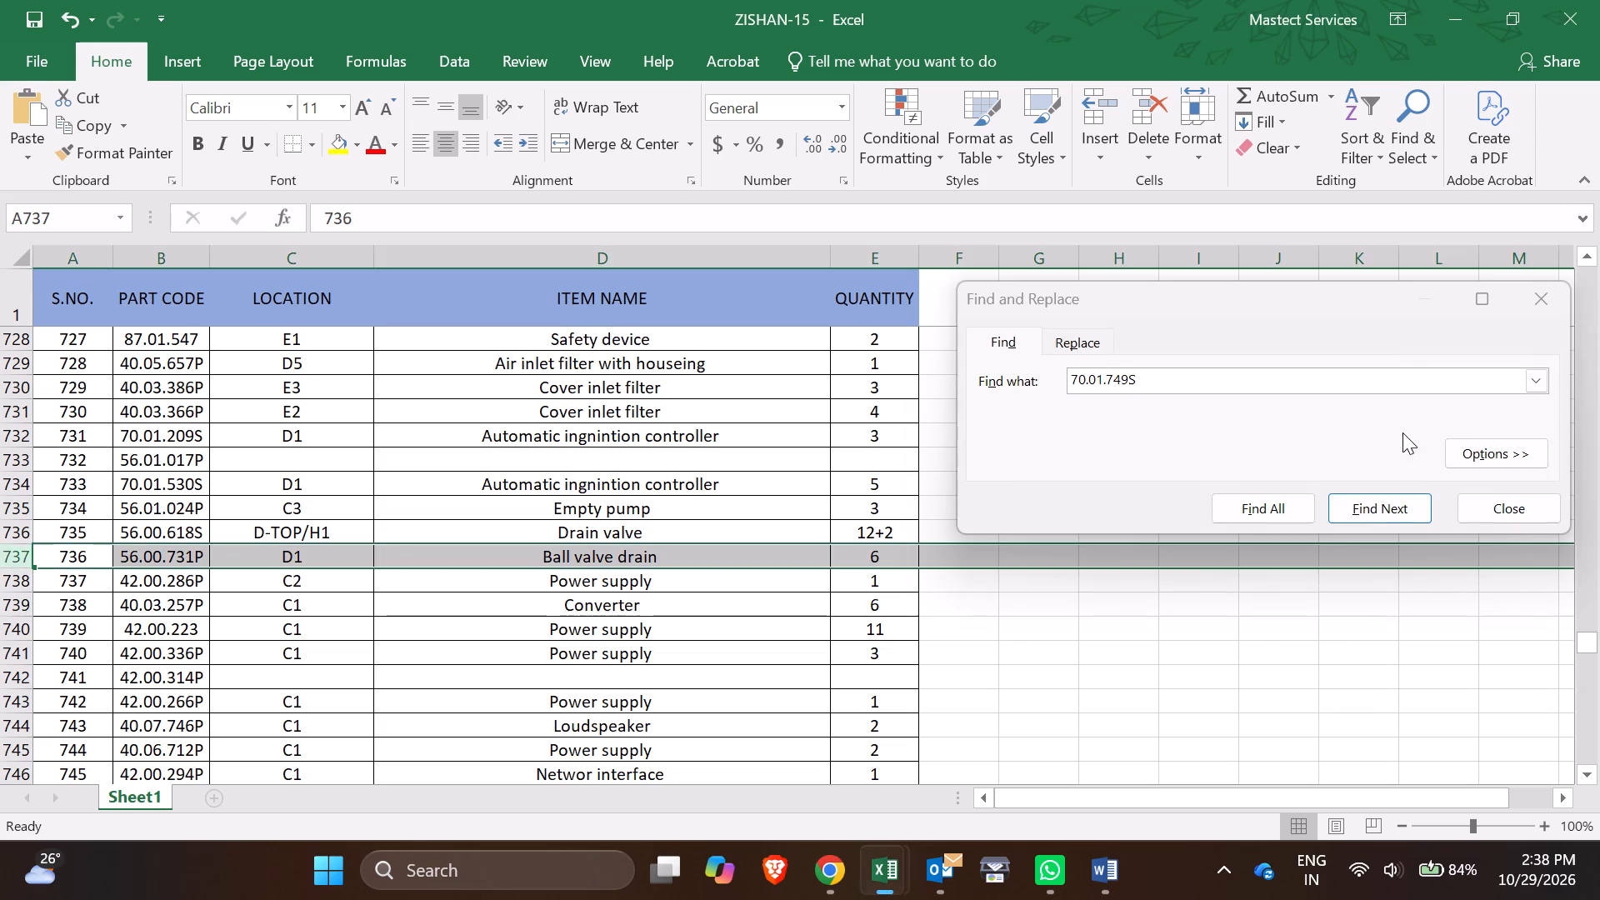
click(1226, 557)
click(1380, 504)
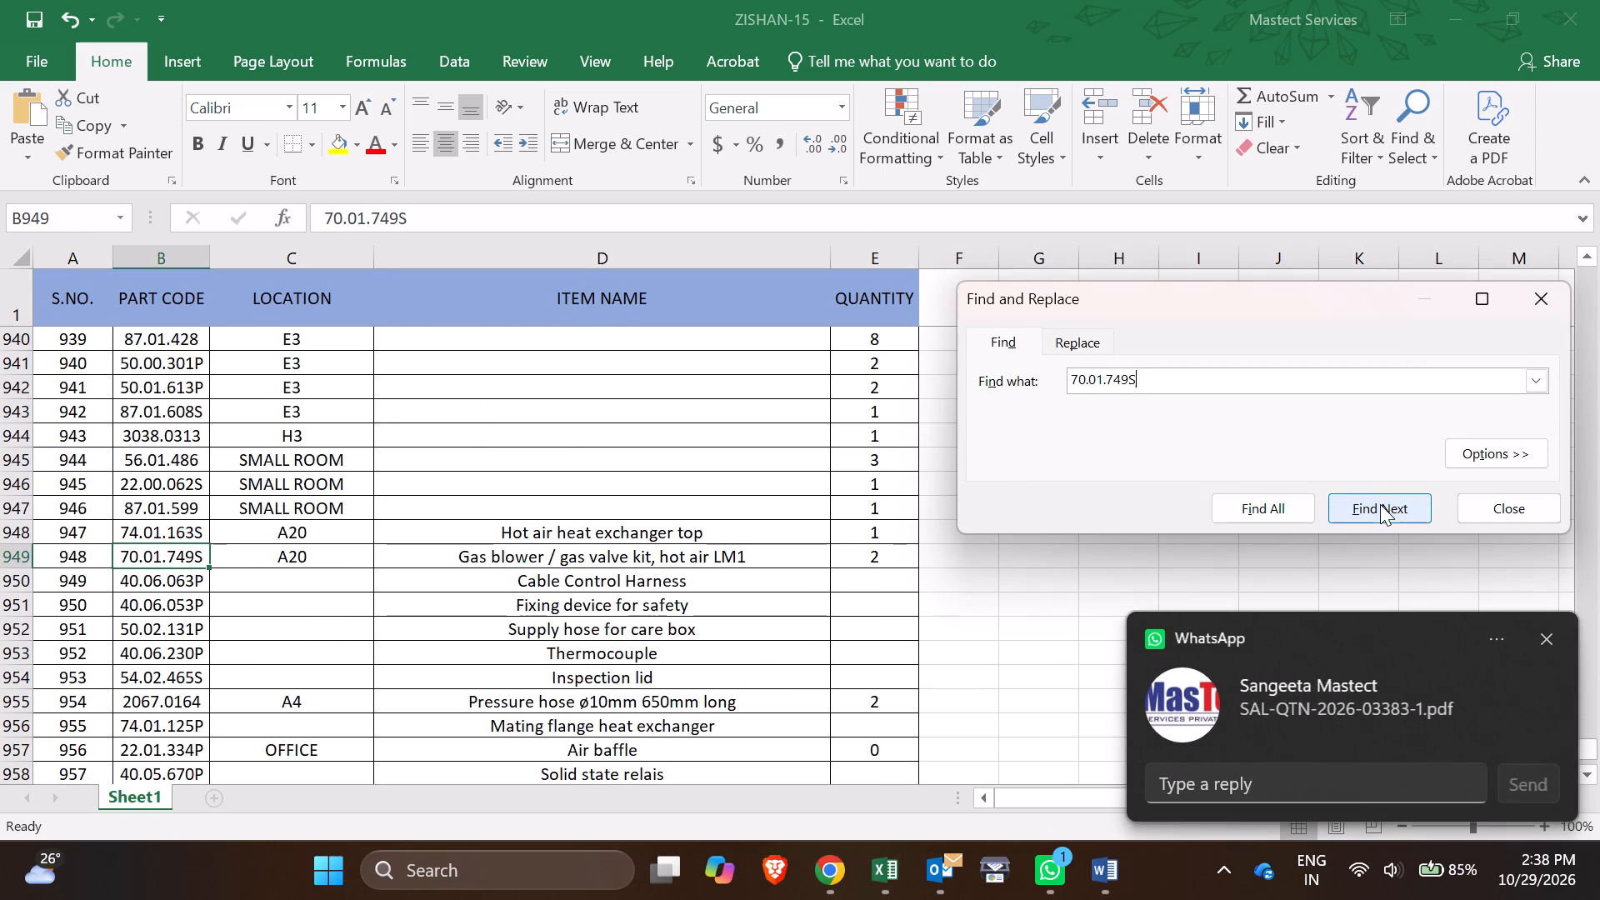
click(1380, 504)
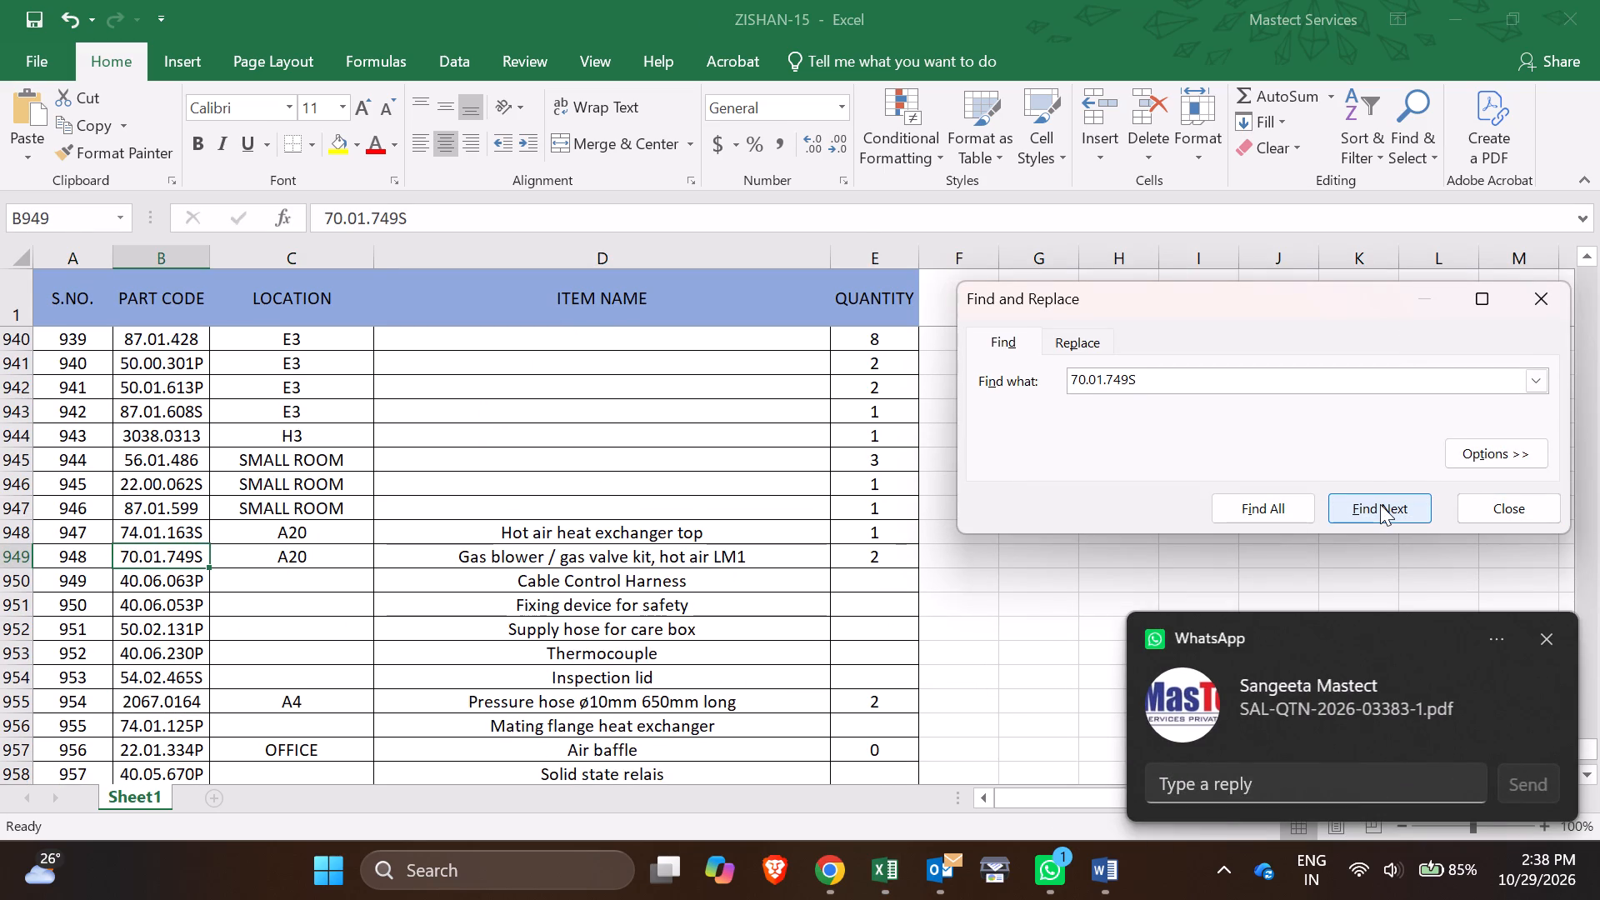
click(1380, 504)
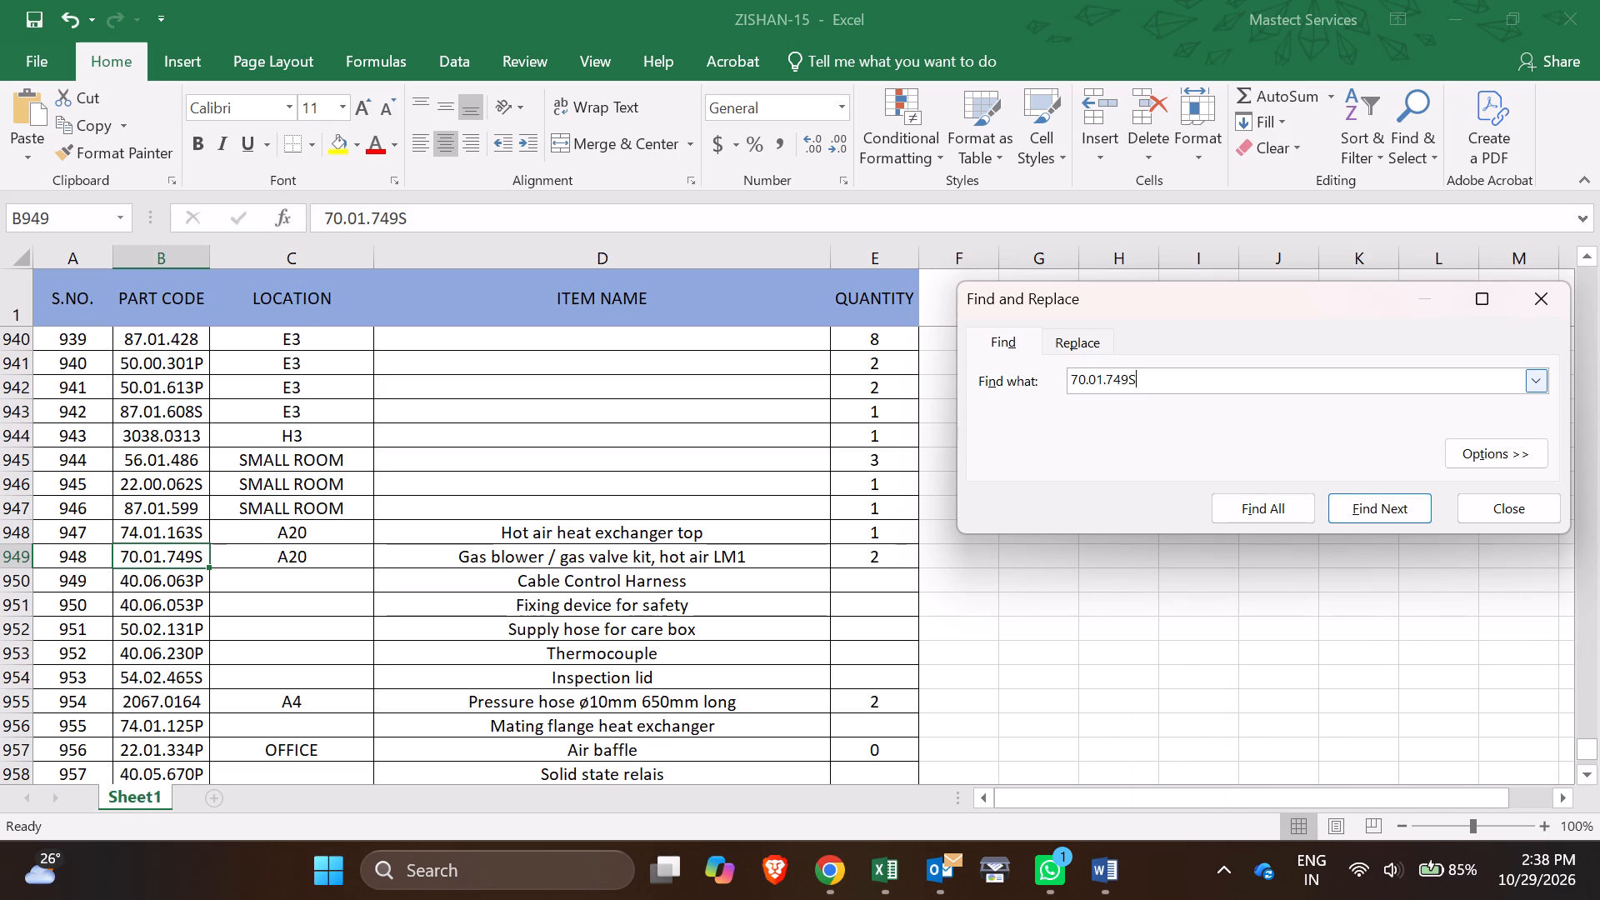
Return to the PARTS LIST OCTOBER-2026 workbook and search it for part code 70.01.750S.
key(alt+Tab)
key(alt+Tab)
double_click(1263, 377)
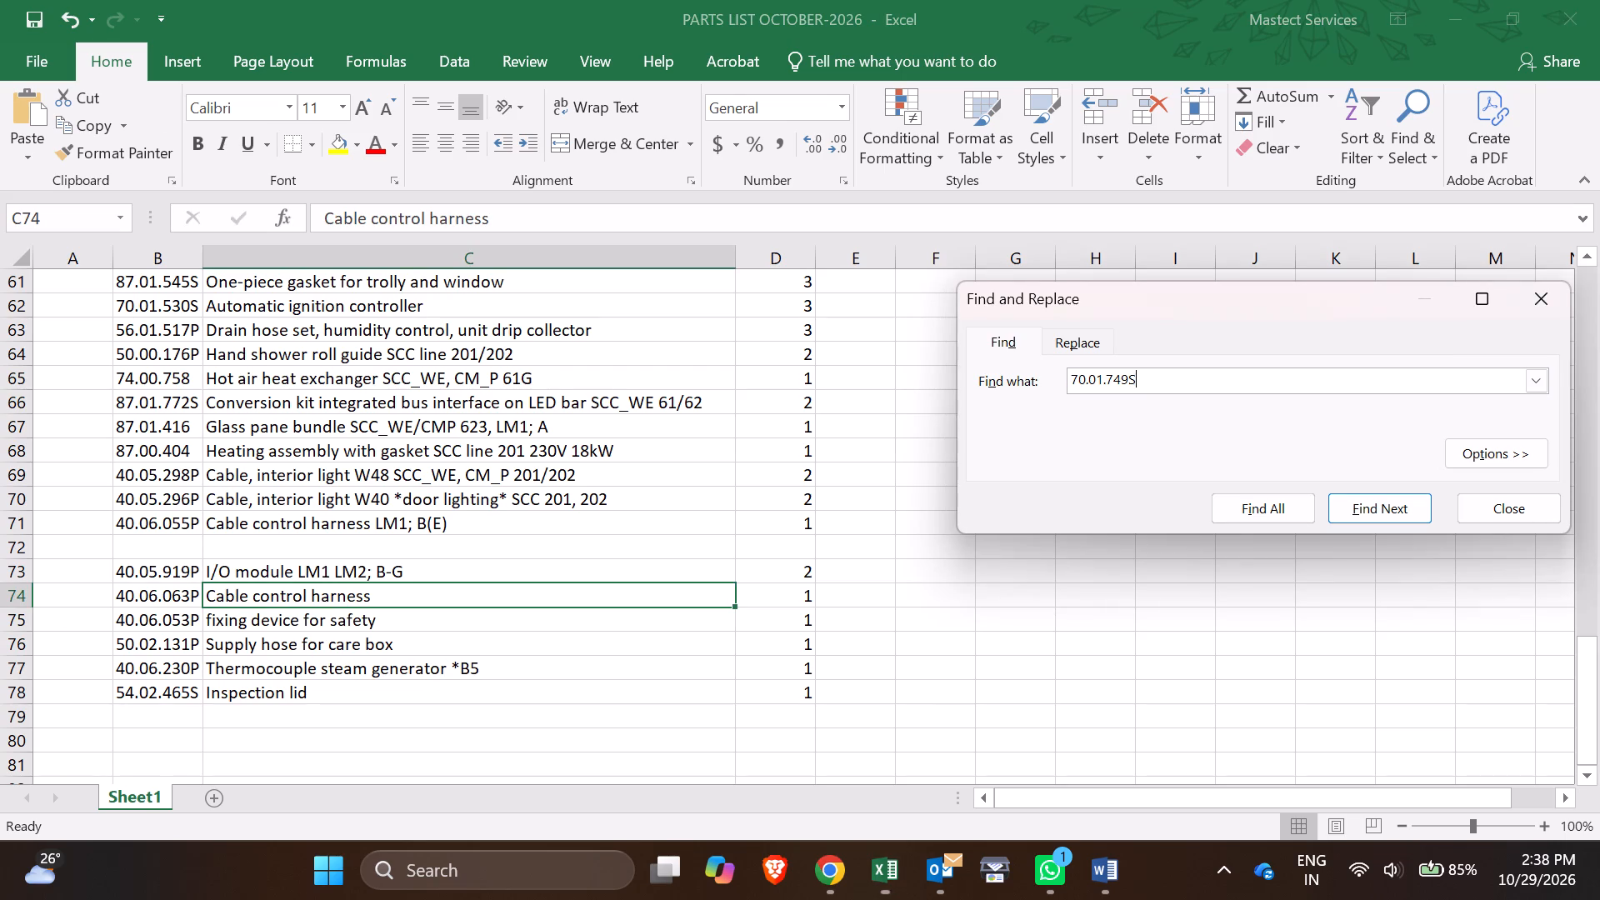
key(BackSpace)
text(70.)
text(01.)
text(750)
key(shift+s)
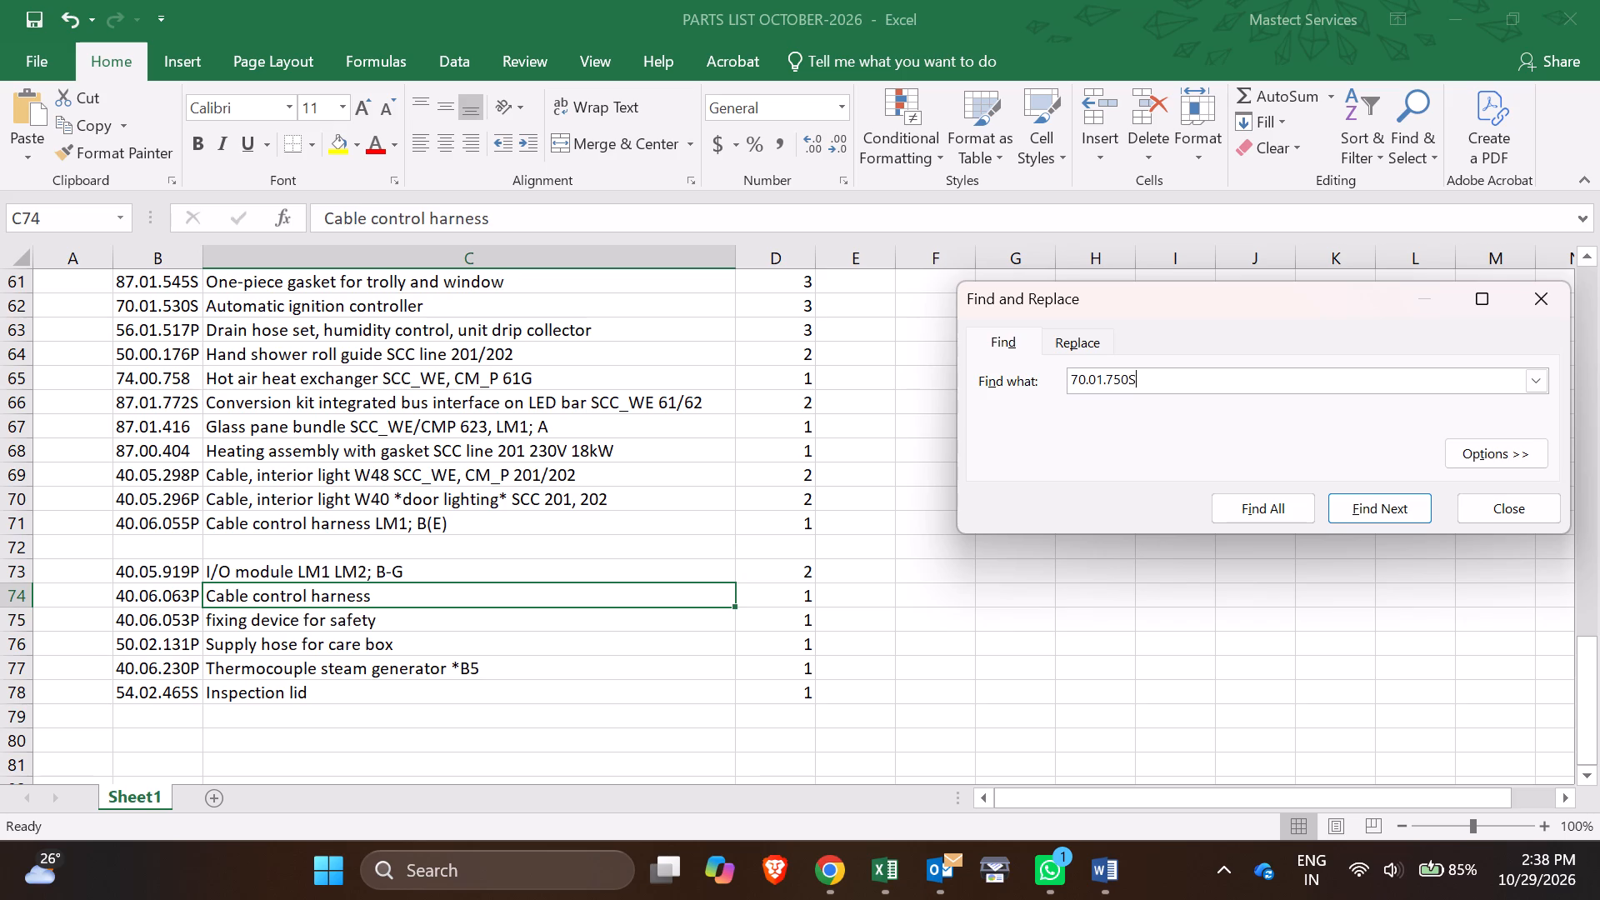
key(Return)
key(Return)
Search the parts list for part code 70.01.750S.
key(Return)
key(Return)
Switch to the ZISHAN-15 workbook and search it for part code 70.01.750S.
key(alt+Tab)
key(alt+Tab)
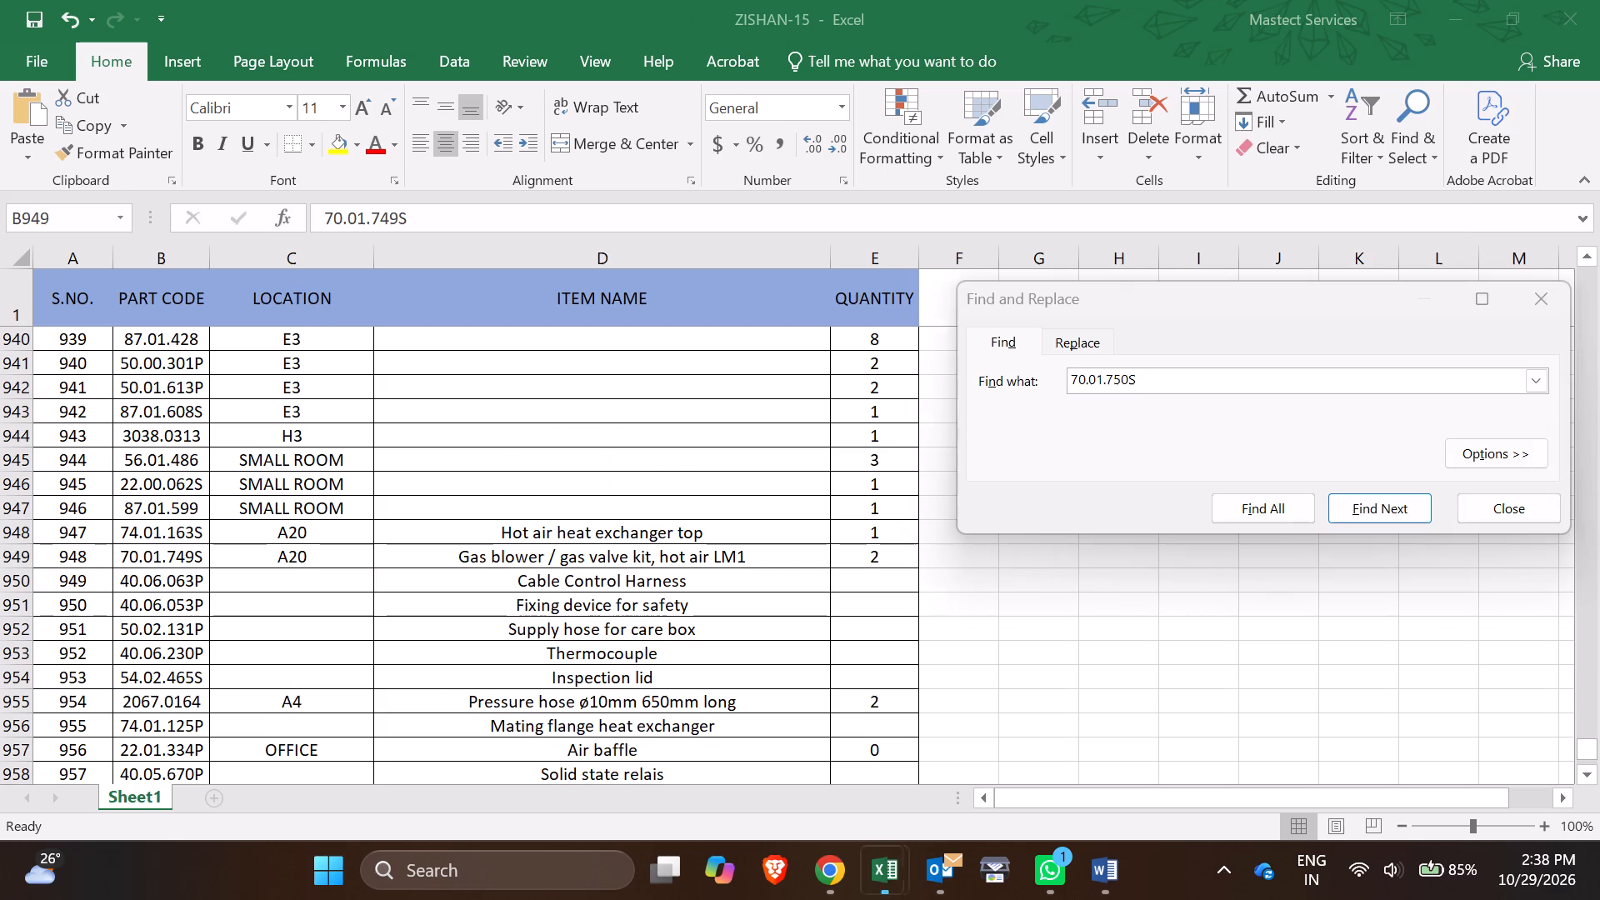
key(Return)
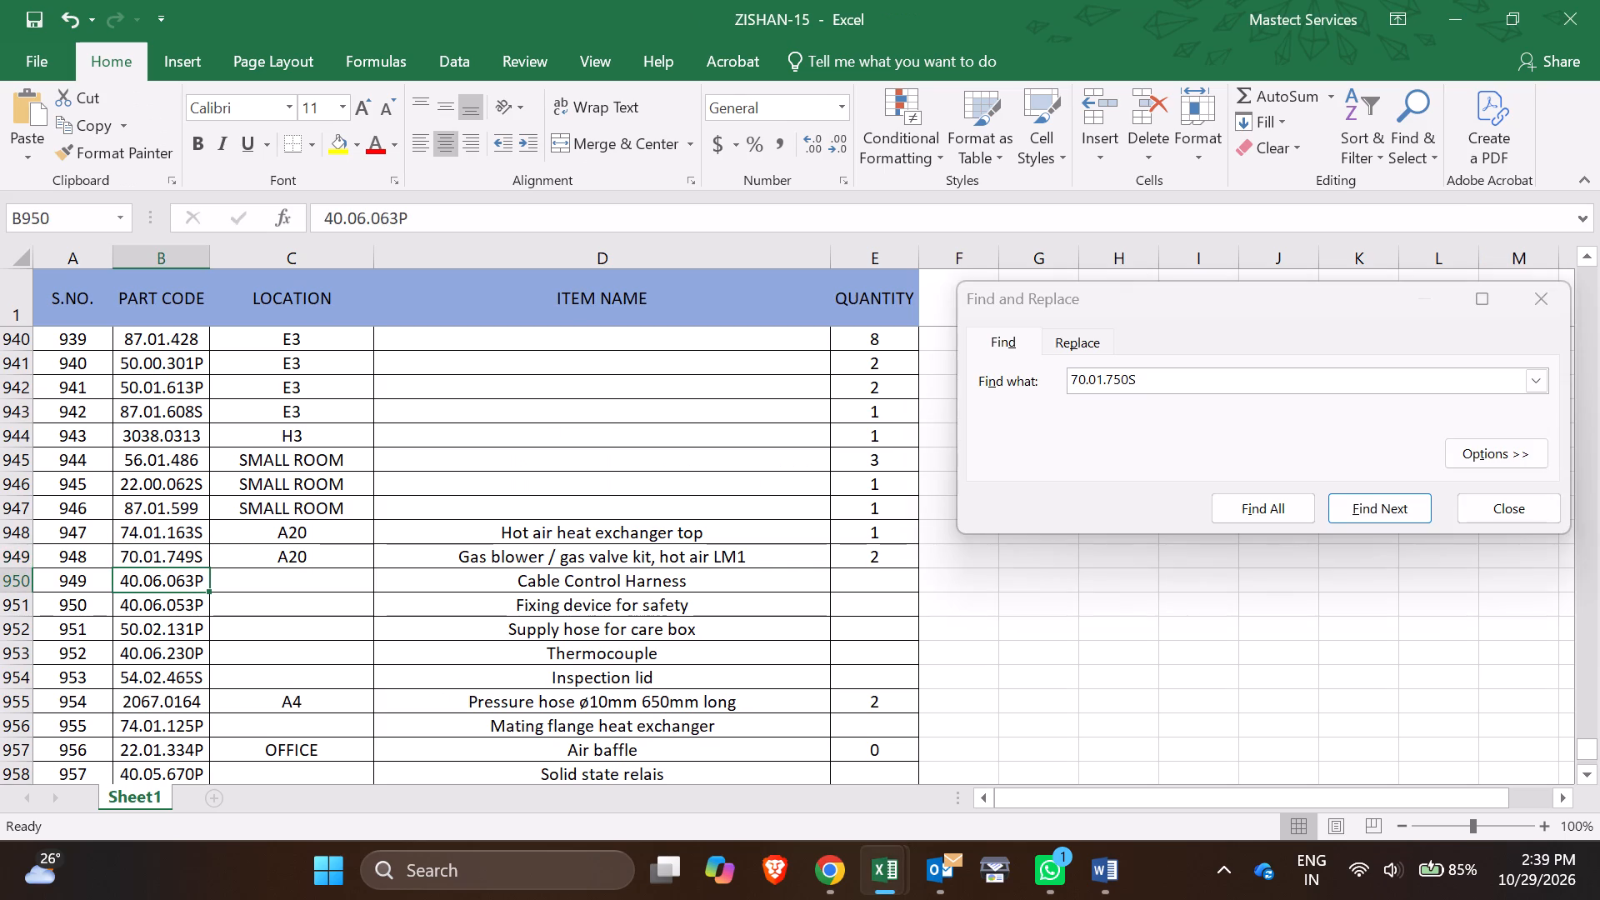
click(1377, 502)
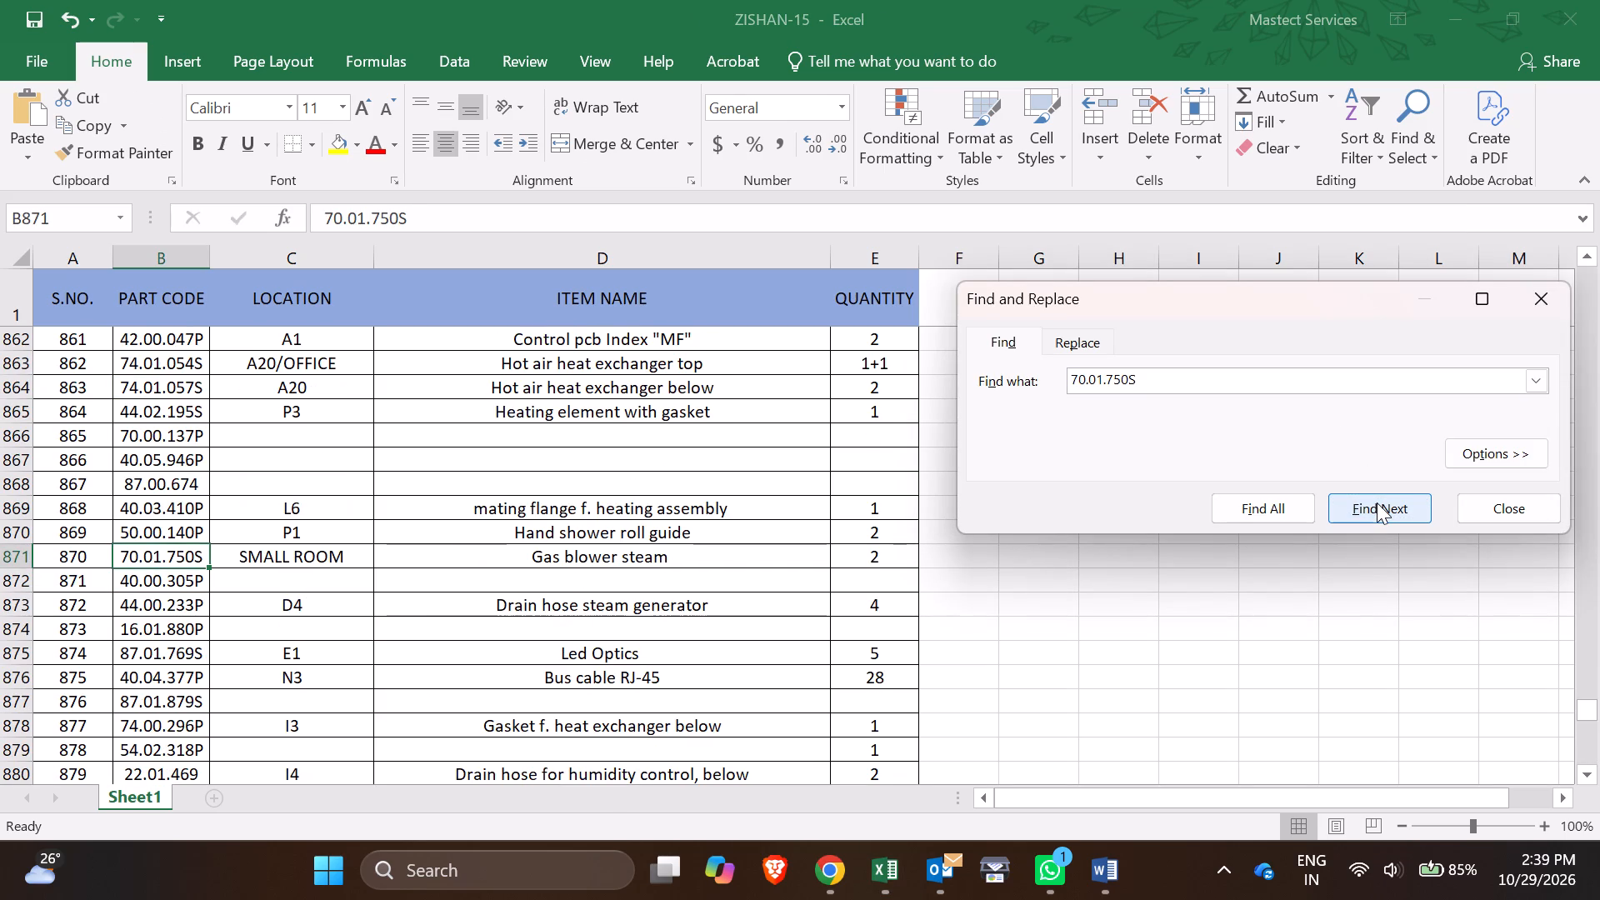
click(1377, 502)
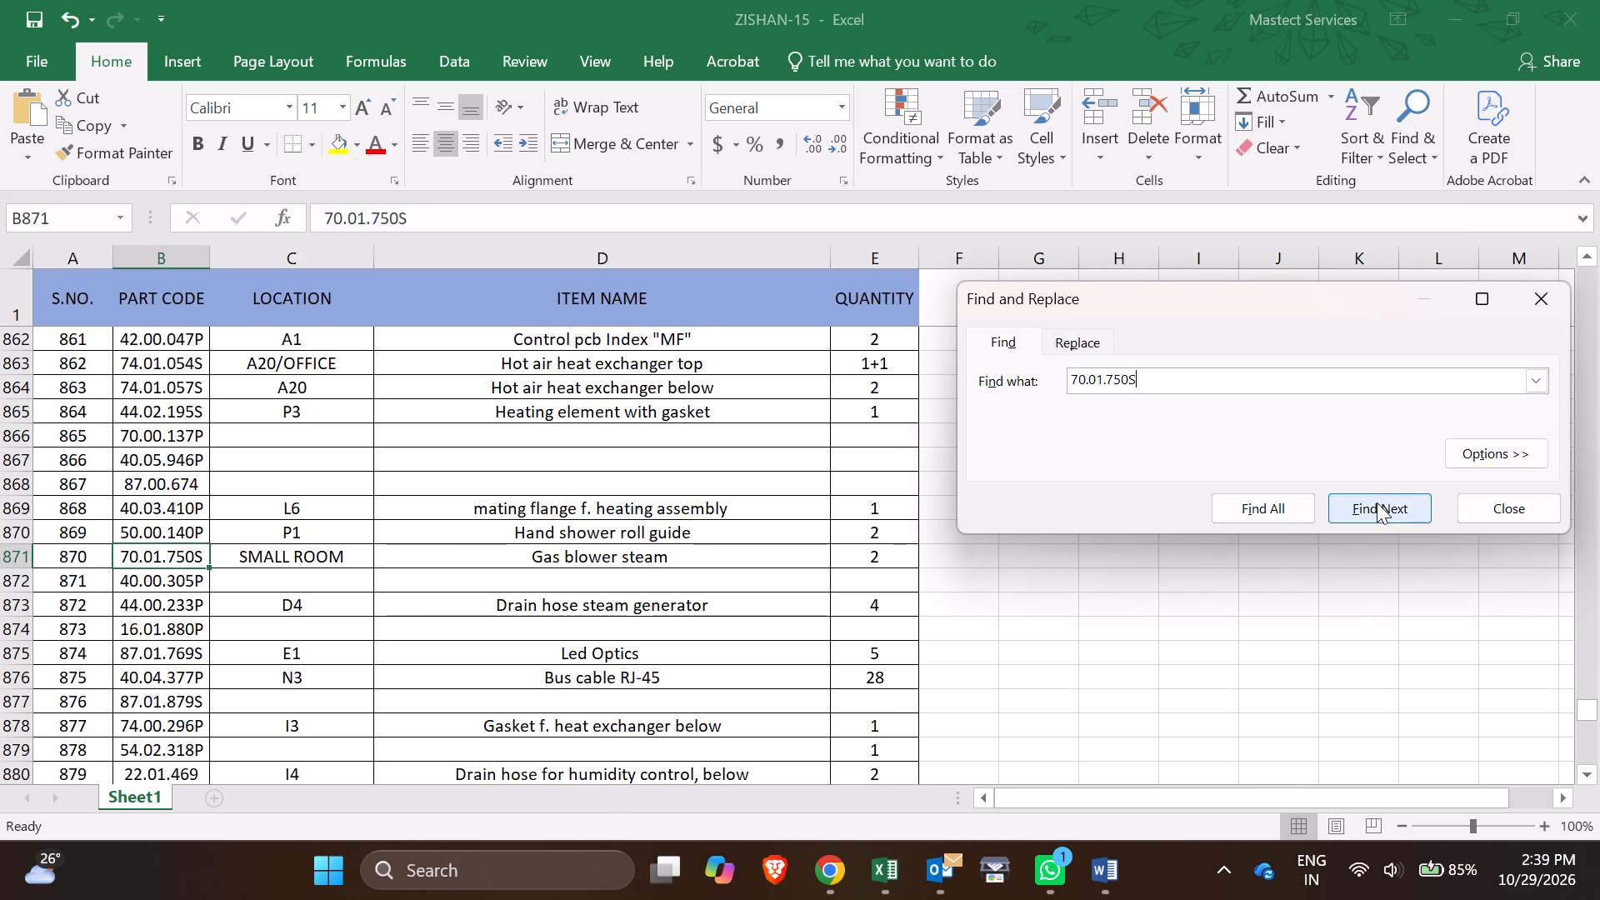
triple_click(1377, 502)
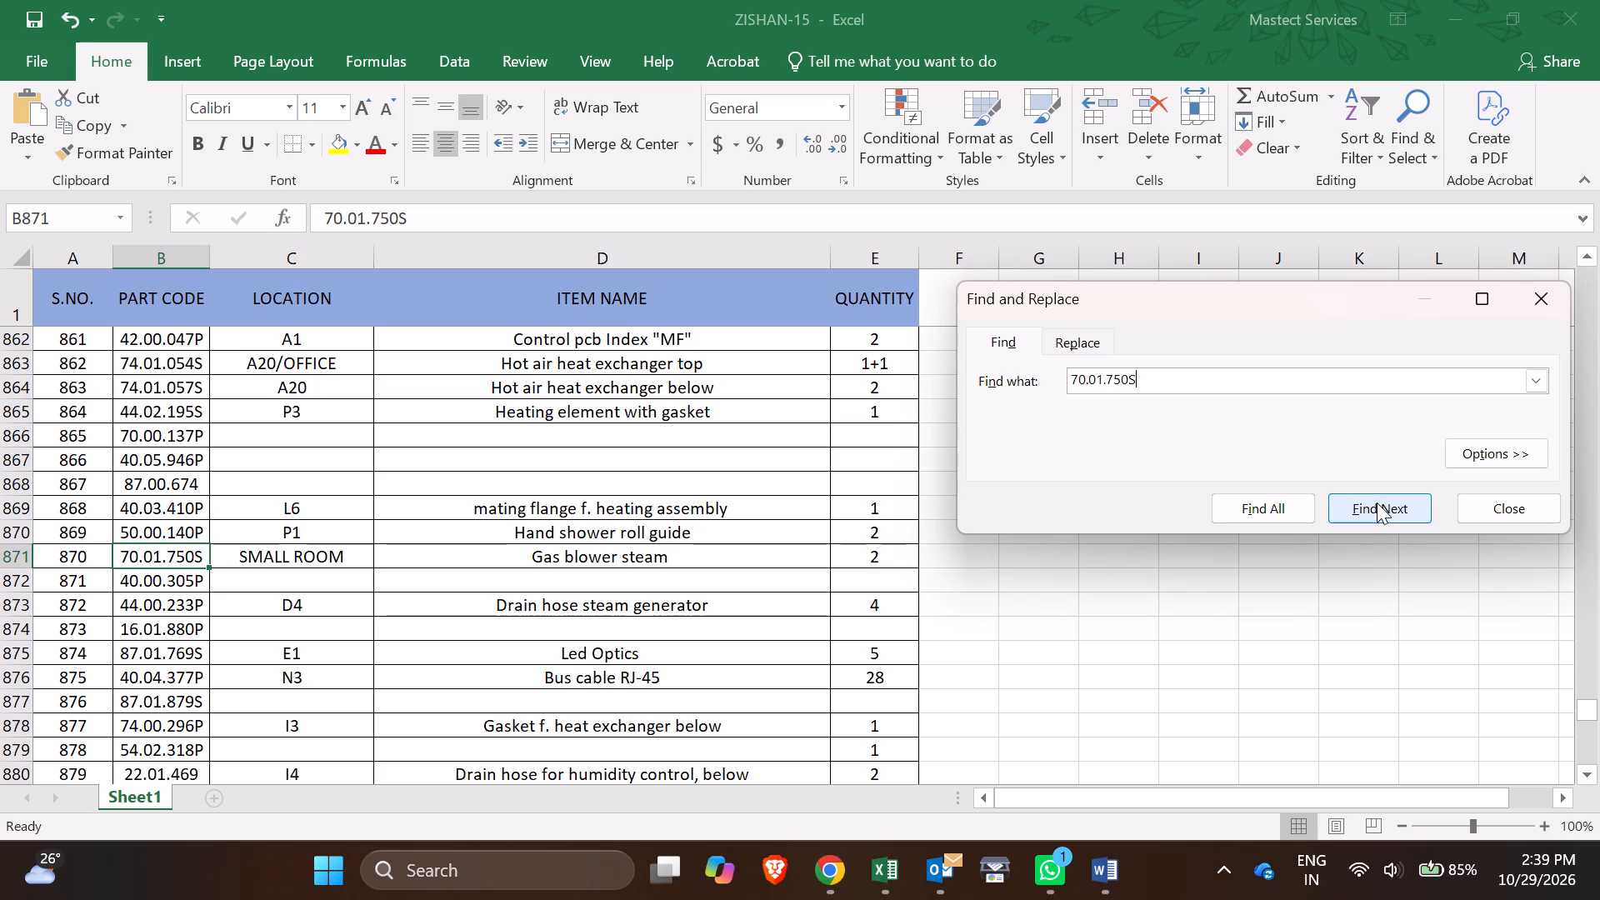
Return to the PARTS LIST OCTOBER-2026 workbook and search it for part code 42.00.276P.
double_click(1237, 387)
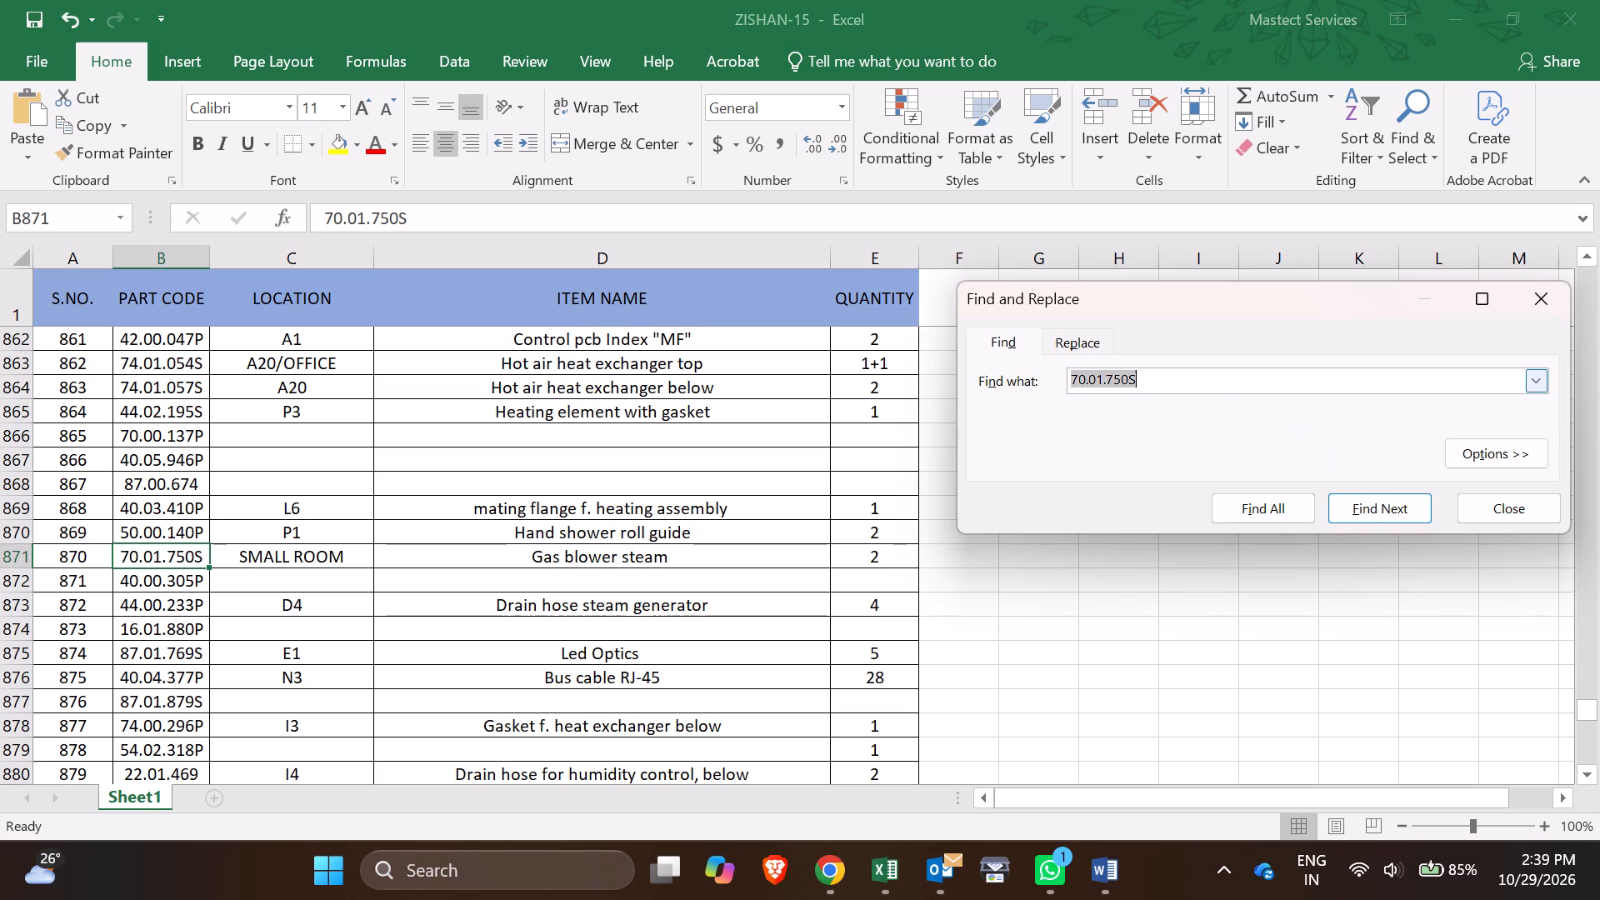
key(BackSpace)
key(alt+Tab)
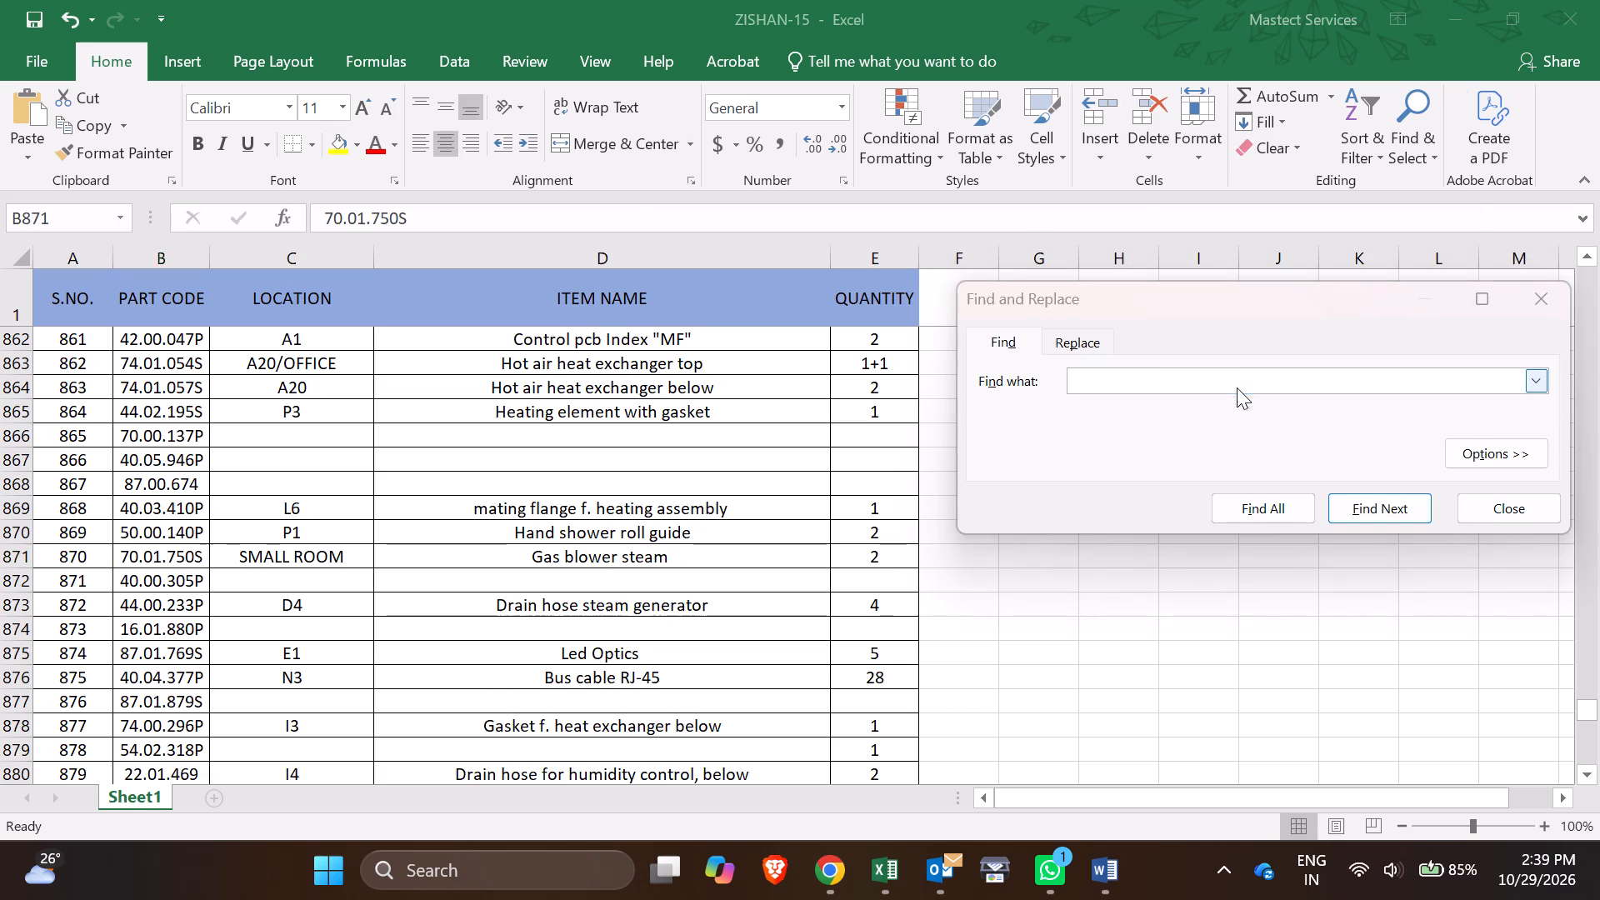
key(alt+Tab)
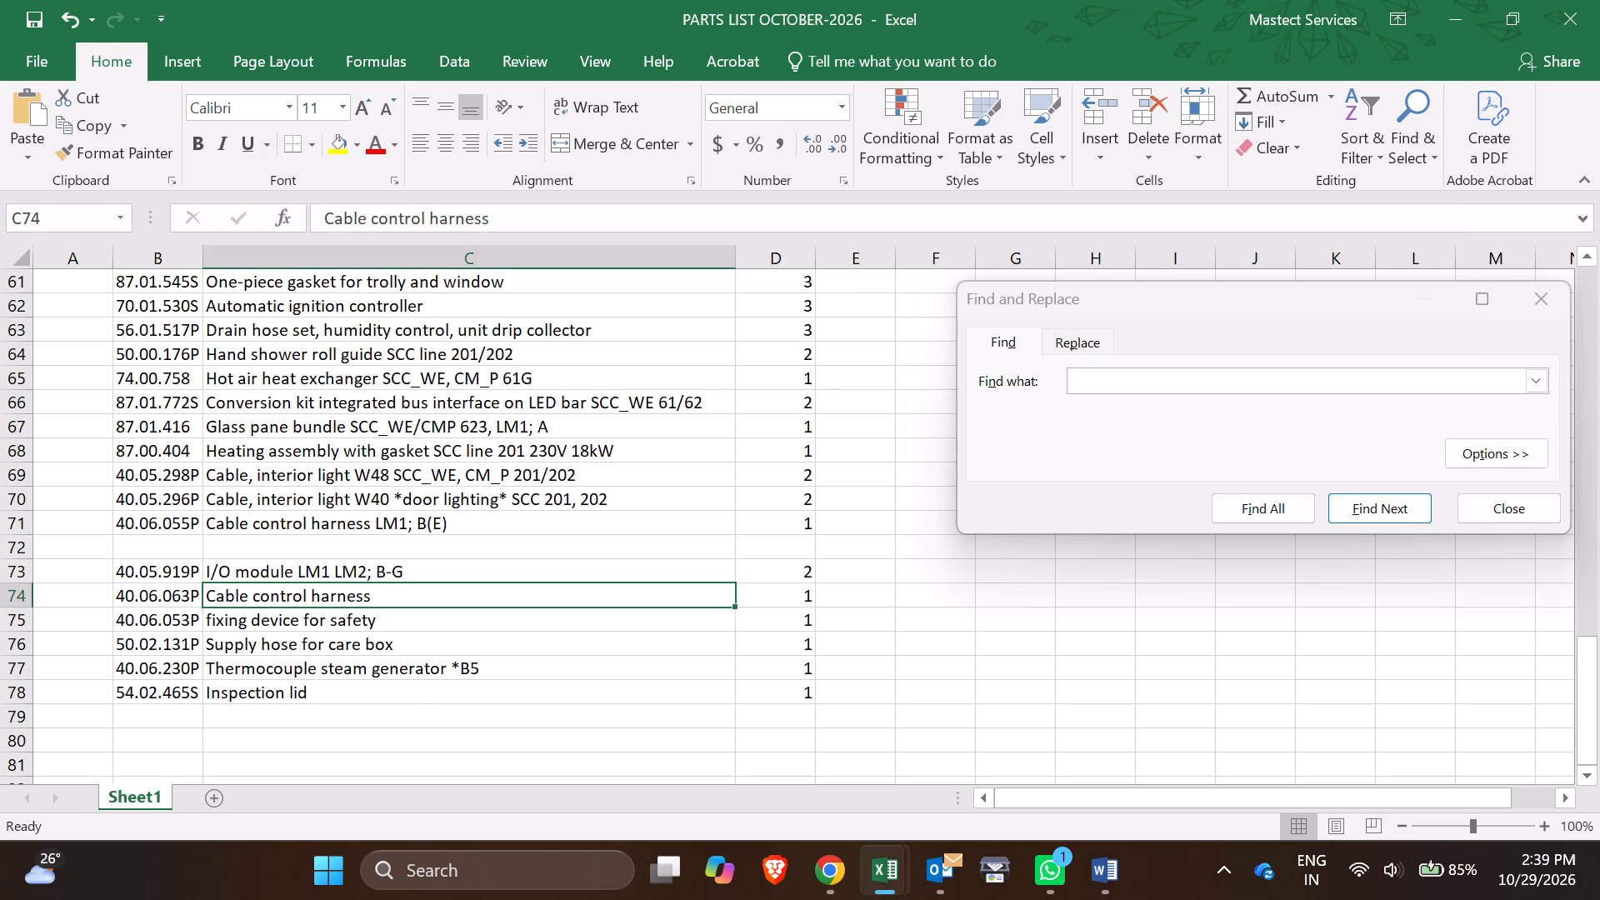
click(1214, 378)
key(ctrl+s)
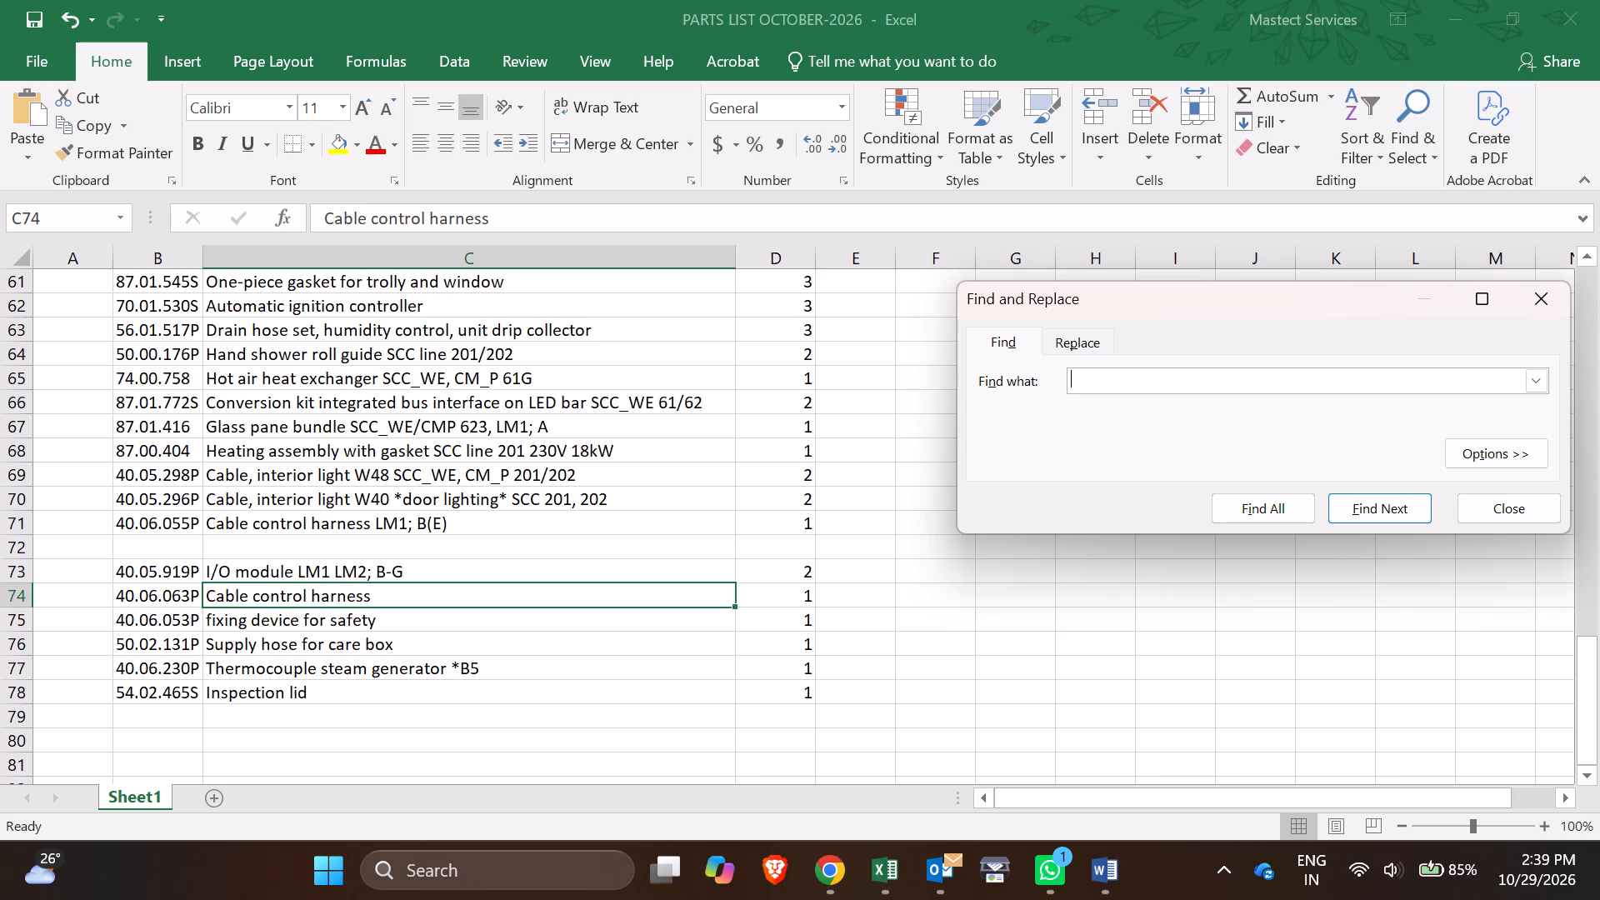
key(4)
text(2.)
text(00.)
text(276P)
key(Return)
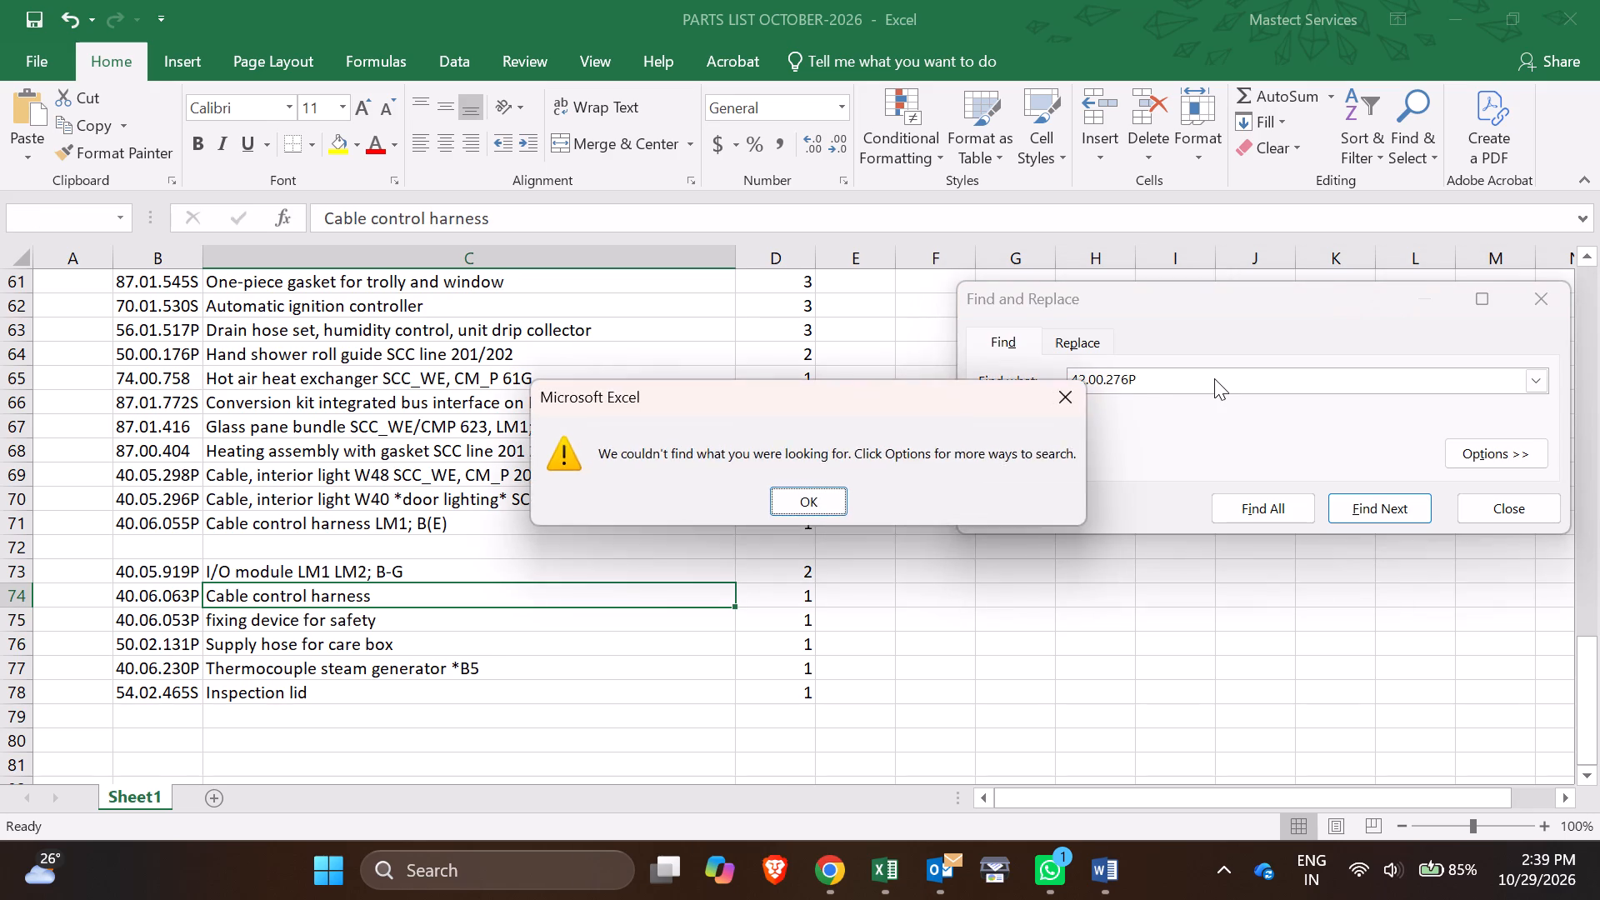
key(Return)
Switch to the ZISHAN-15 workbook and search it for part code 42.00.276P.
key(alt+Tab)
key(alt+Tab)
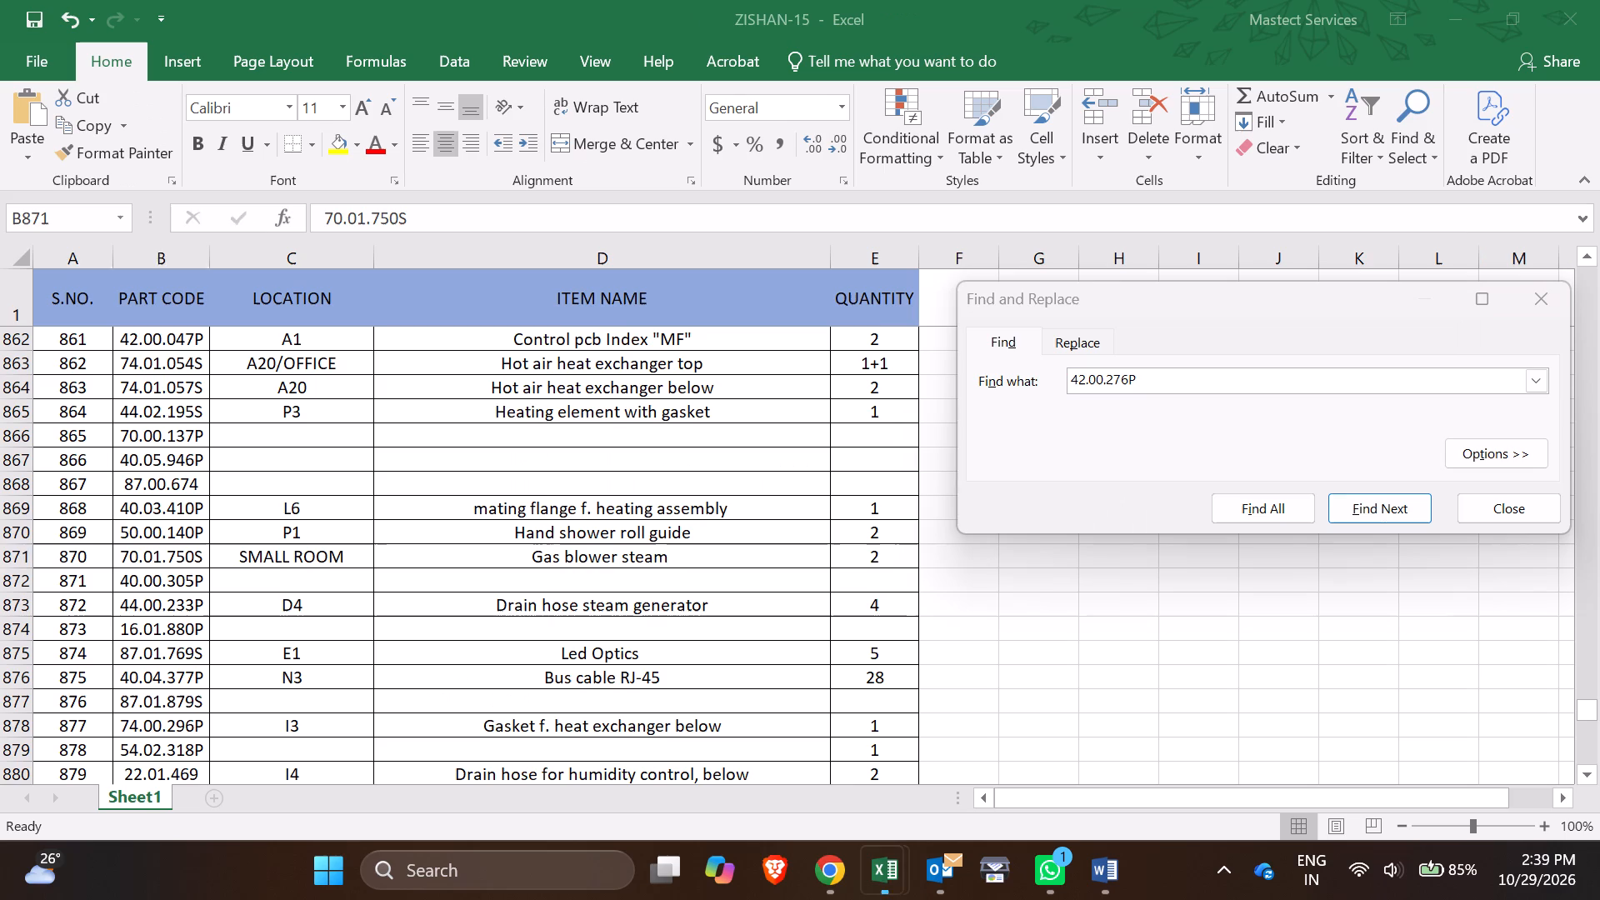
click(1360, 517)
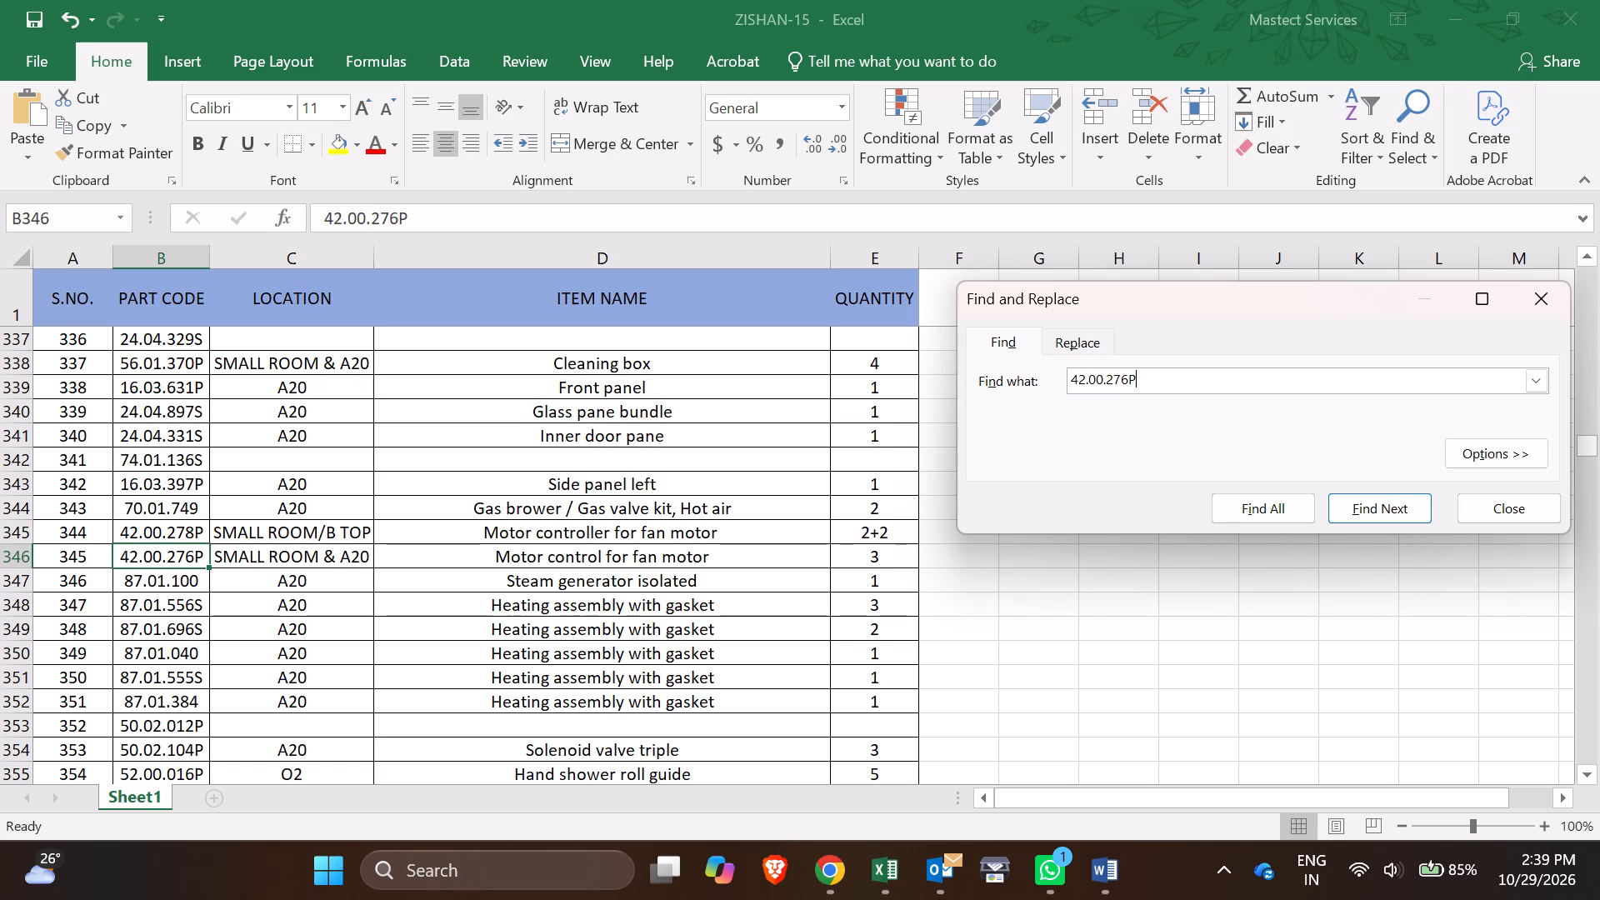
Return to the PARTS LIST OCTOBER-2026 workbook and search it for part code 40.06.063P.
key(alt+Tab)
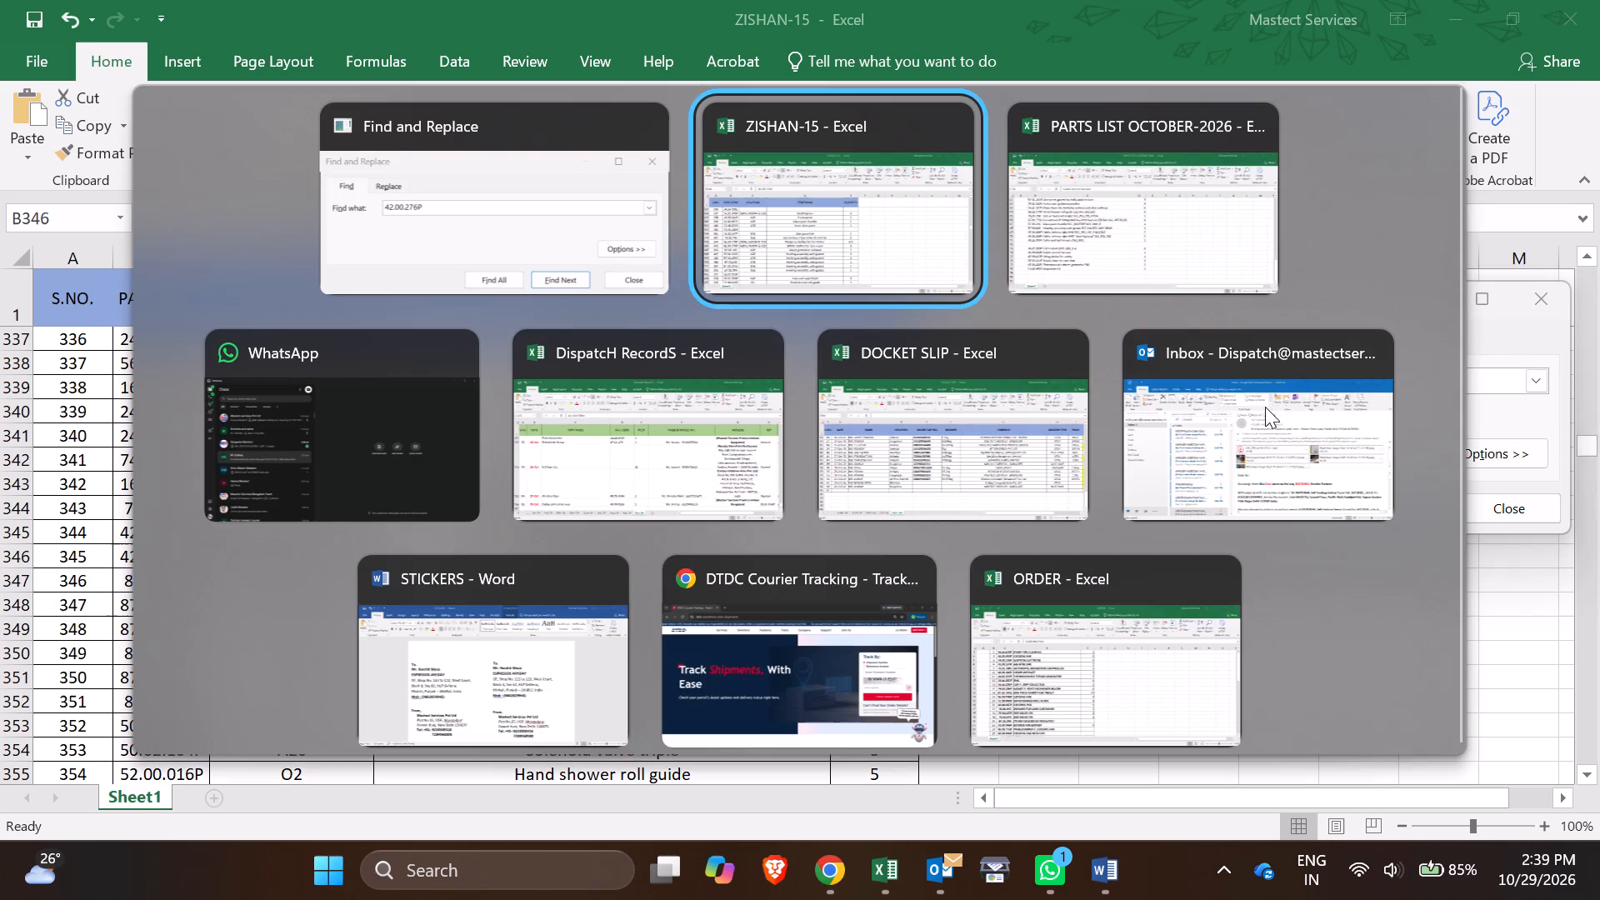
key(alt+Tab)
double_click(1228, 382)
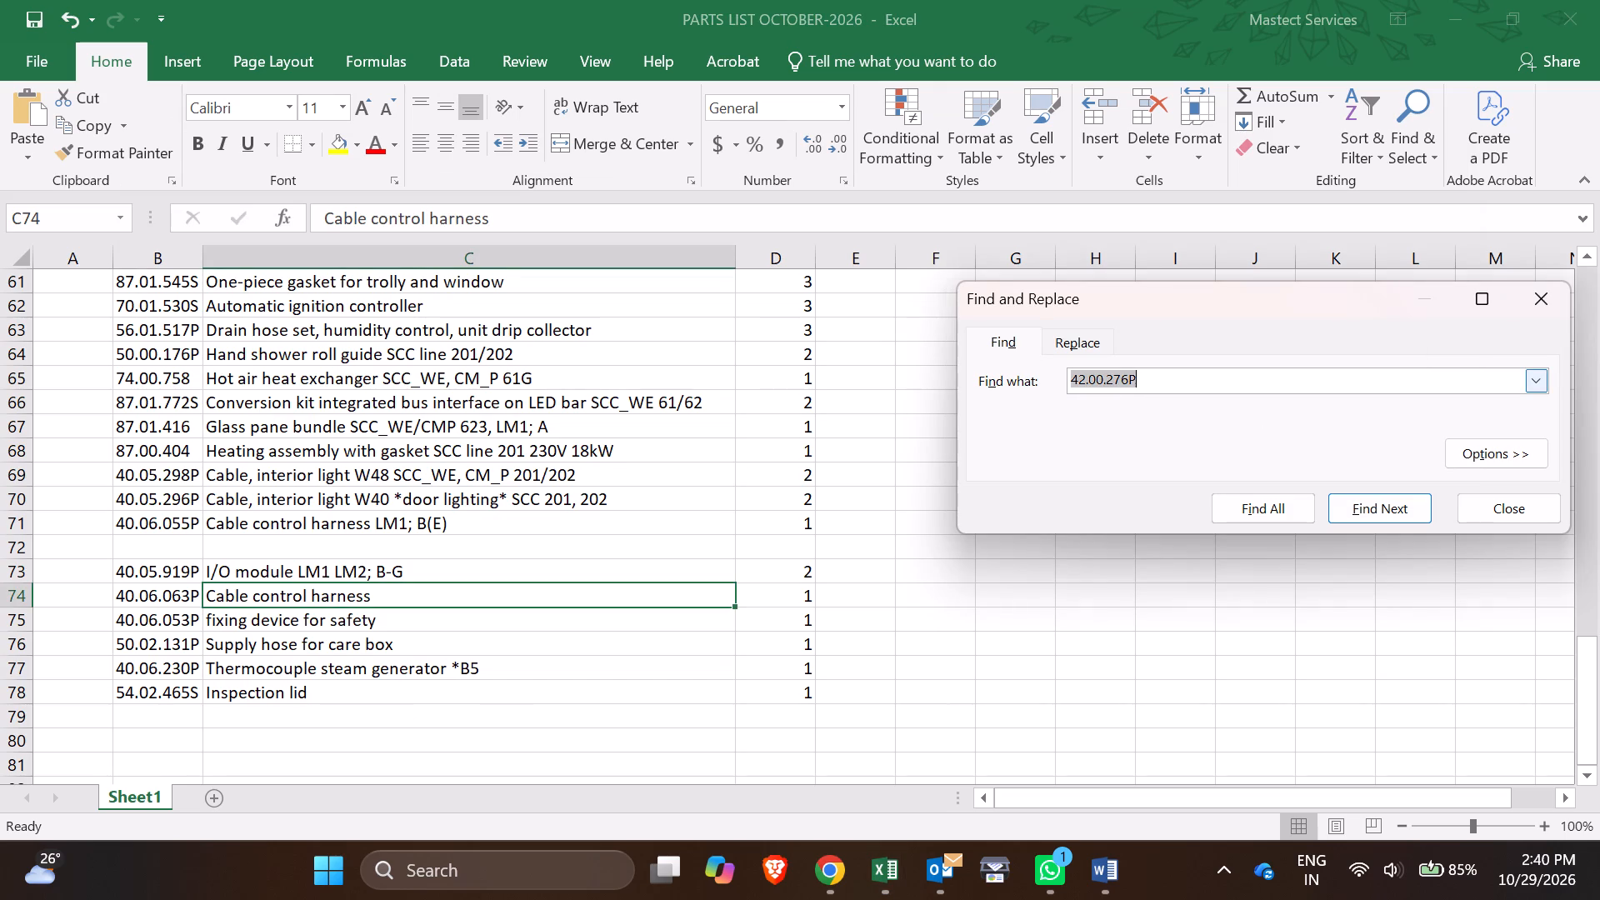
key(BackSpace)
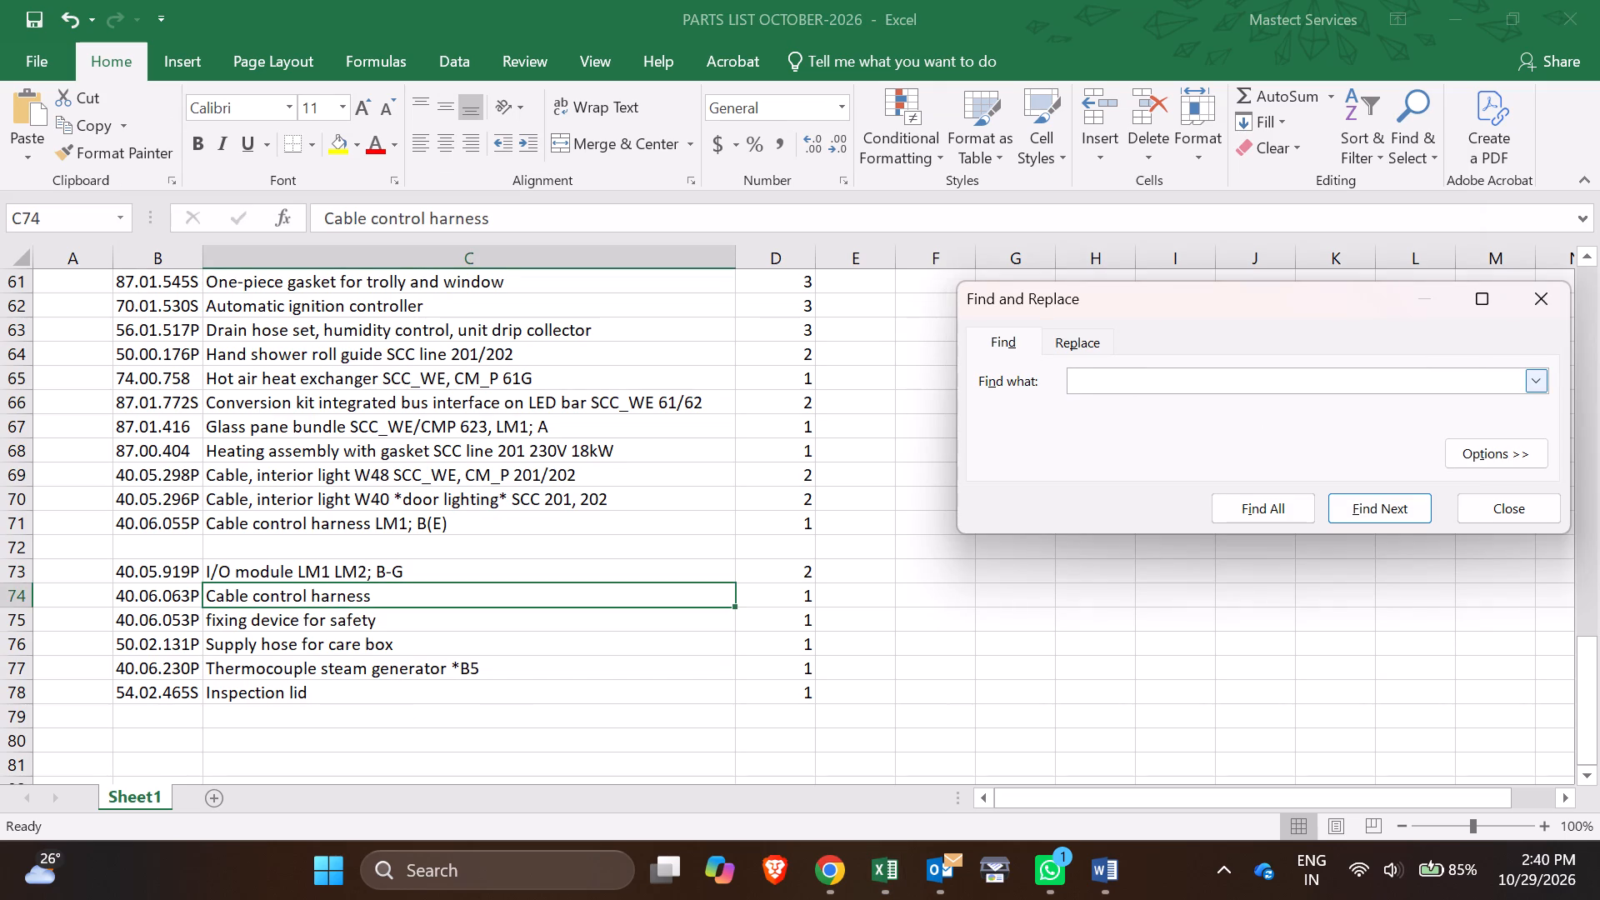
text(40.0)
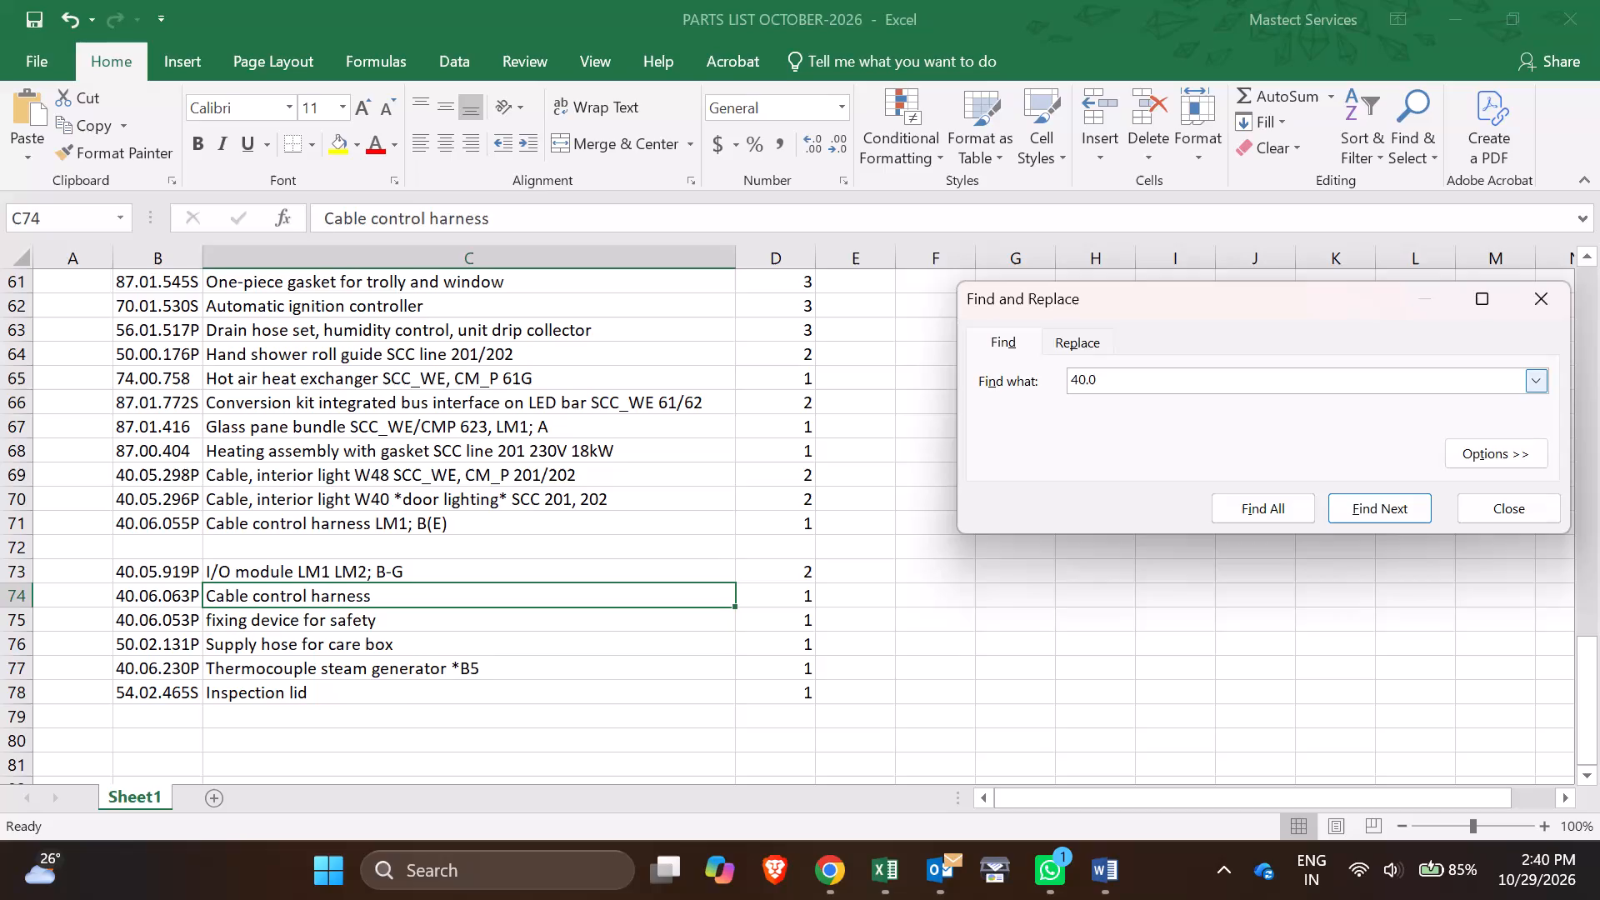
text(6.)
key(0)
text(63)
key(shift+p)
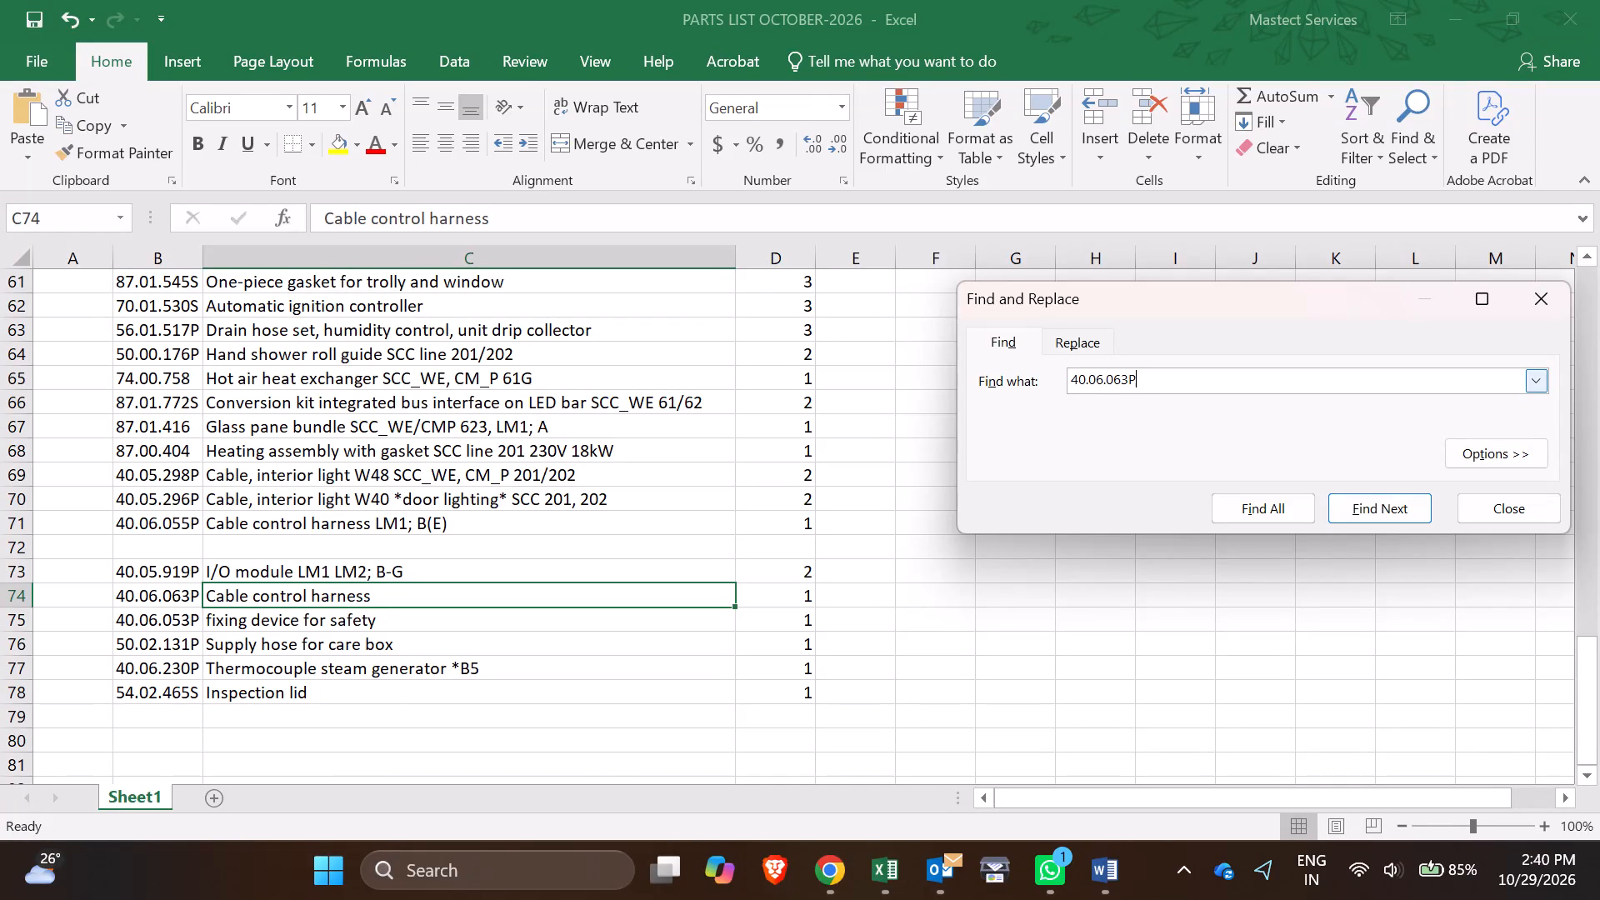
key(Return)
key(Return)
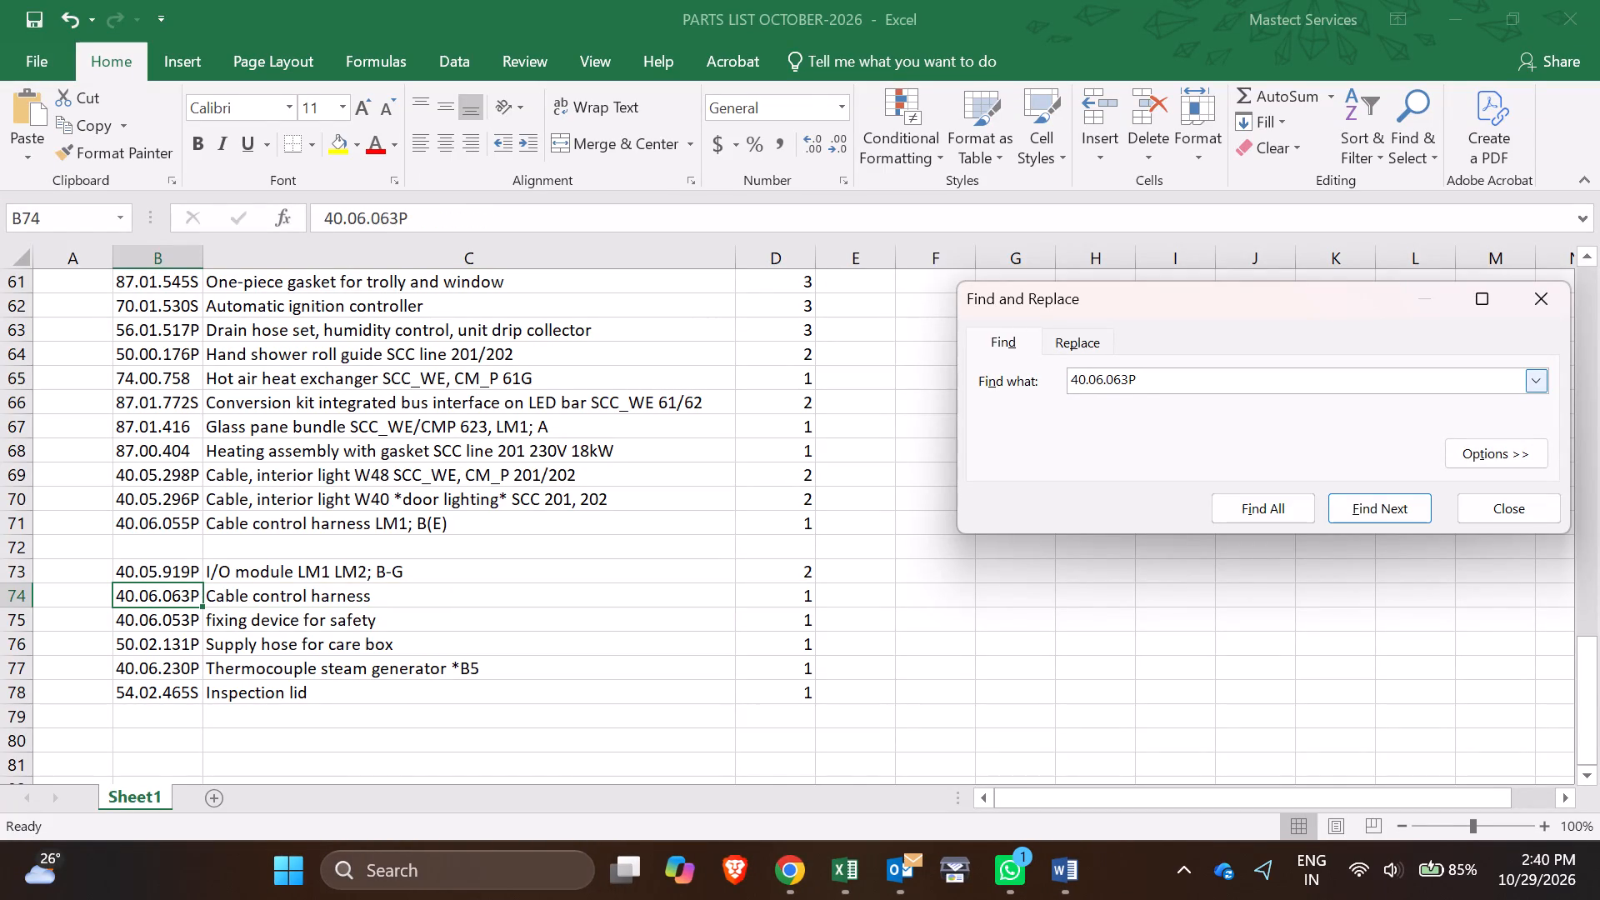
Switch to the ZISHAN-15 workbook and search it for all occurrences of part code 40.06.063P.
key(alt+Tab)
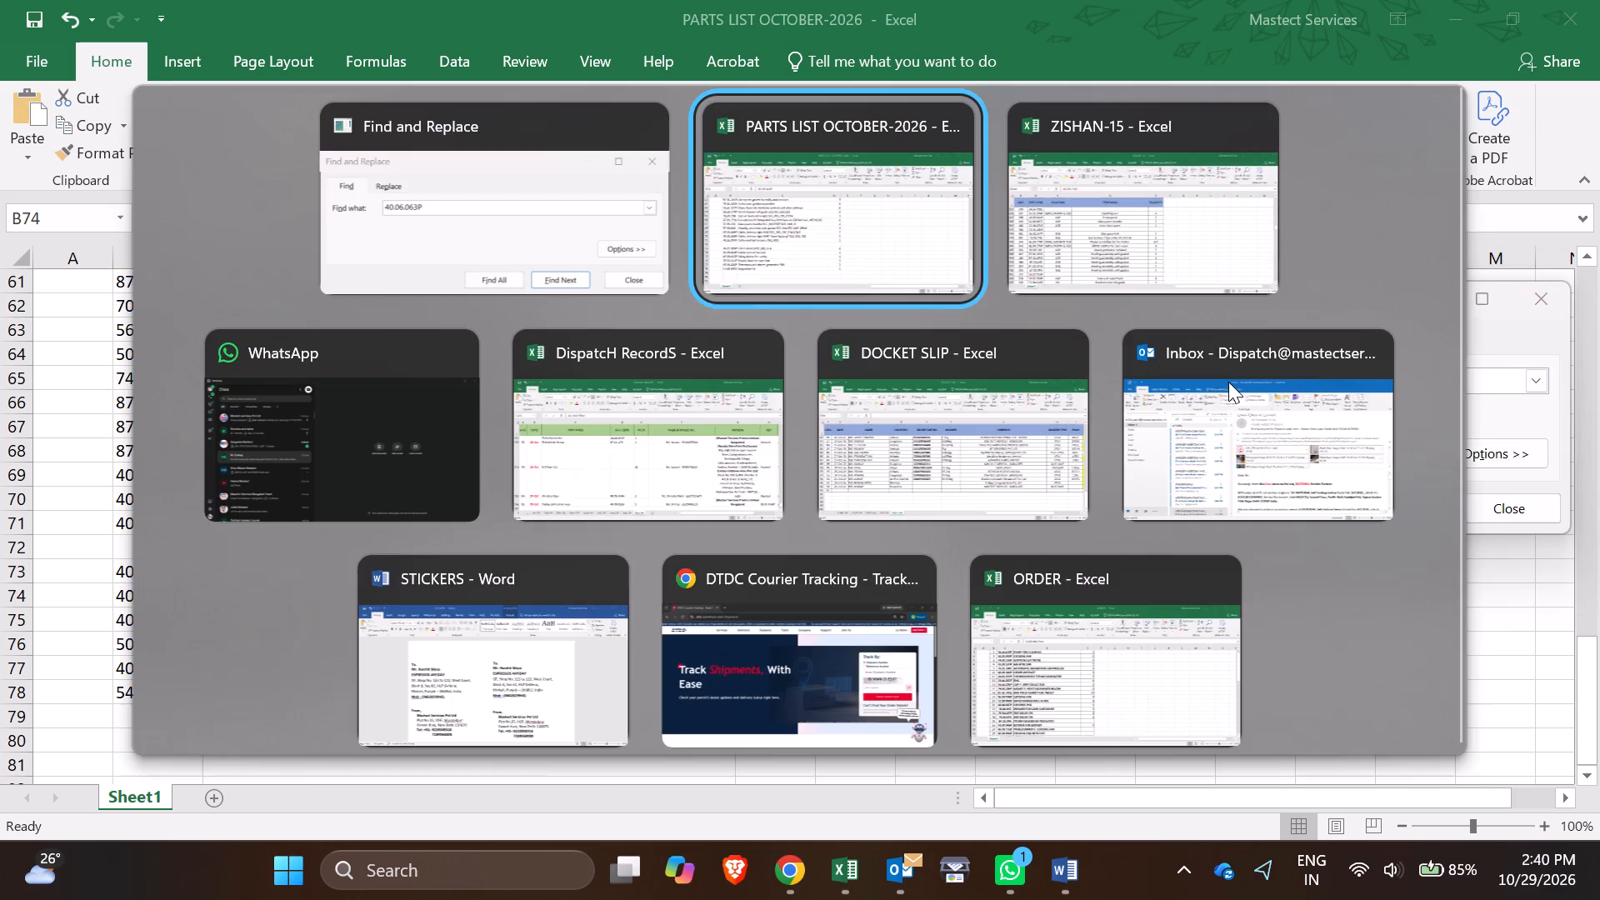
key(alt+Tab)
click(1363, 517)
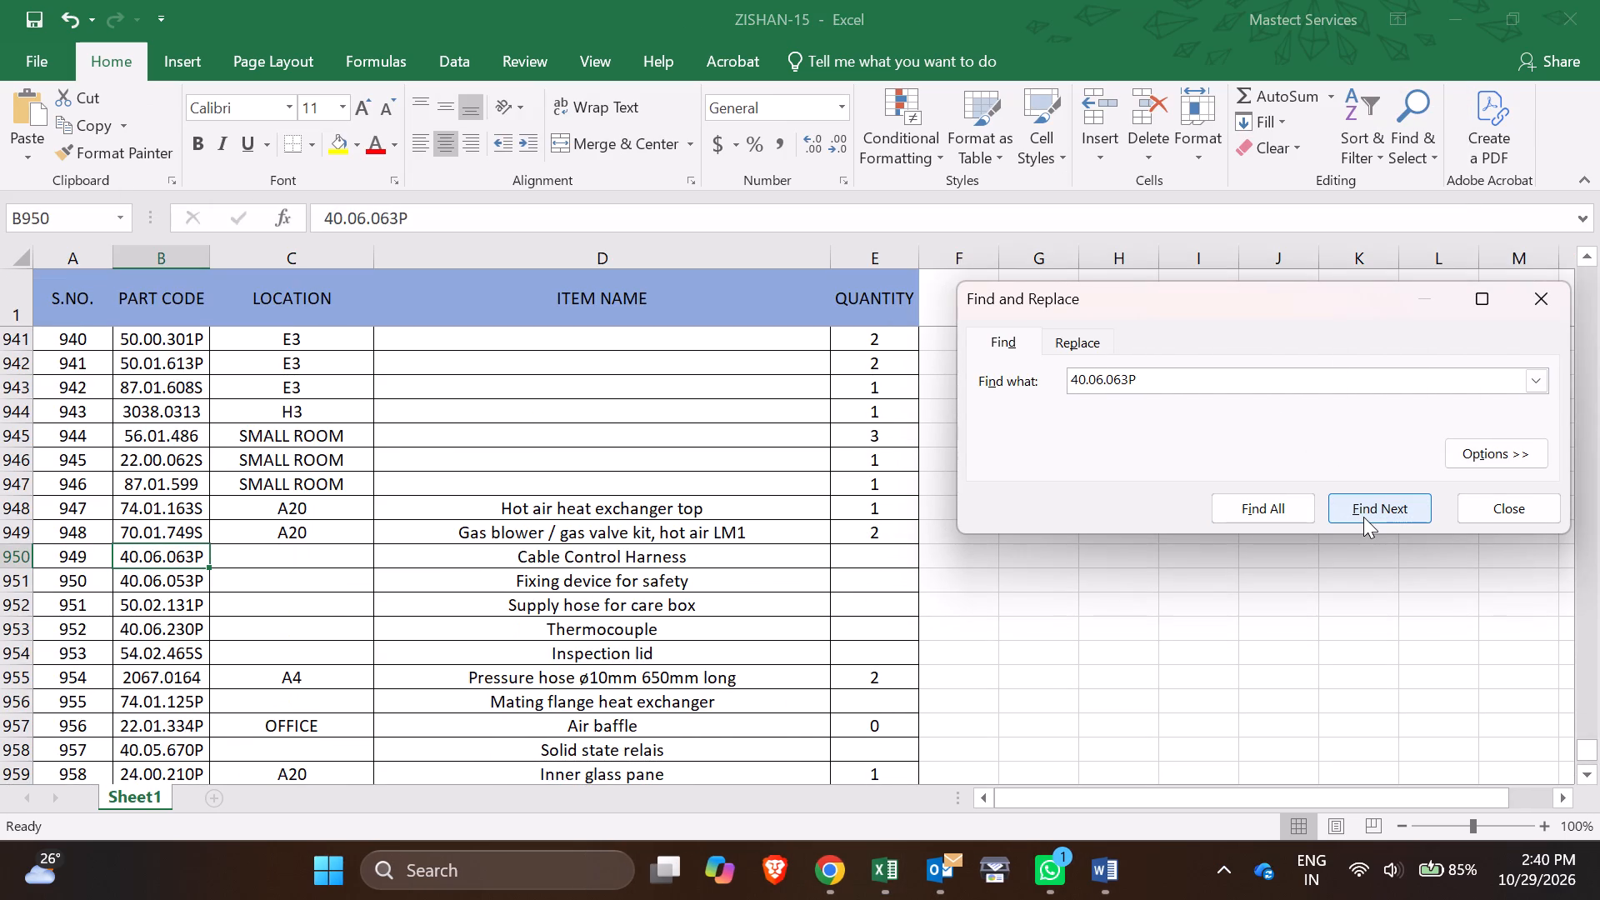
click(1363, 517)
double_click(1363, 517)
Switch to the ORDER workbook and search it for part code 40.06.063P.
key(alt+Tab)
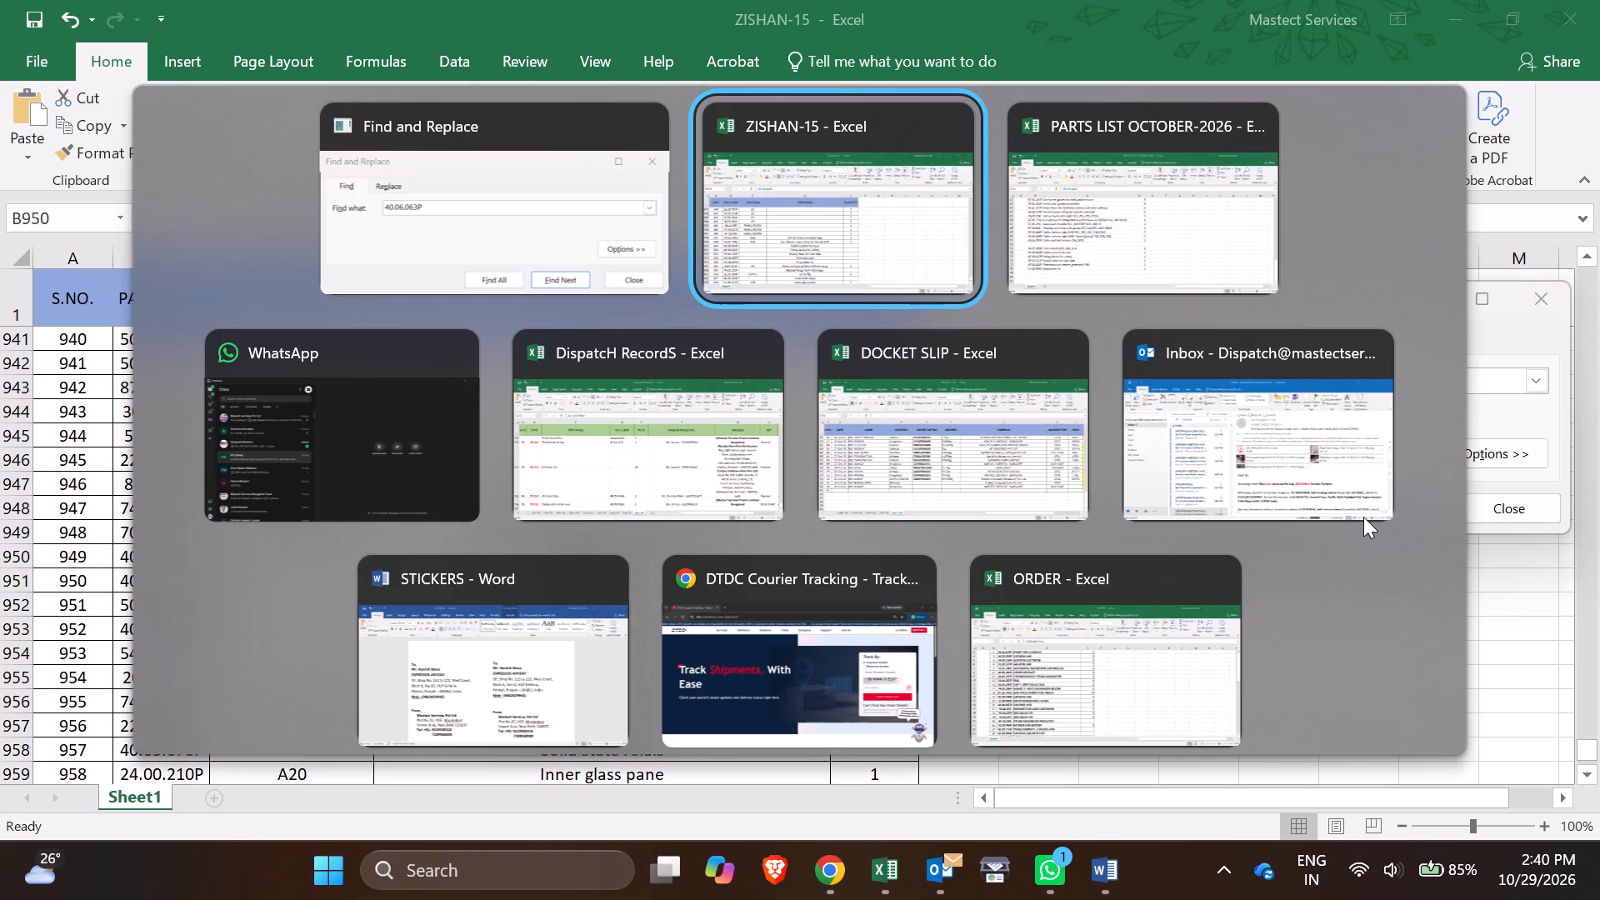
key(alt+Tab)
key(alt+Tab)
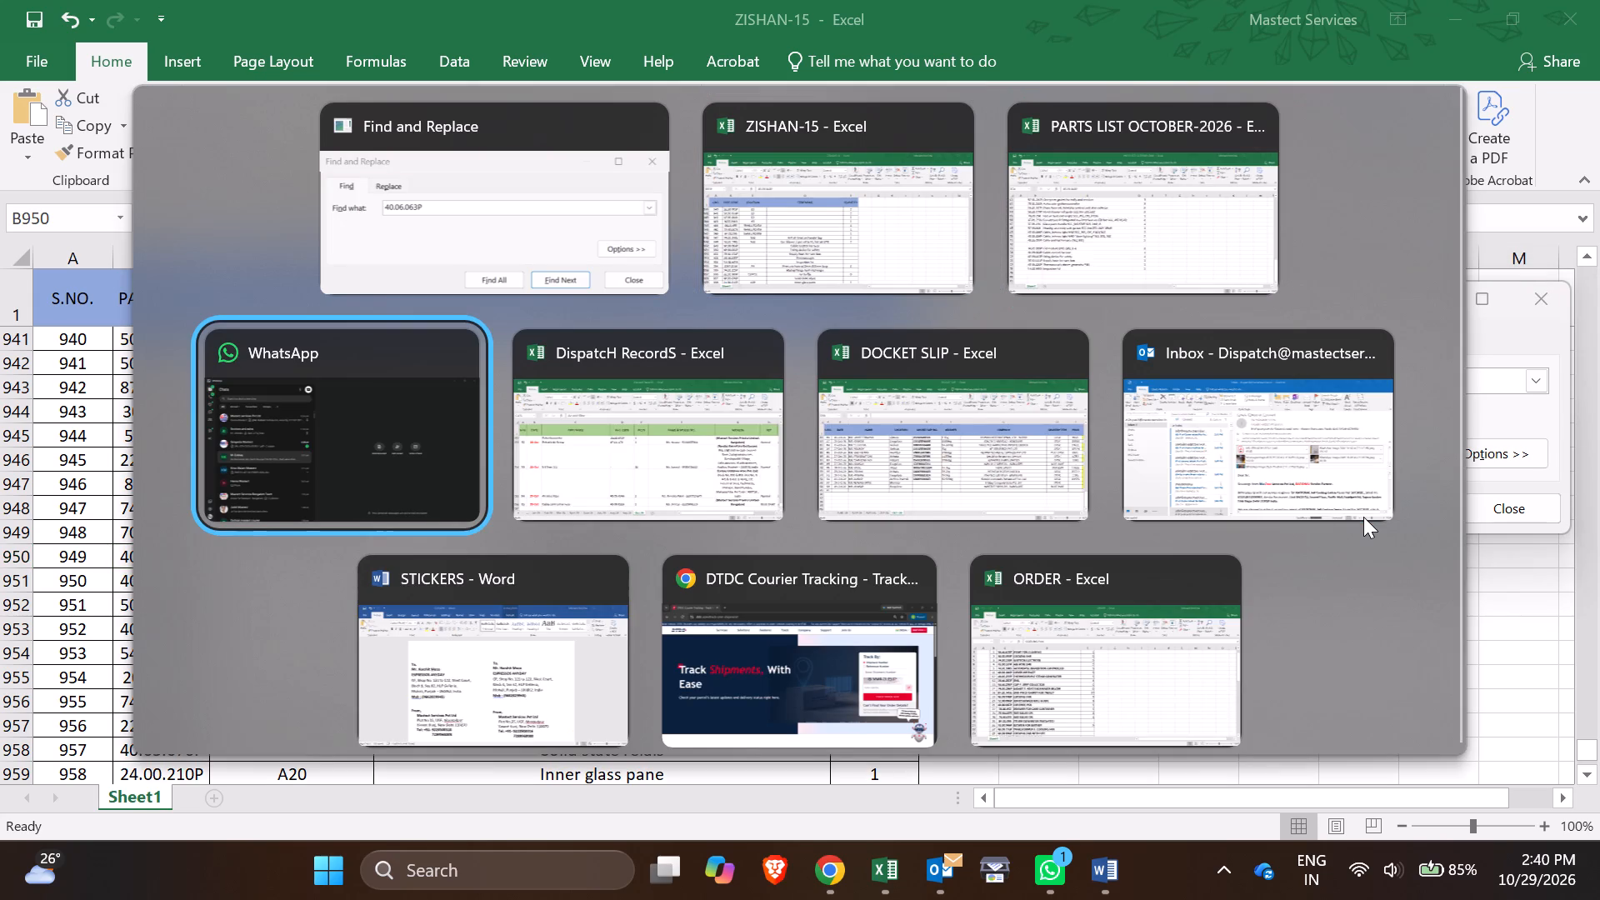
key(alt+Tab)
key(alt+Tab)
key(alt+Tab)
key(alt+Tab)
key(alt+Tab)
key(alt+Tab)
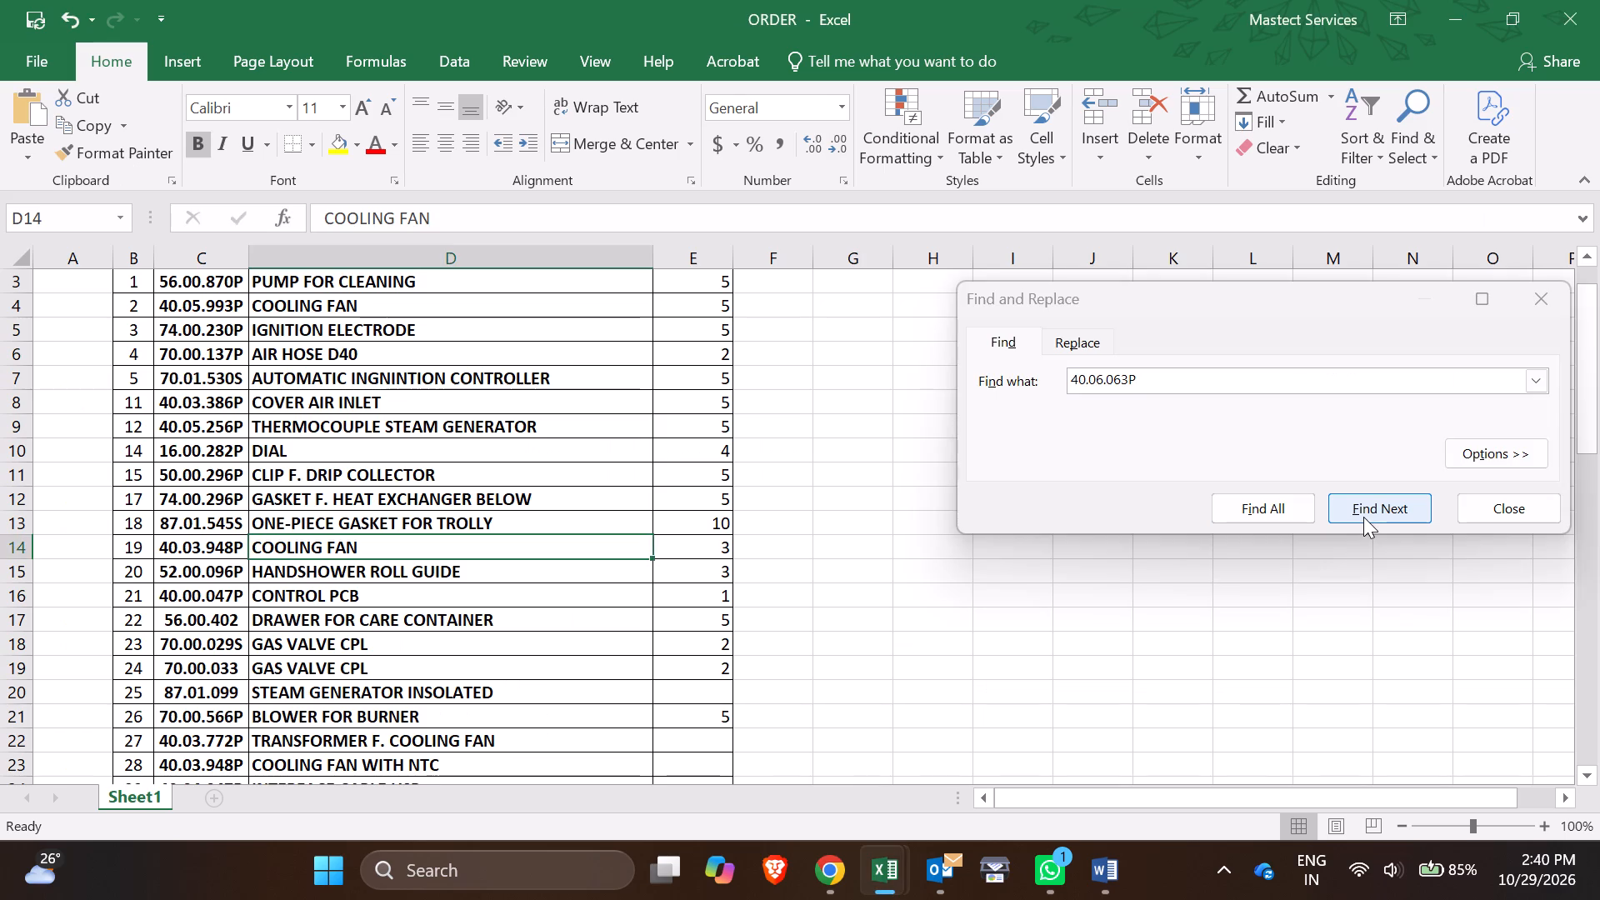
click(1363, 517)
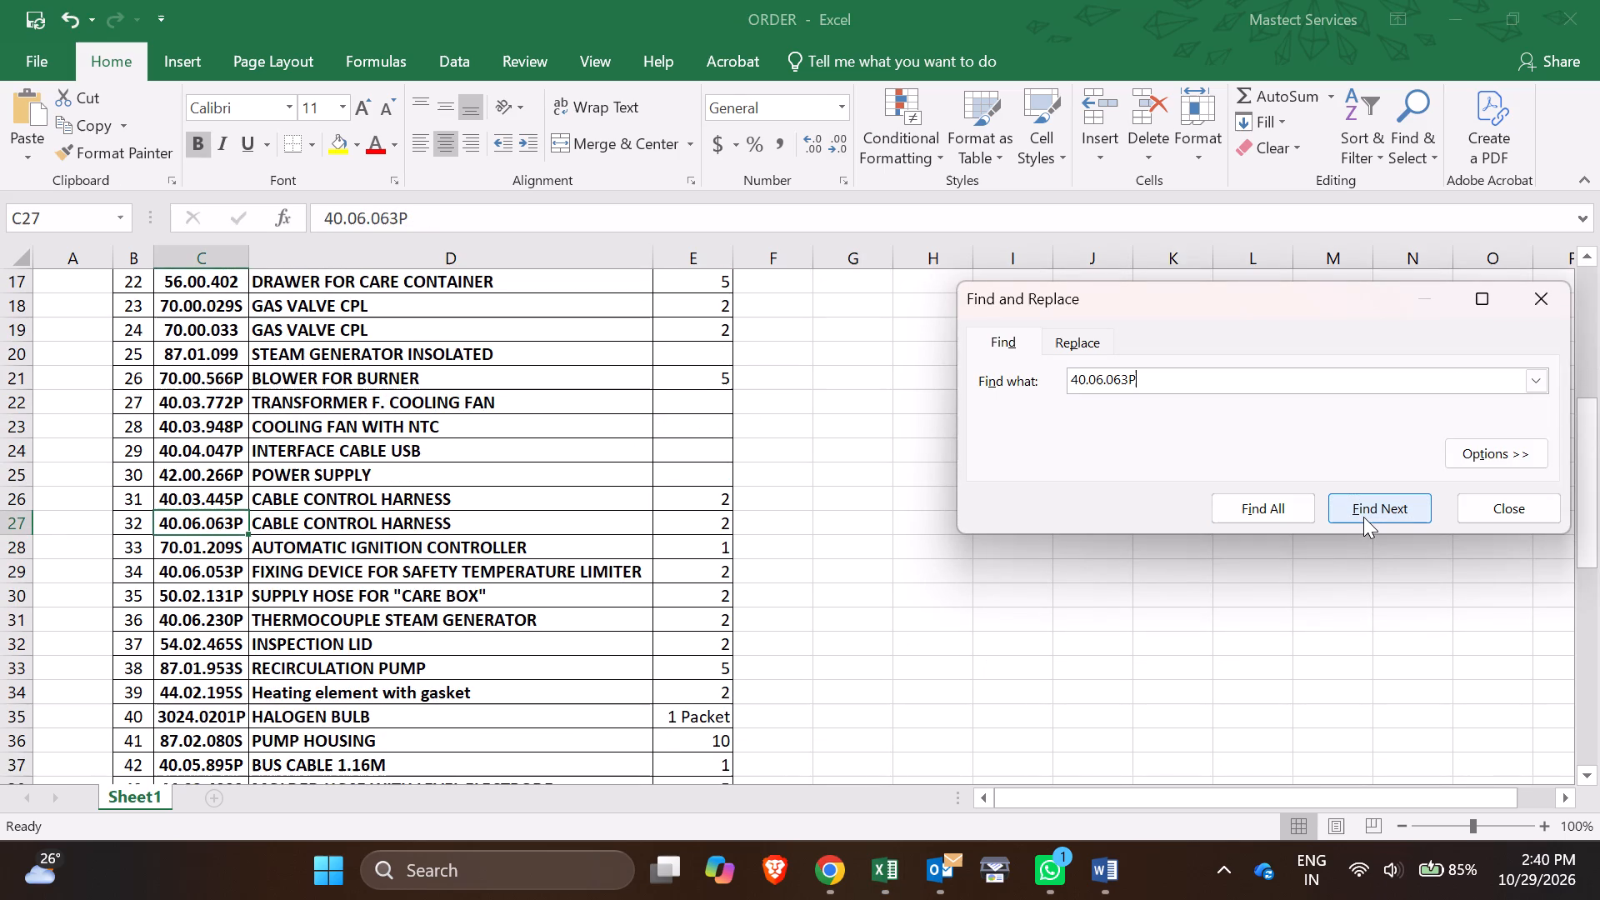
double_click(1363, 517)
Return to the ZISHAN-15 workbook and repeat the search for part code 40.06.063P.
key(alt+Tab)
key(alt+Tab)
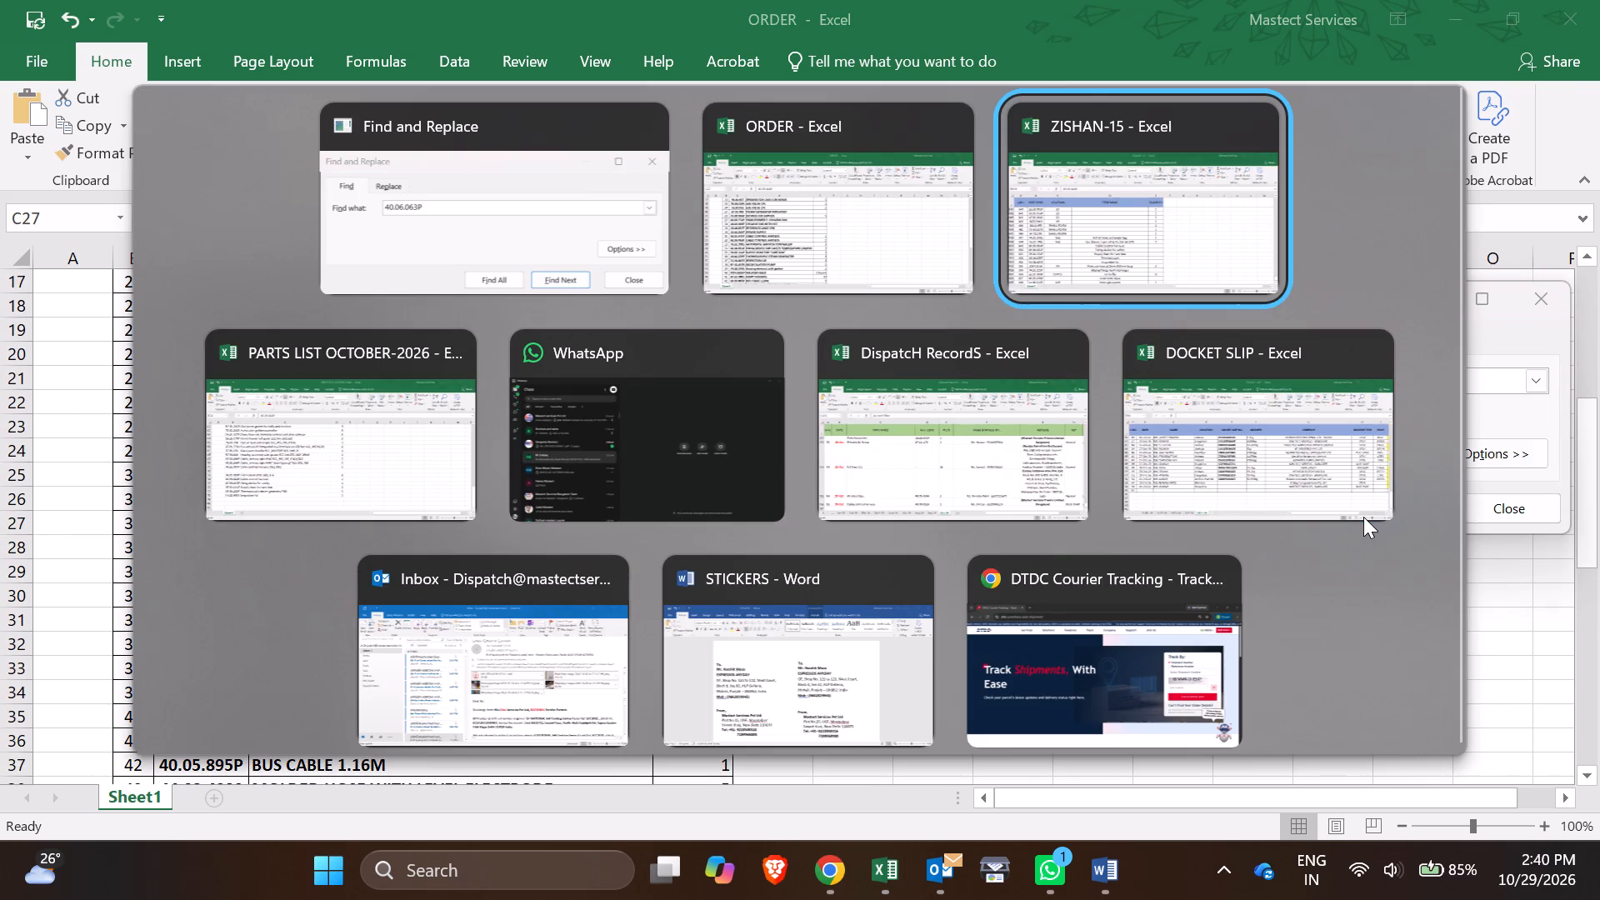
click(1363, 517)
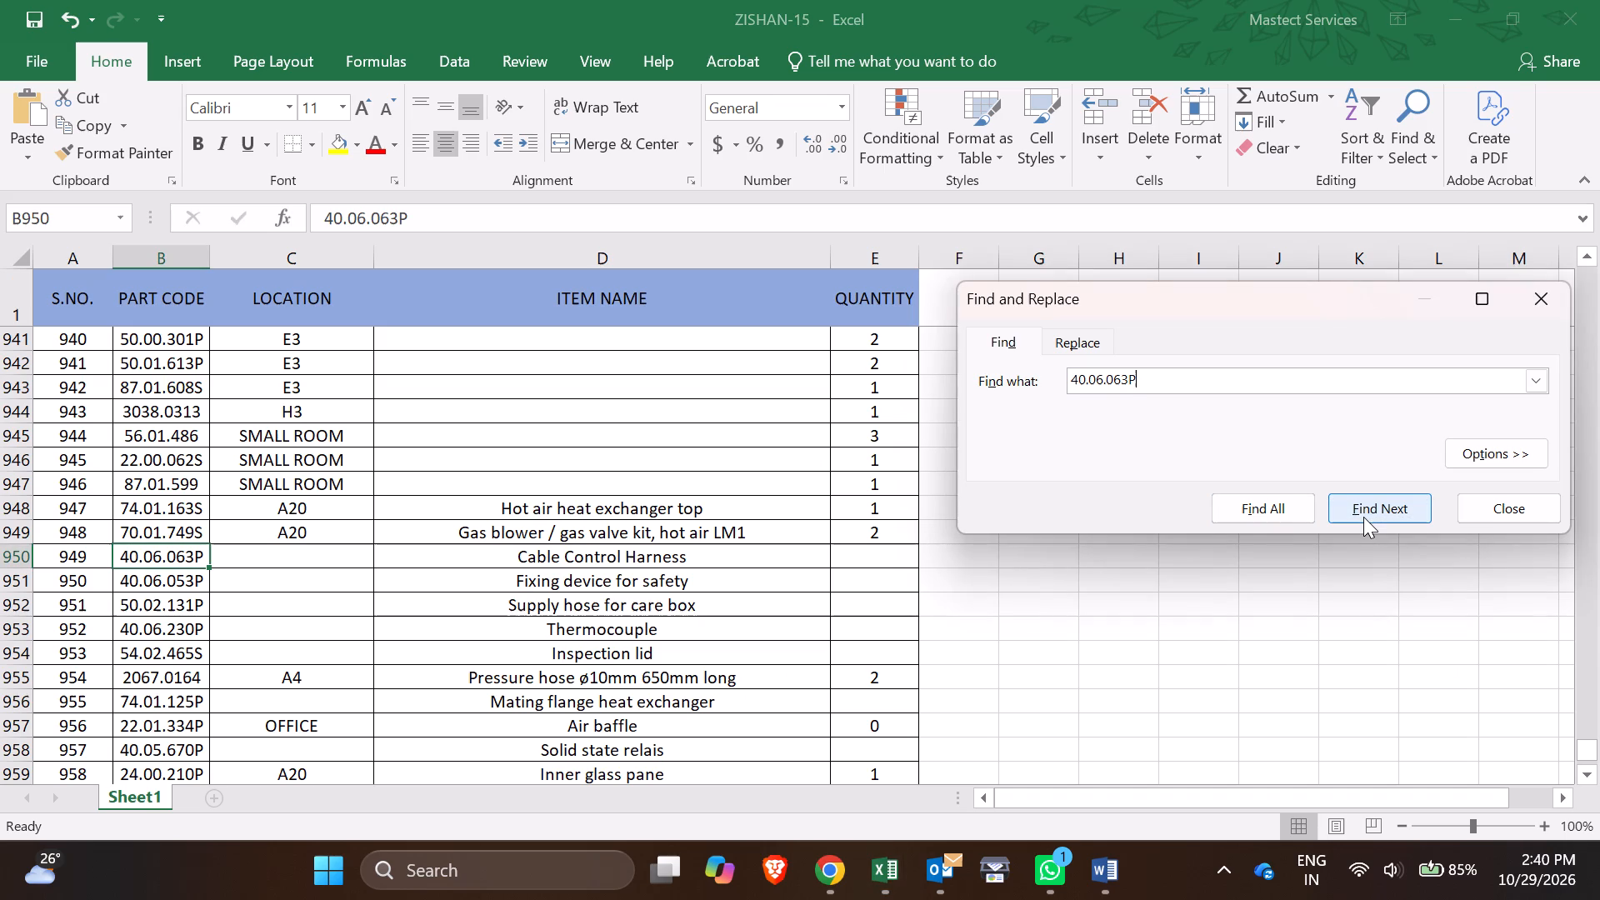
Return to the PARTS LIST OCTOBER-2026 workbook, repeat the 40.06.063P search and clear the search term.
key(alt+Tab)
key(alt+Tab)
key(alt+Tab)
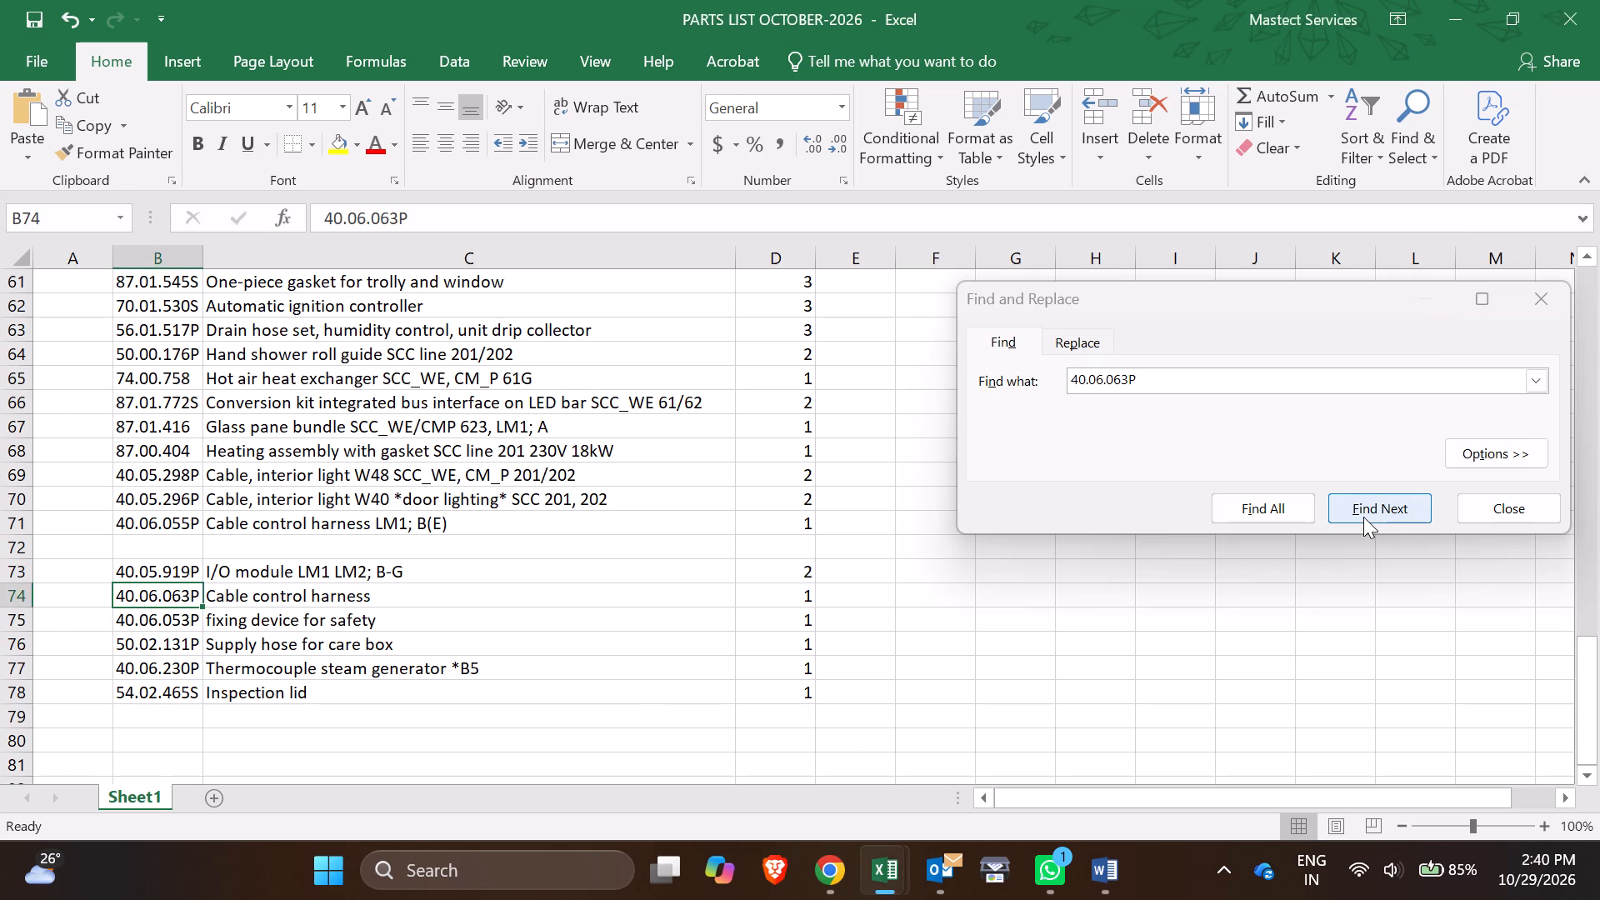
click(1363, 517)
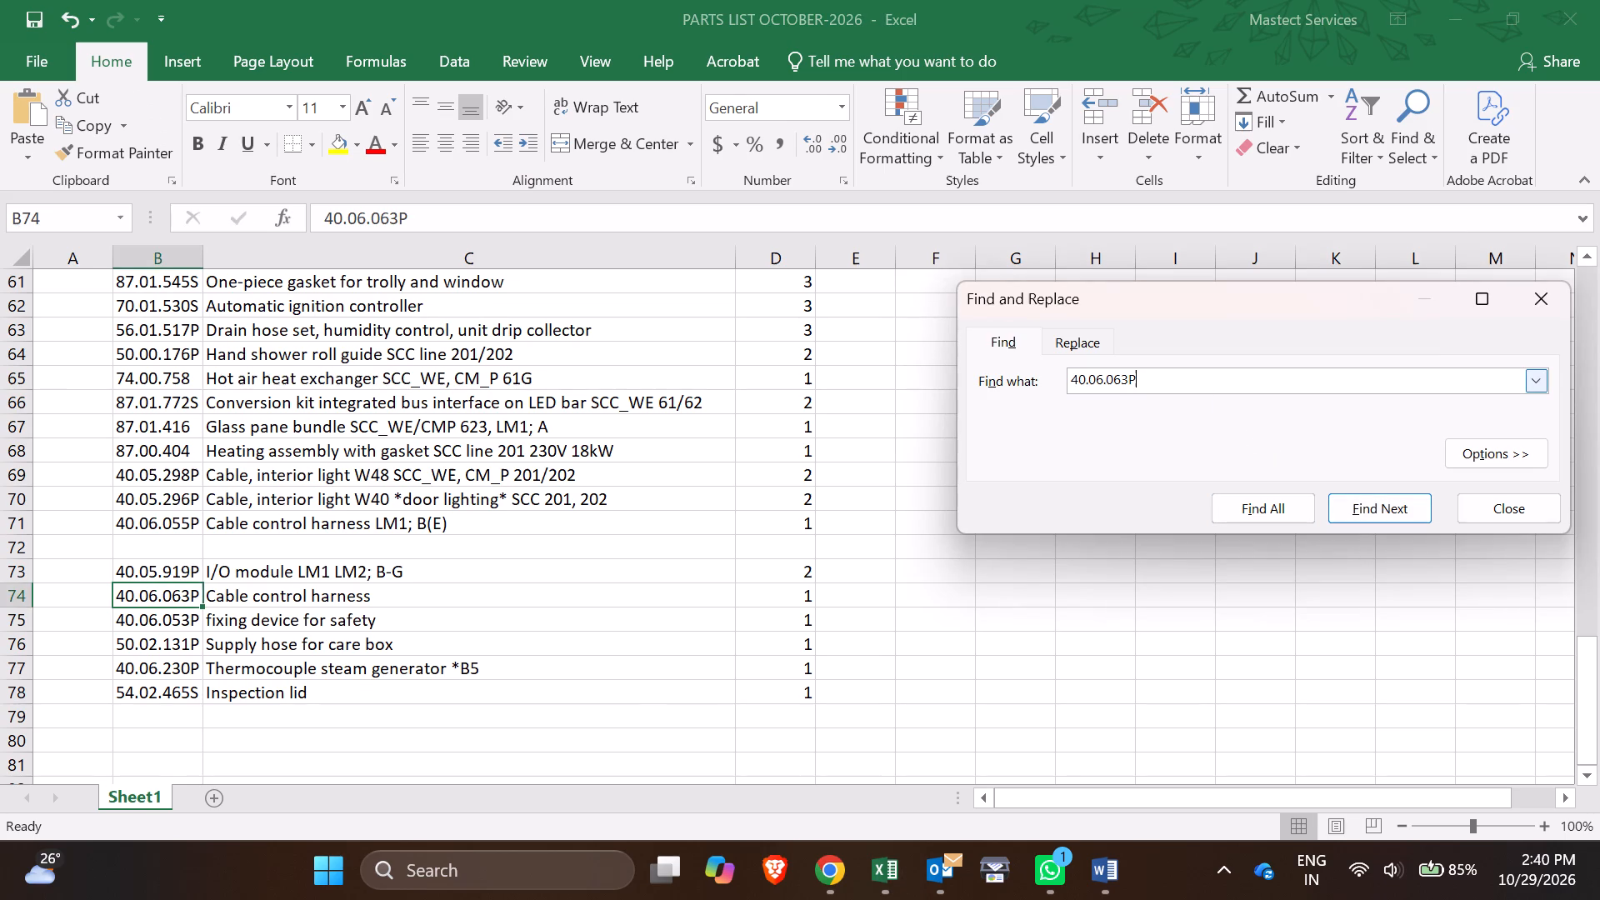
double_click(1214, 379)
key(BackSpace)
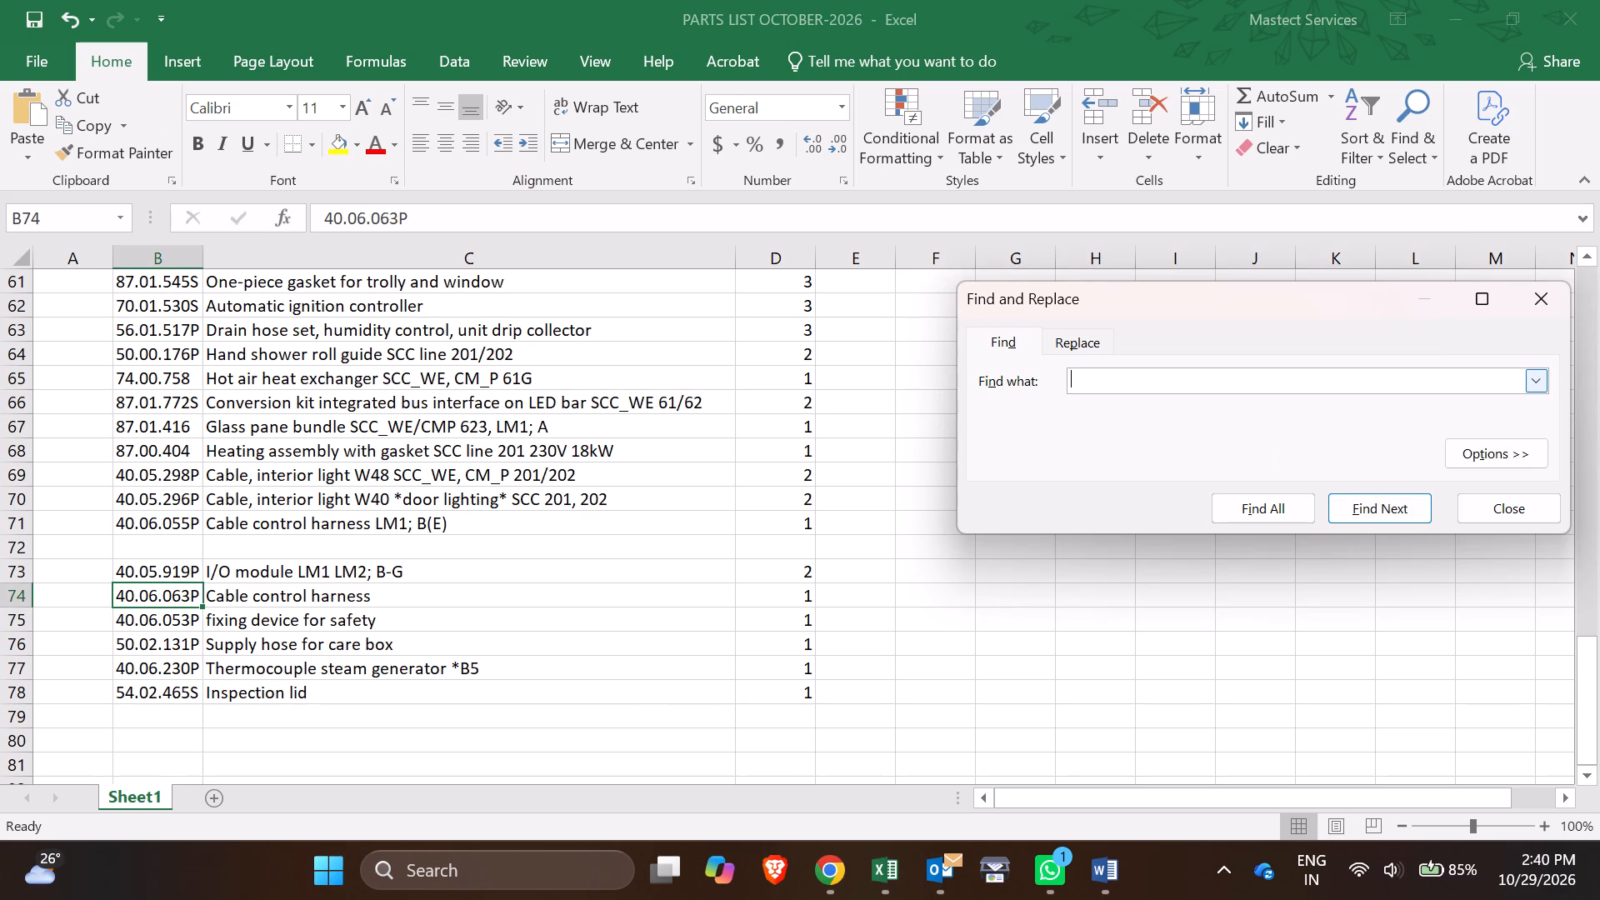
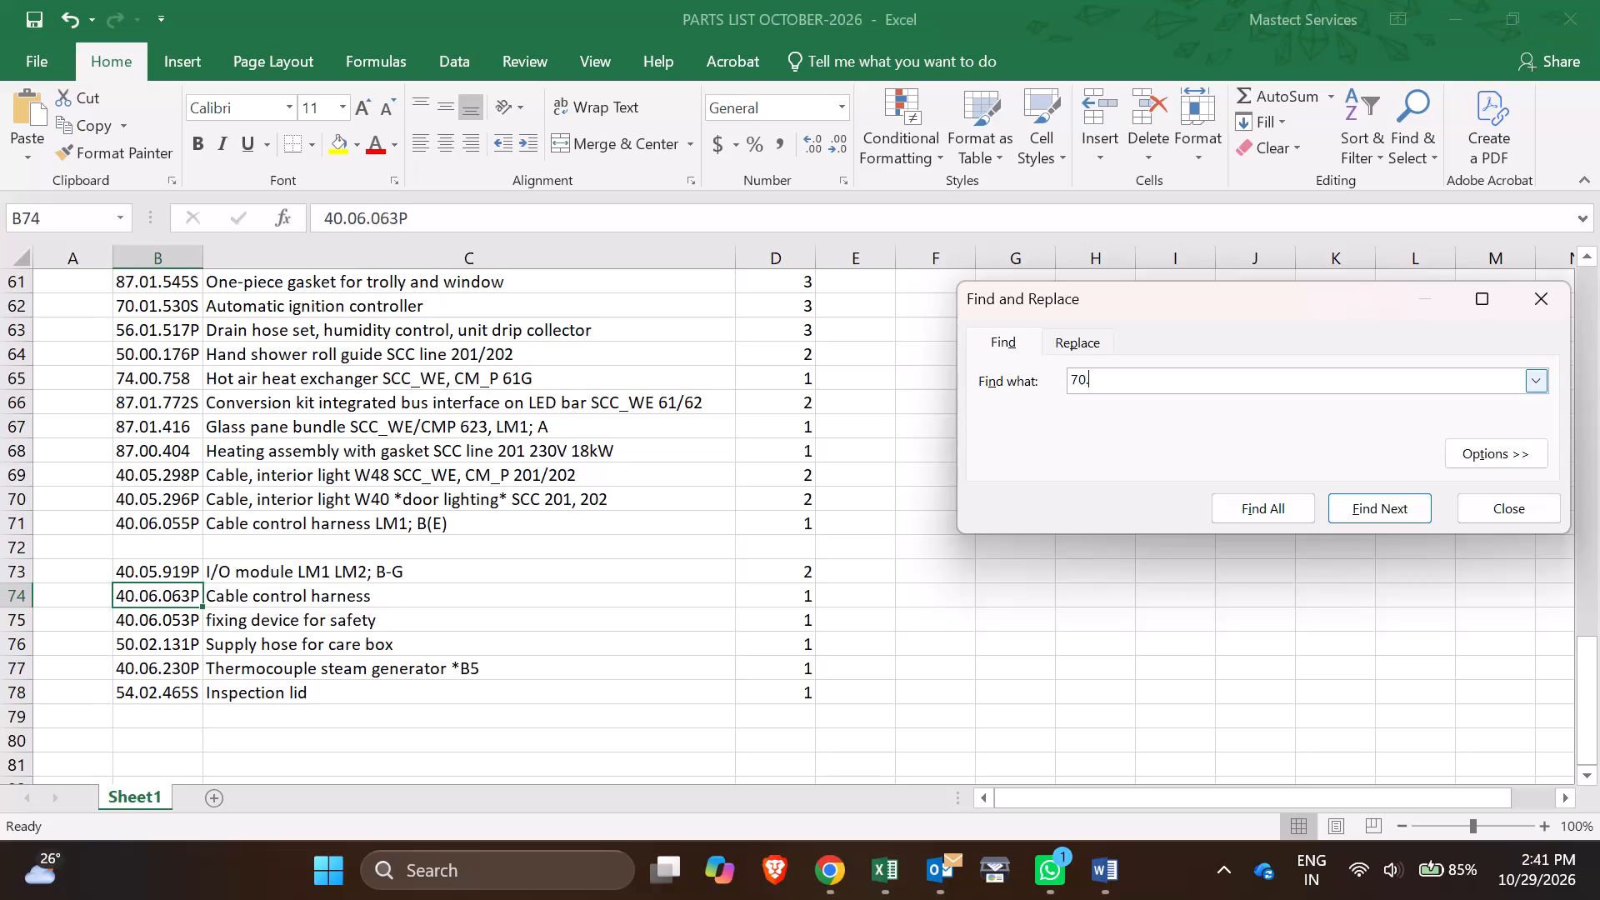
Search the PARTS LIST OCTOBER-2026 workbook for part code 70.01.209S.
text(01)
text(.209)
key(shift+s)
key(Return)
key(Return)
key(Return)
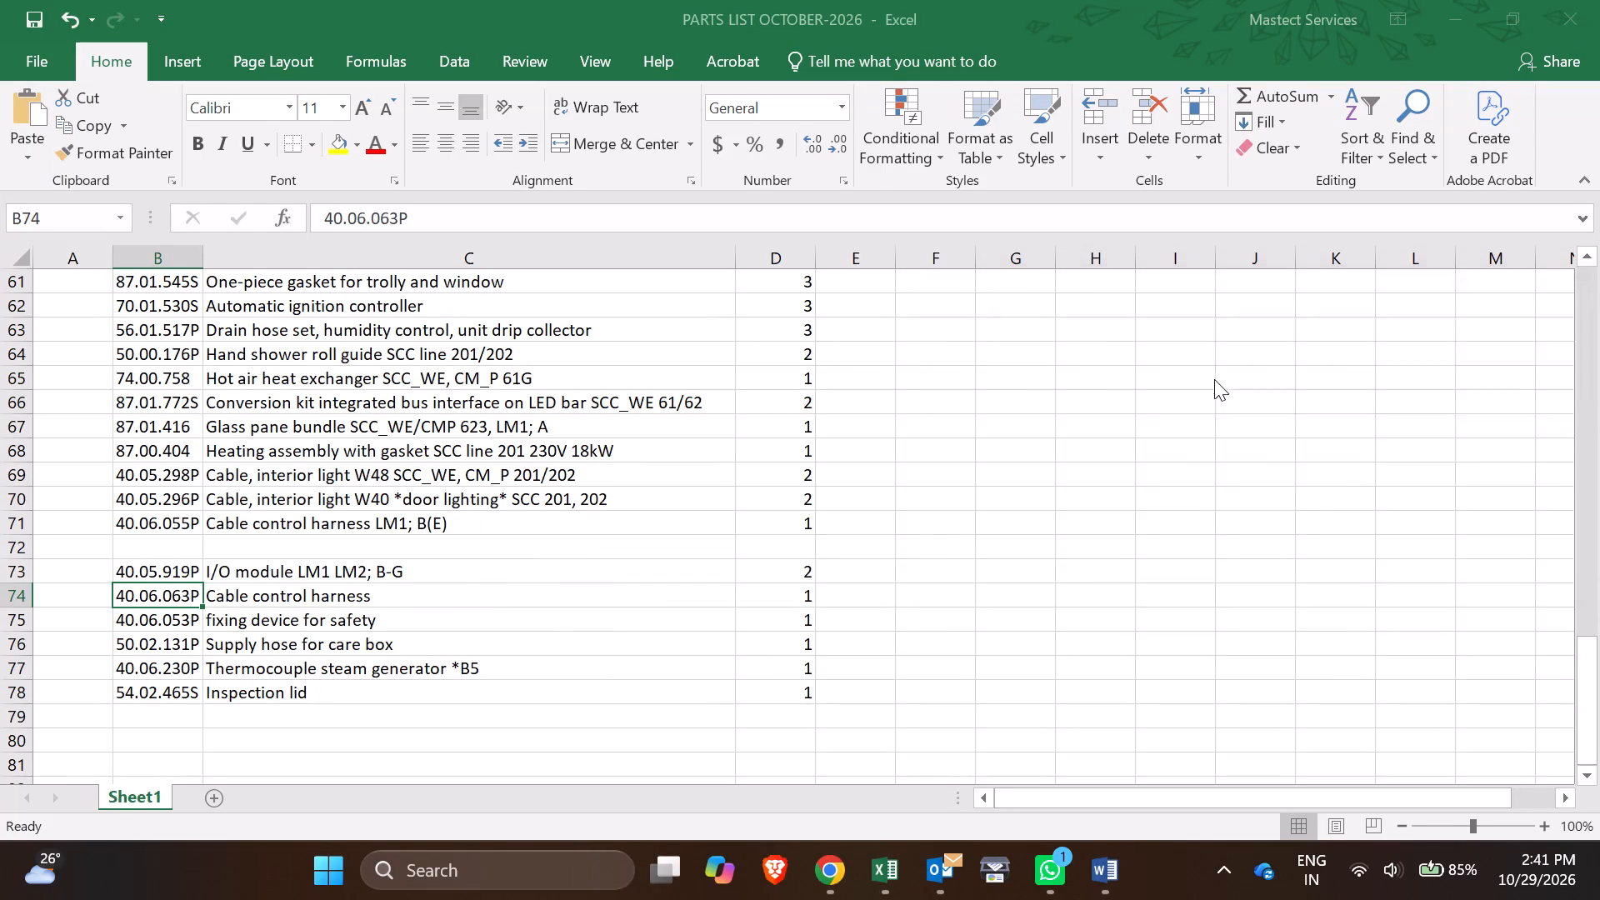
key(Return)
Switch to the ZISHAN-15 workbook and search it for all occurrences of part code 70.01.209S.
key(alt+Tab)
key(alt+Tab)
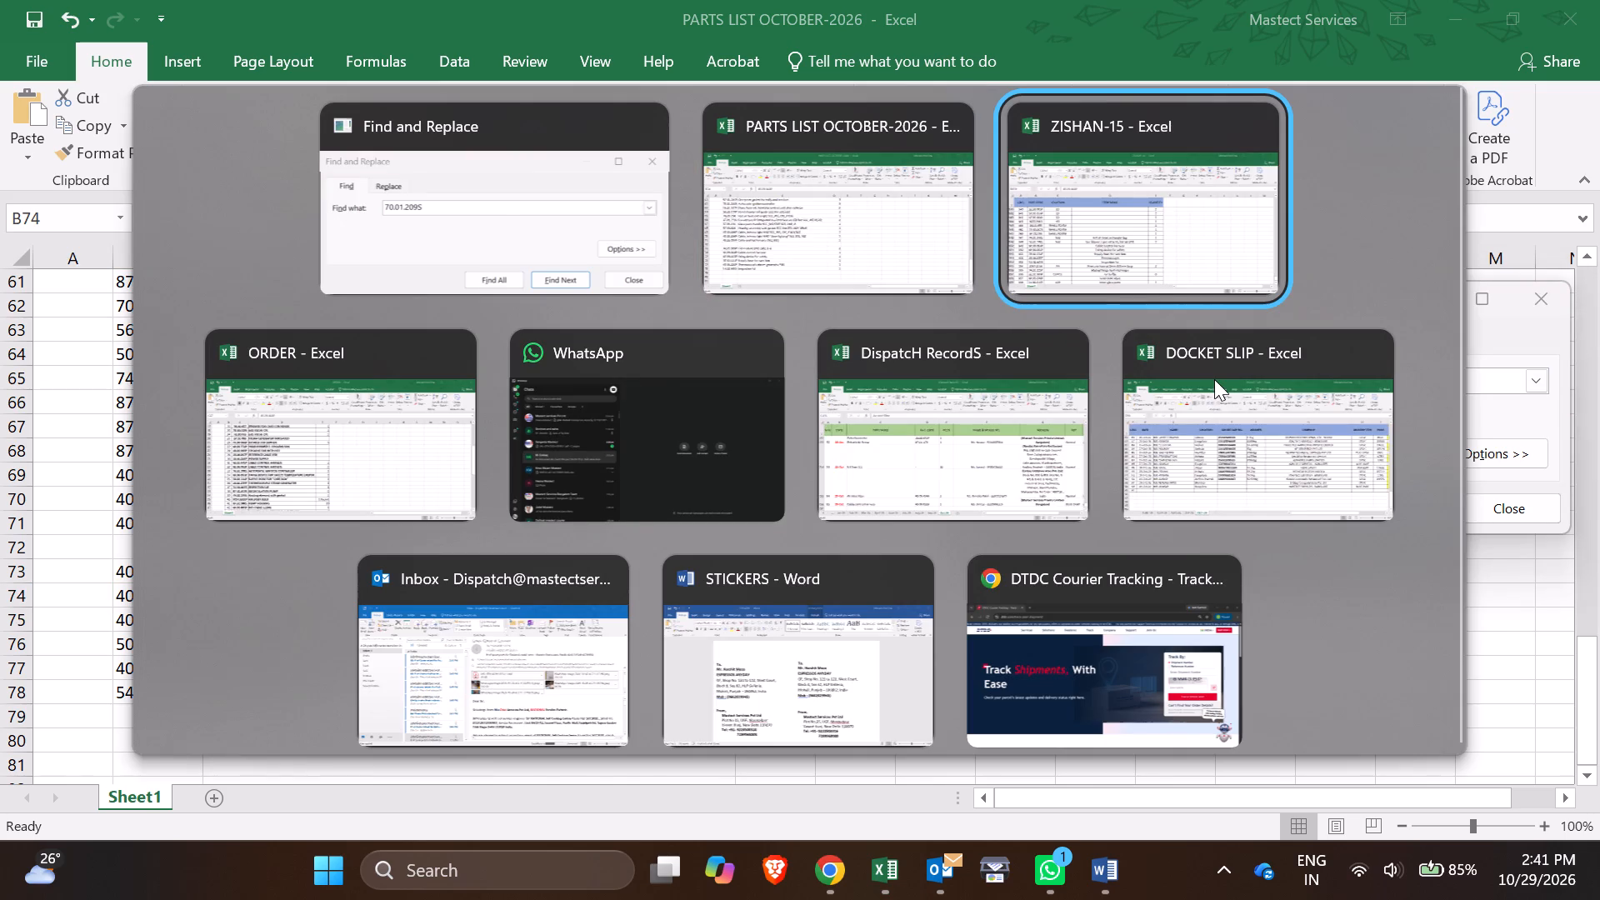
click(1360, 504)
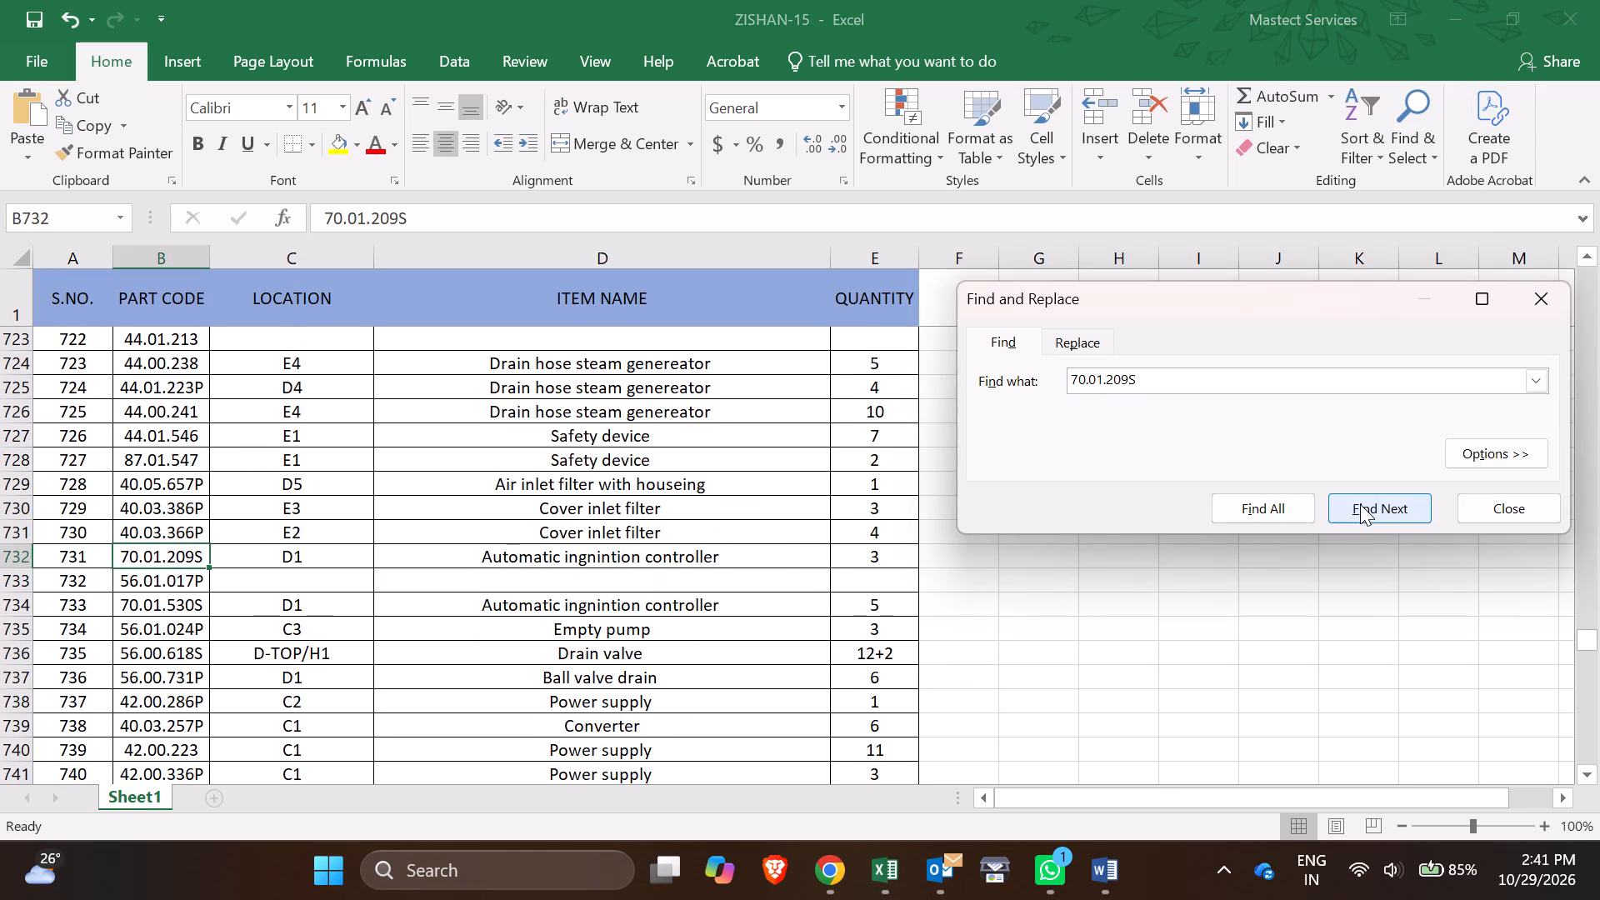
click(1360, 504)
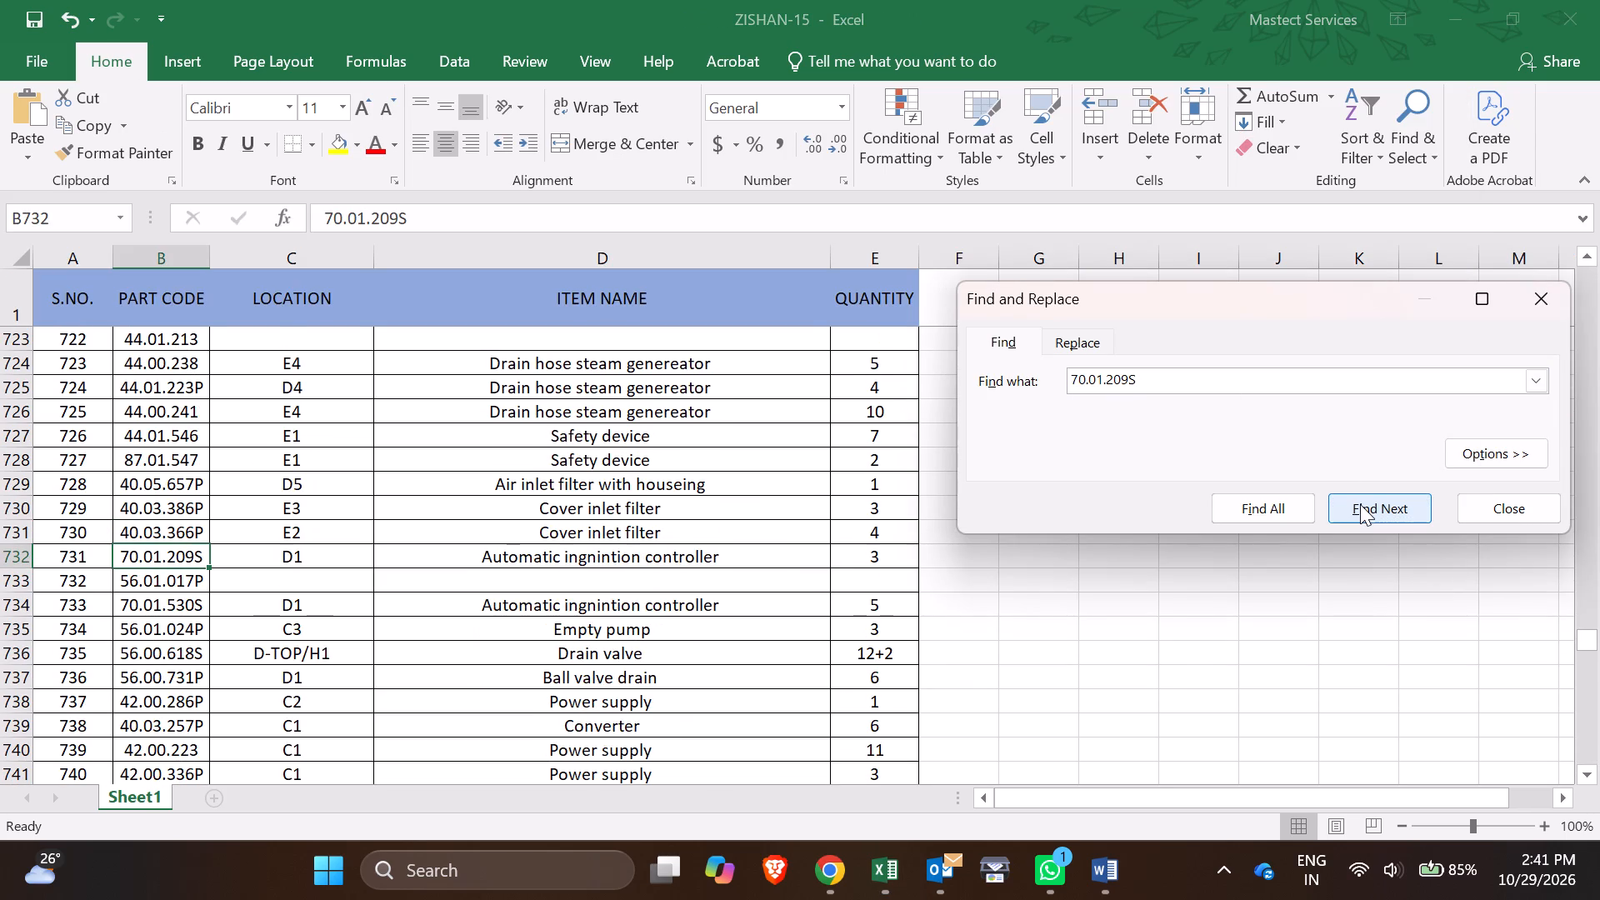
triple_click(1360, 504)
double_click(1360, 504)
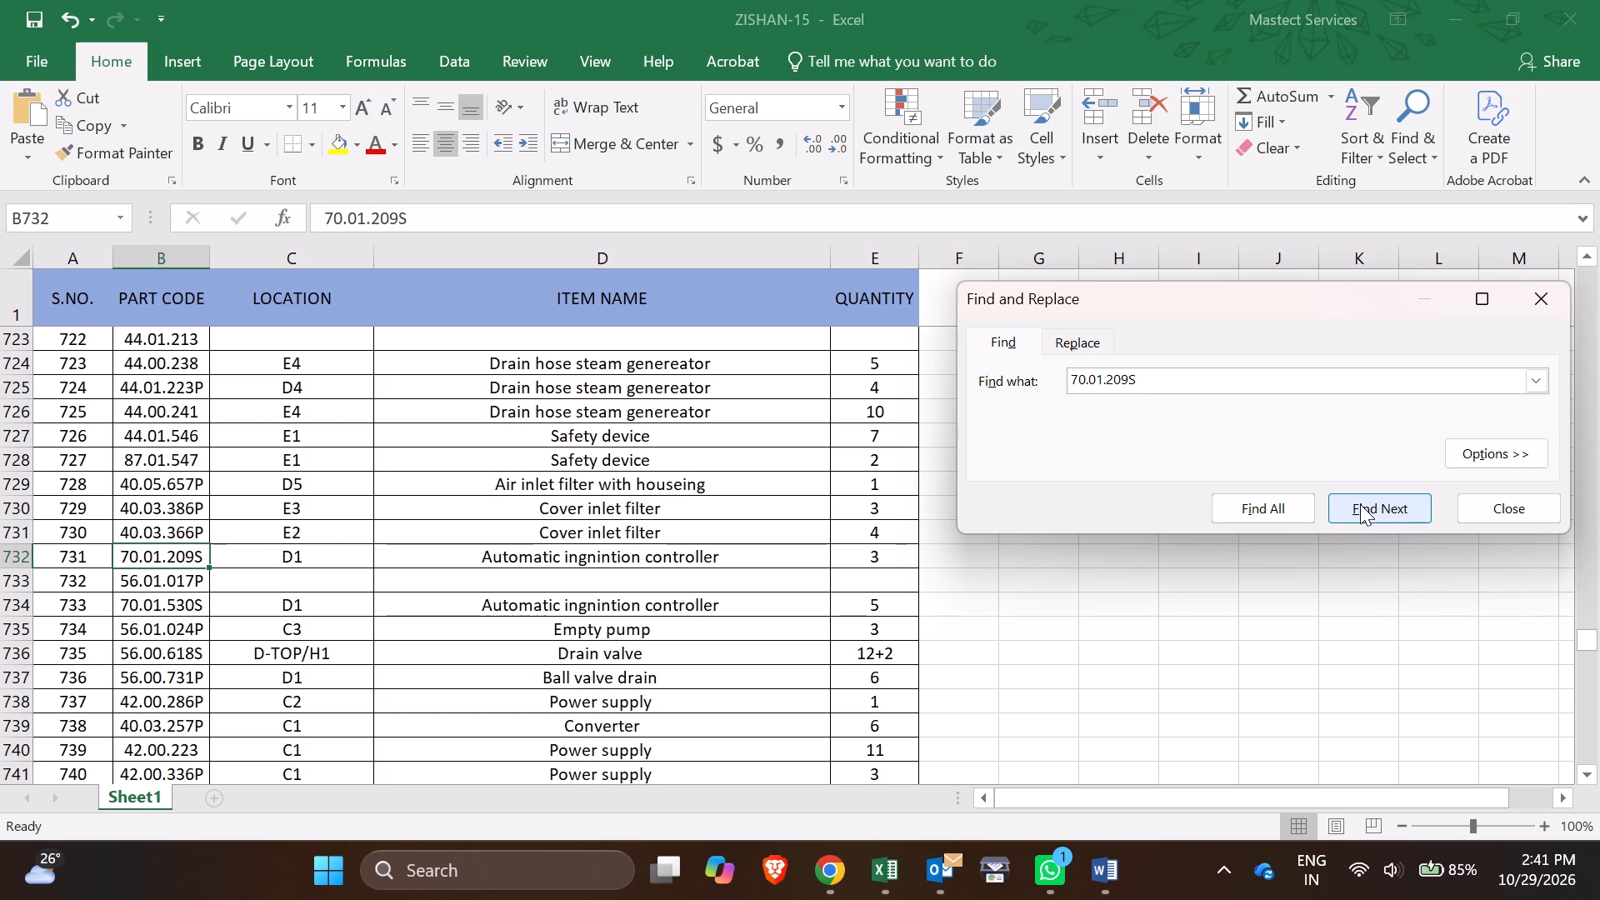
Switch back to the PARTS LIST OCTOBER-2026 workbook.
key(alt+Tab)
key(alt+Tab)
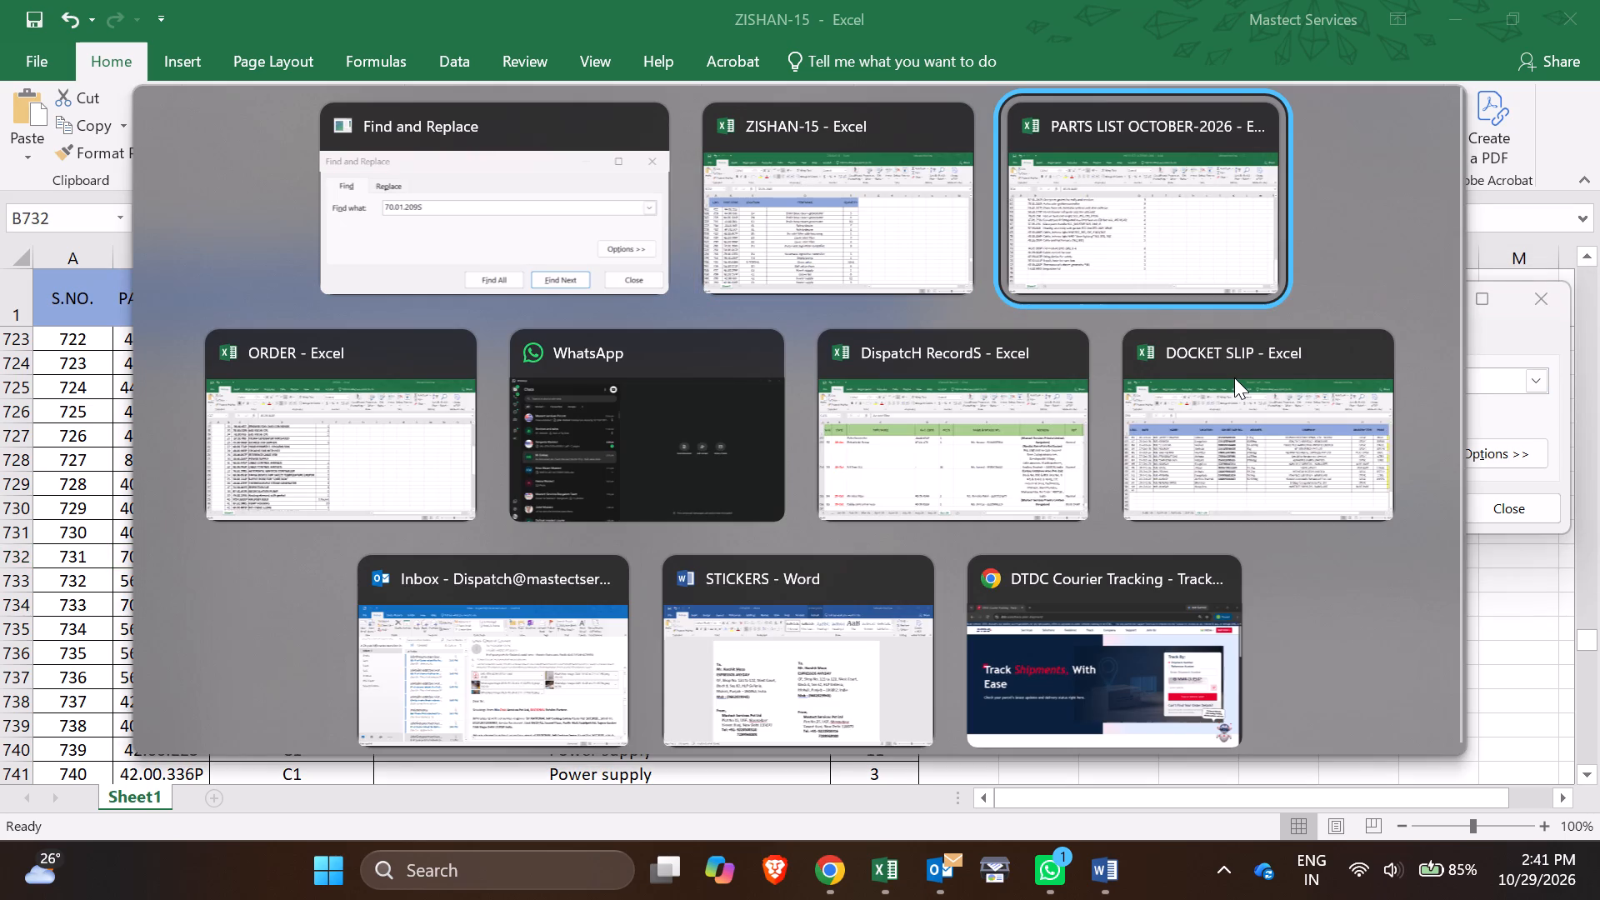
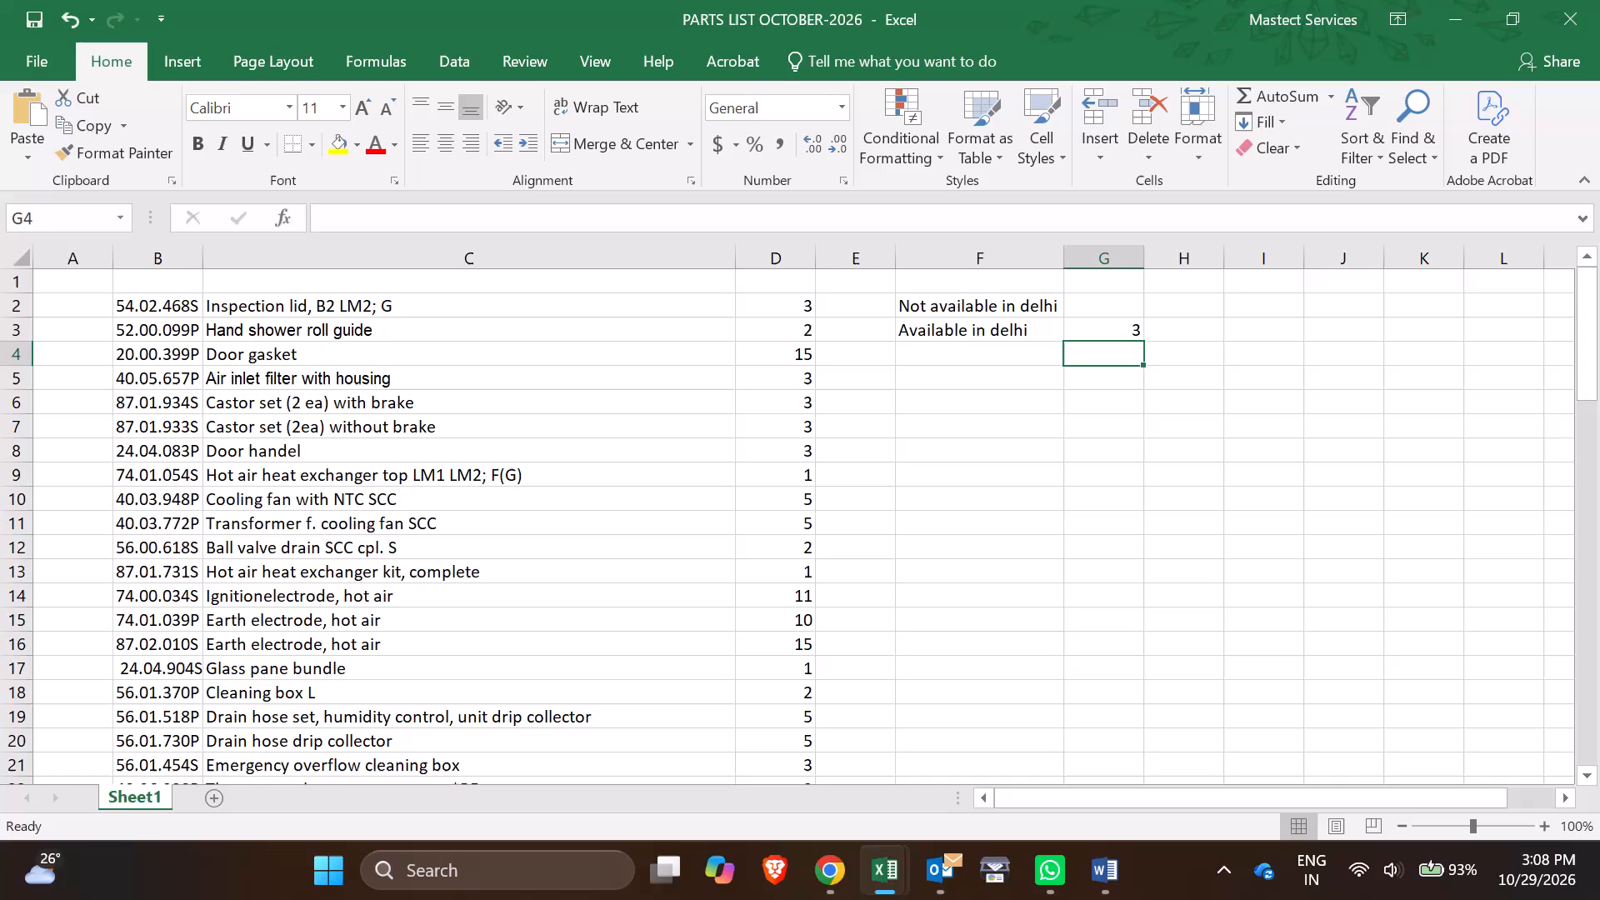
Save the parts list, copy the Door gasket code 20.00.399P from it and search the ZISHAN-15 workbook for that code.
key(Left)
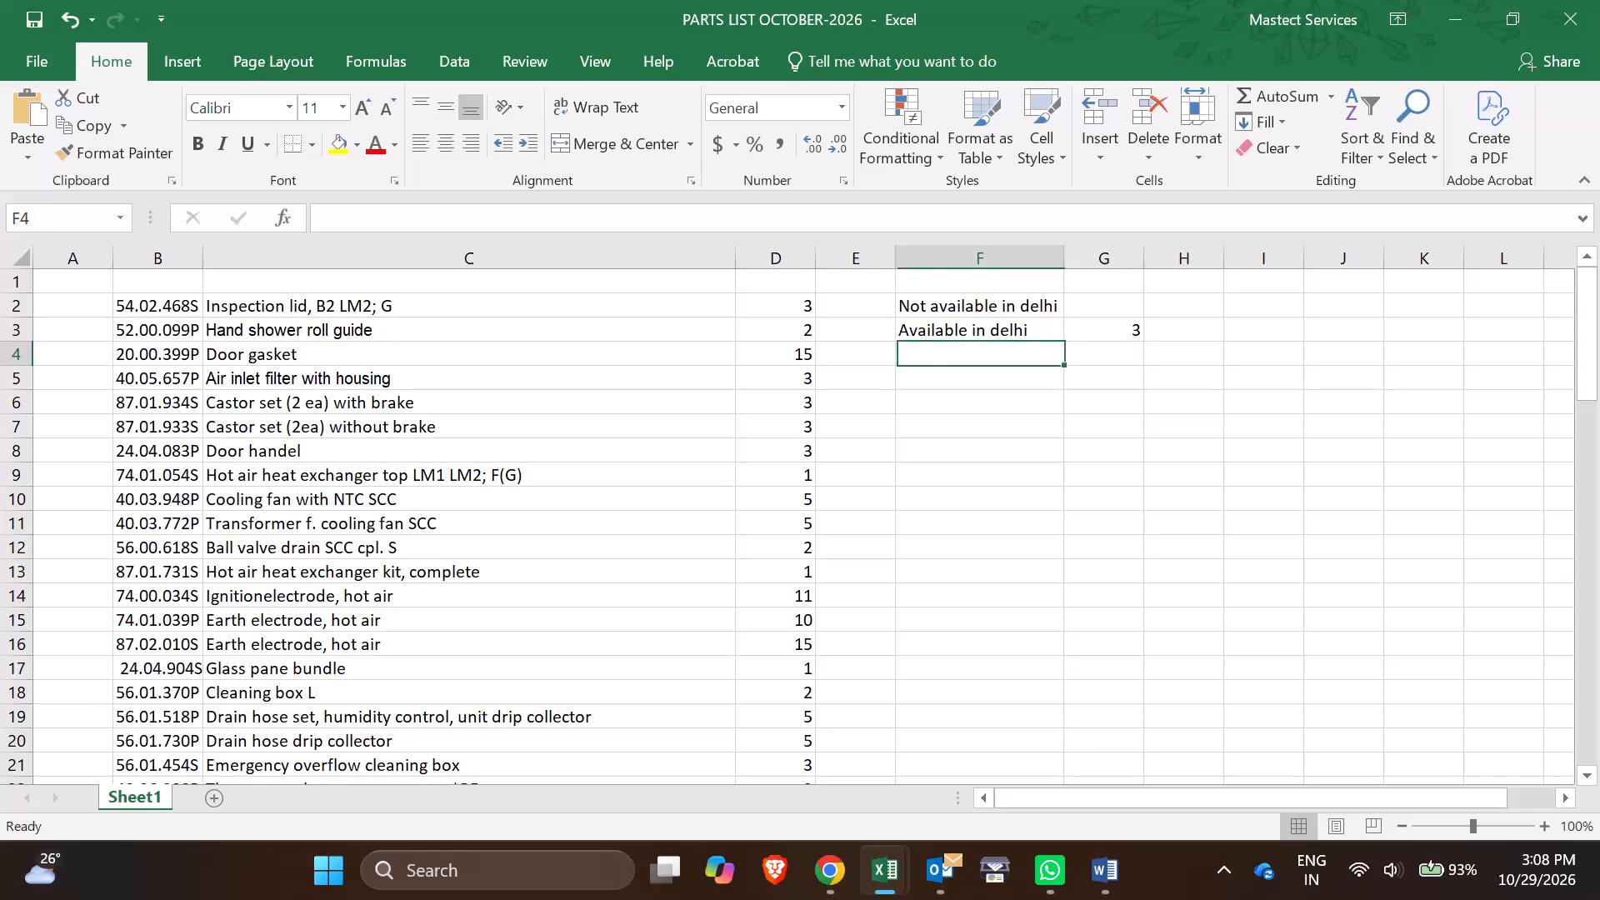
key(Left)
key(Left)
key(Left)
key(Left)
key(ctrl+s)
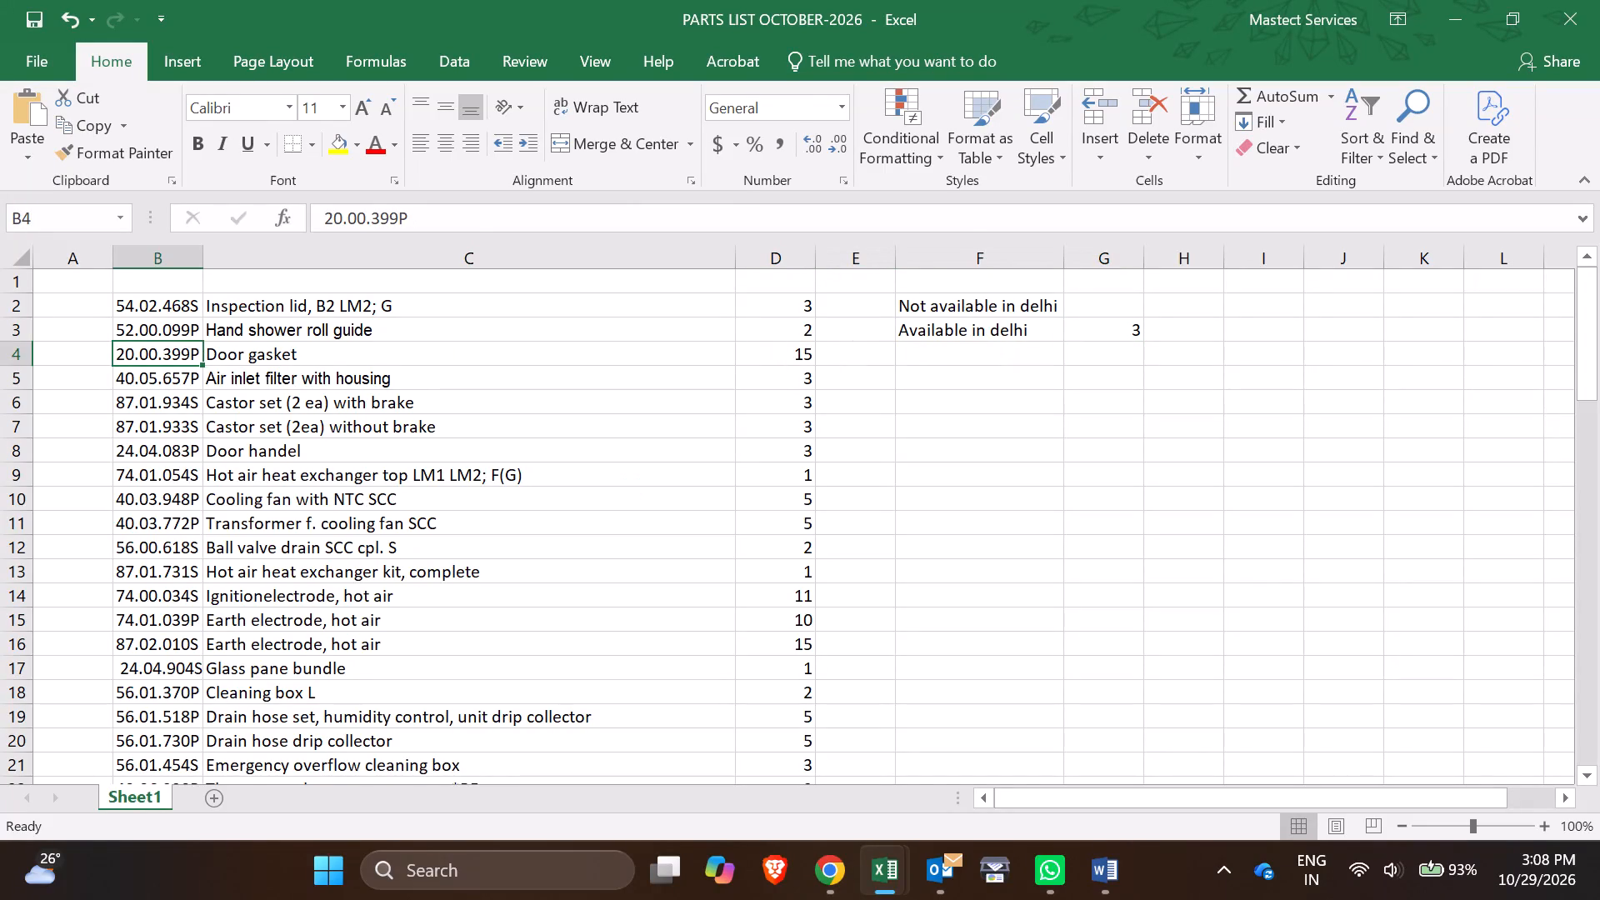
key(alt+Tab)
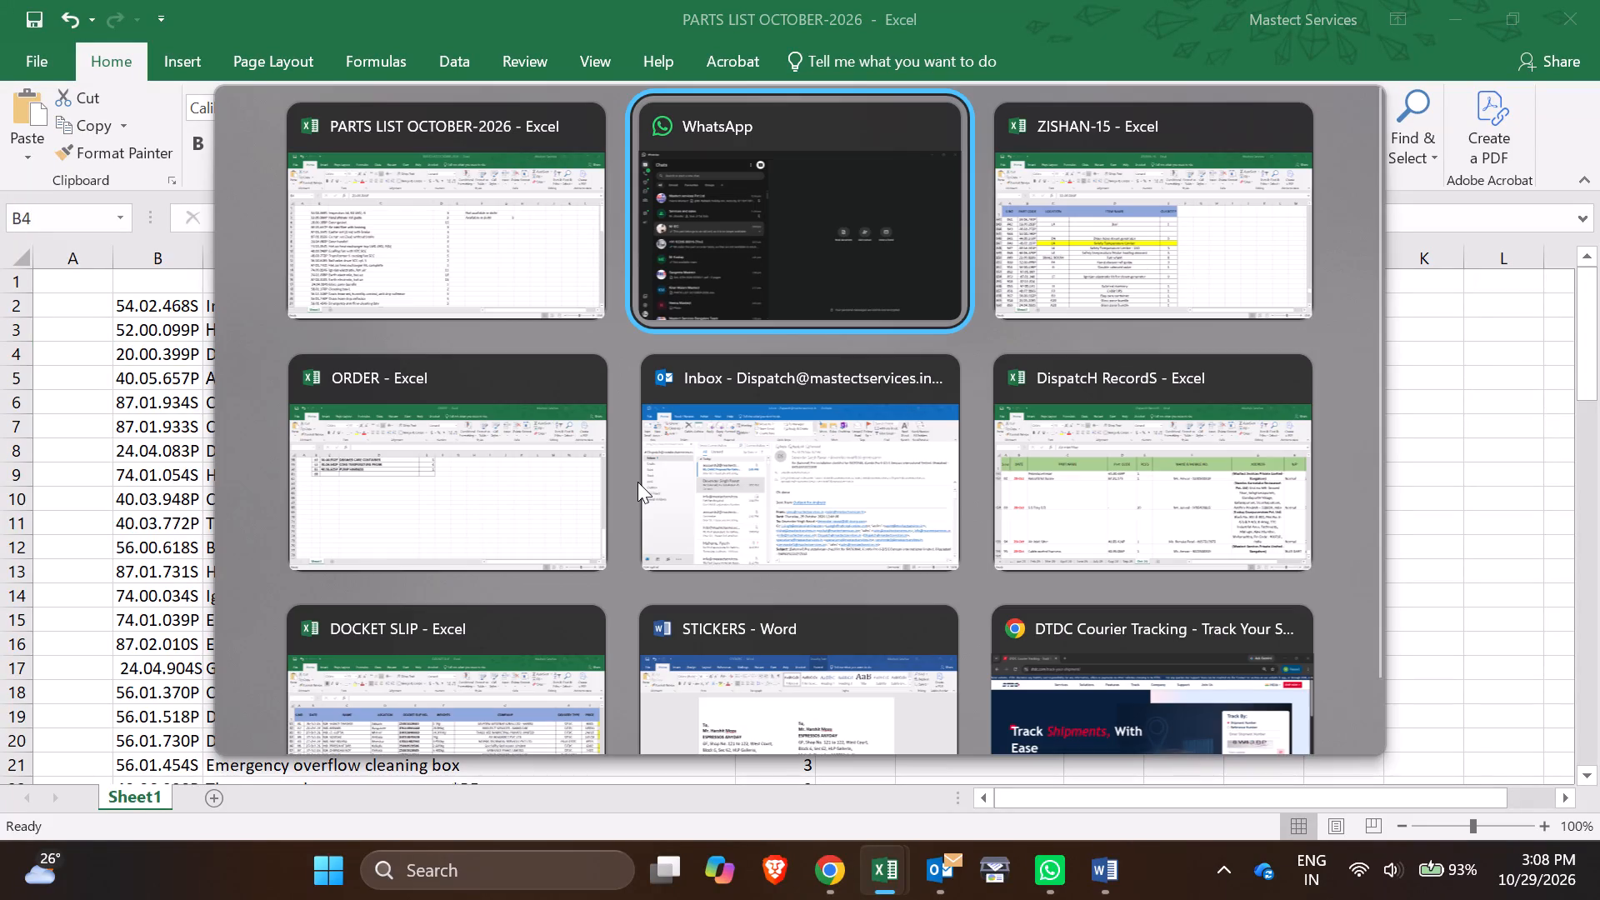
key(alt+Tab)
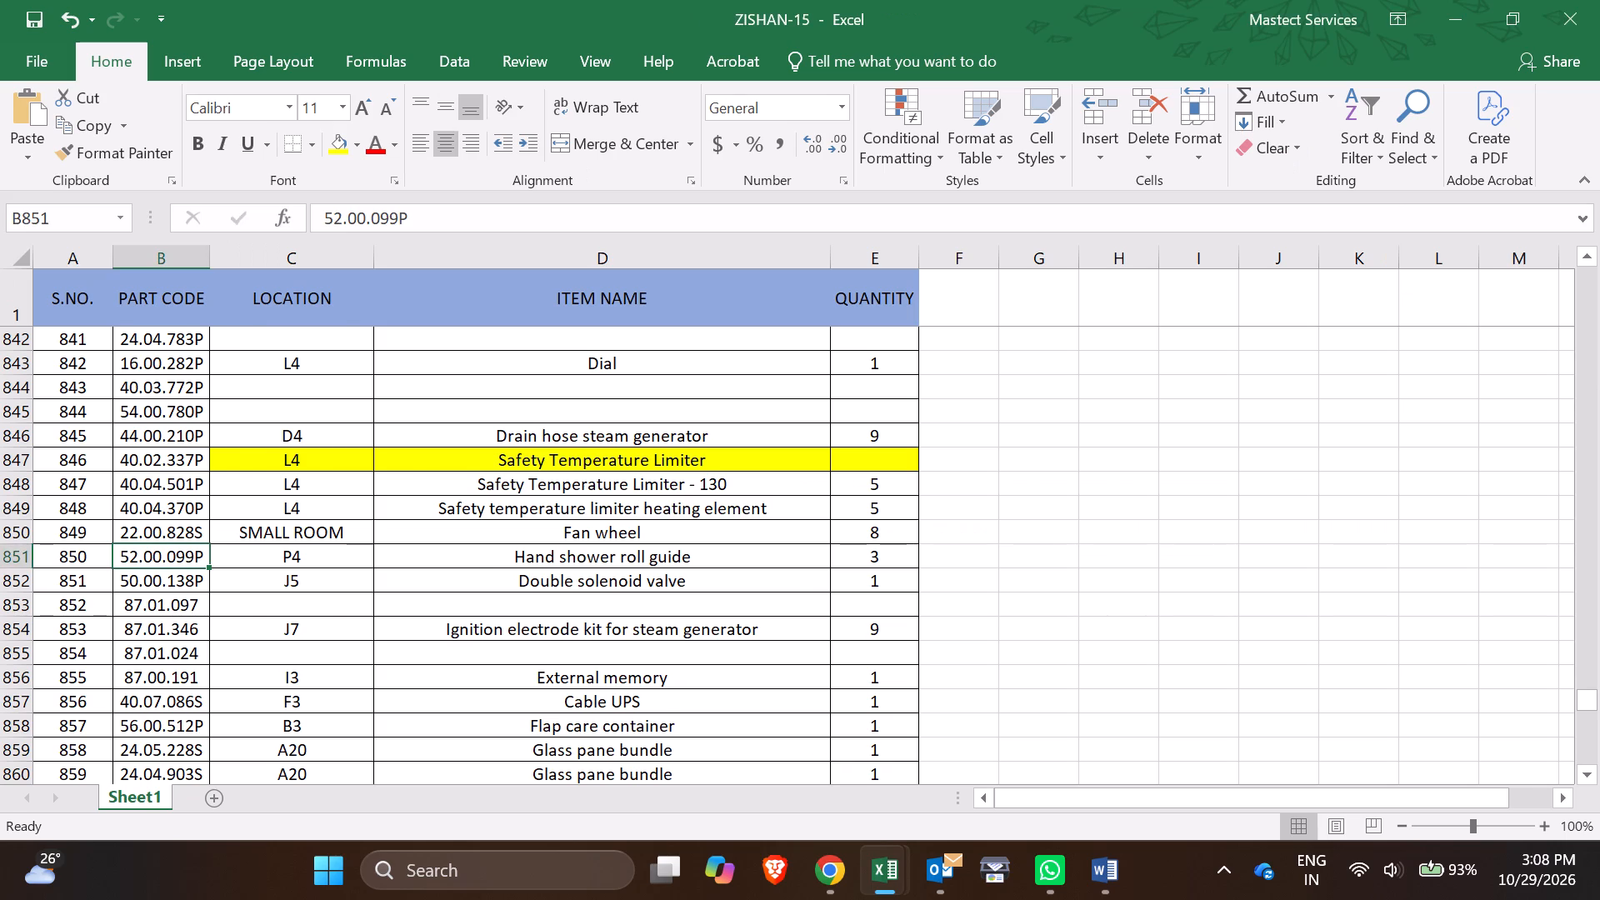
key(alt+Tab)
key(ctrl+c)
key(alt+Tab)
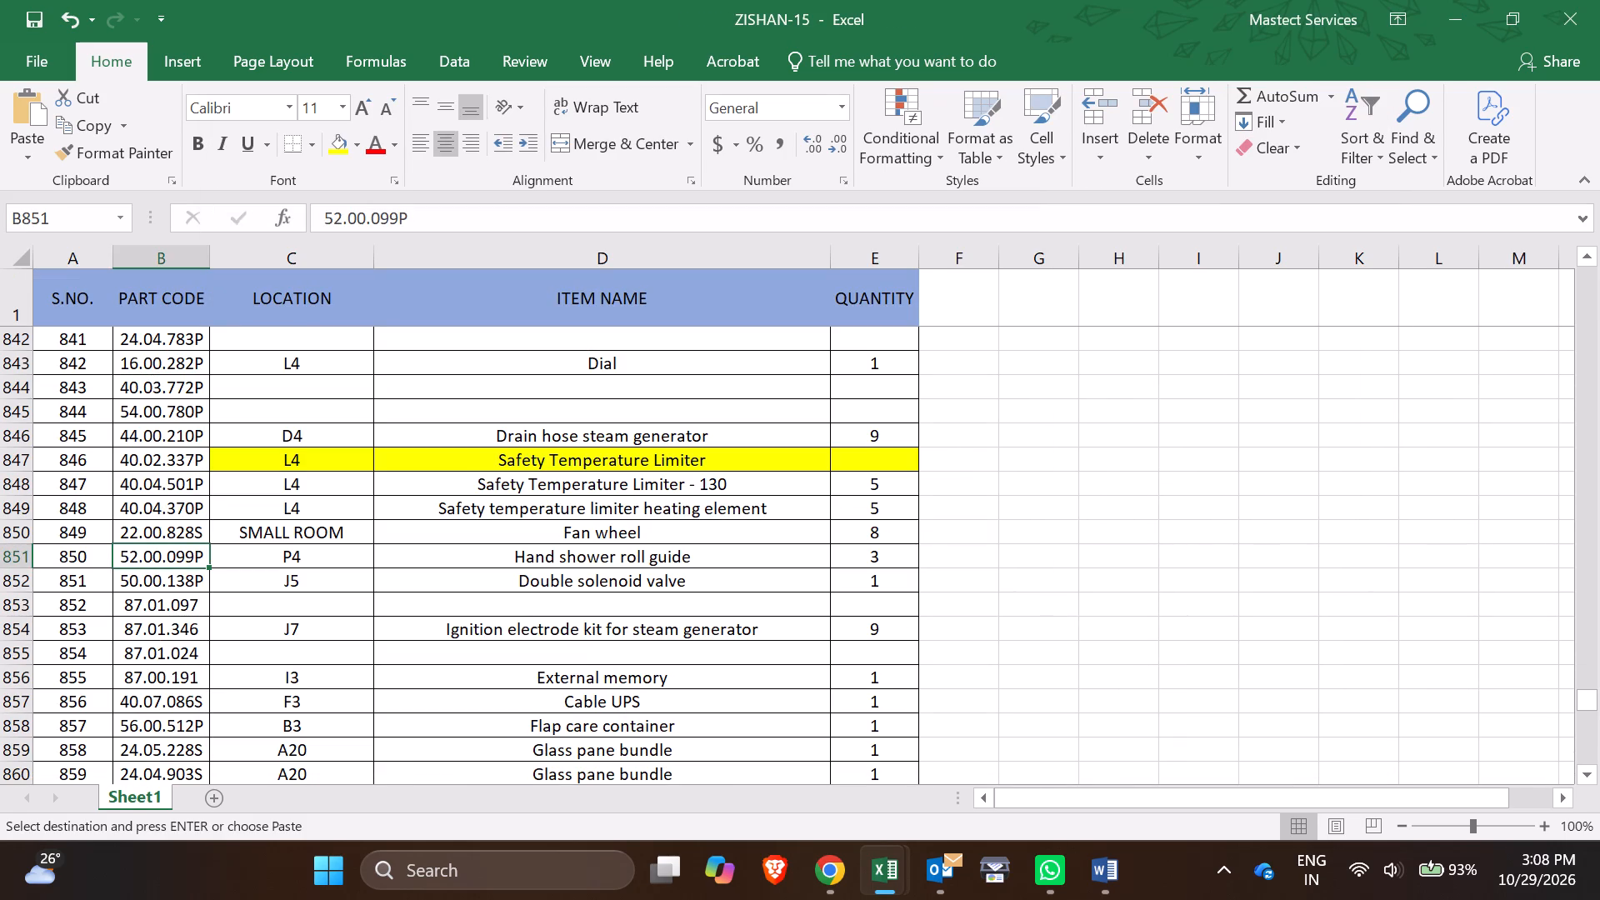
key(ctrl+f)
key(BackSpace)
key(ctrl+v)
key(Return)
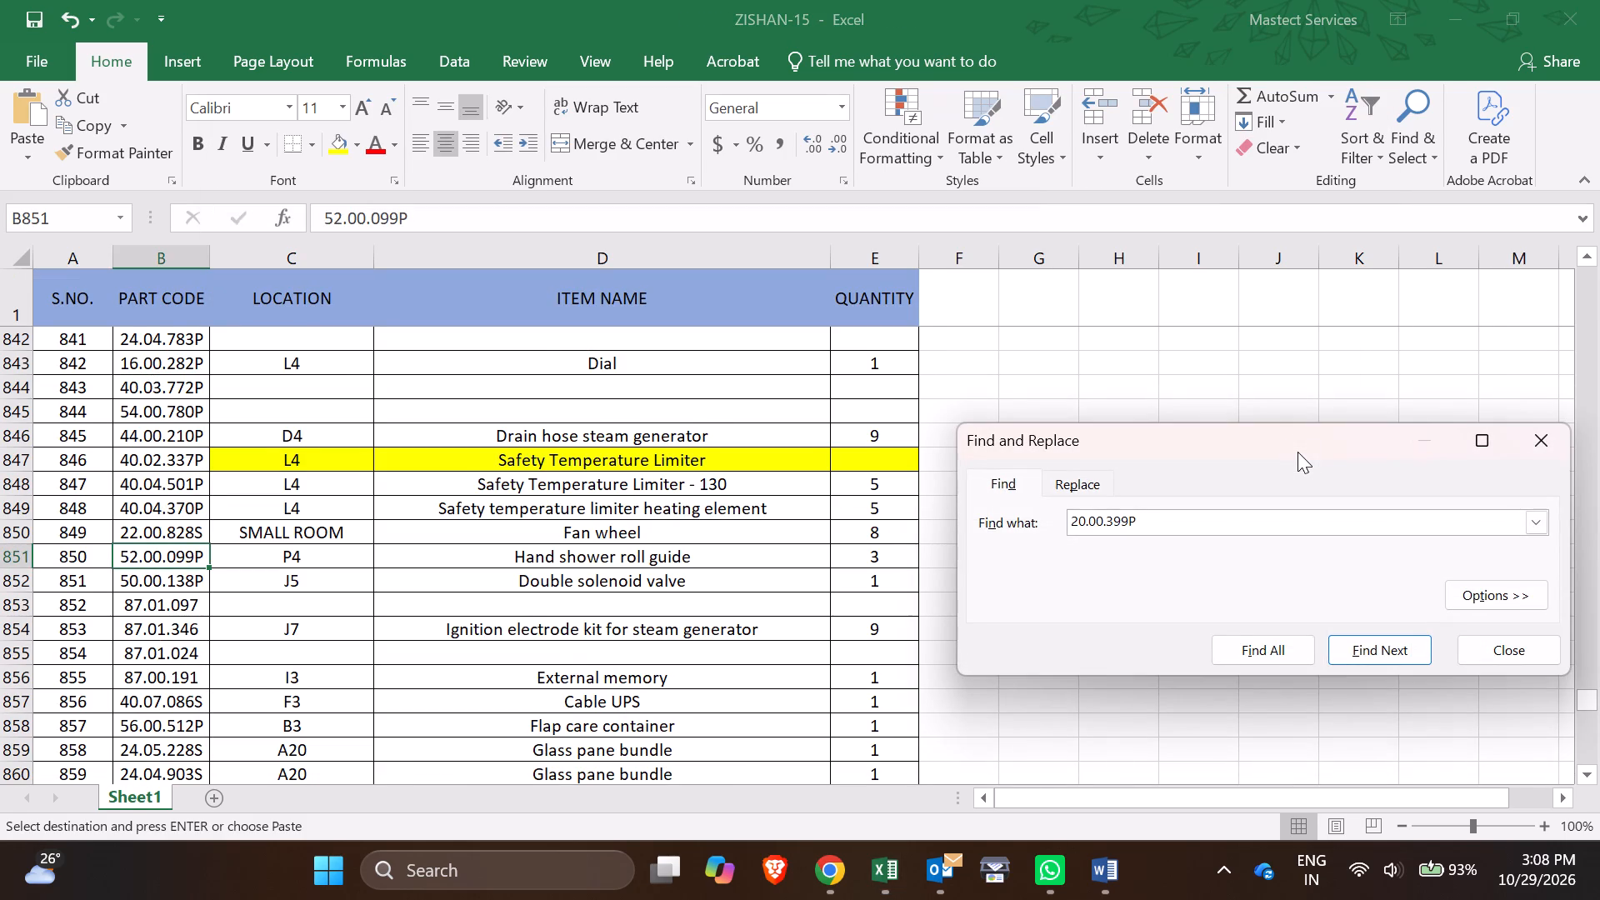
key(Return)
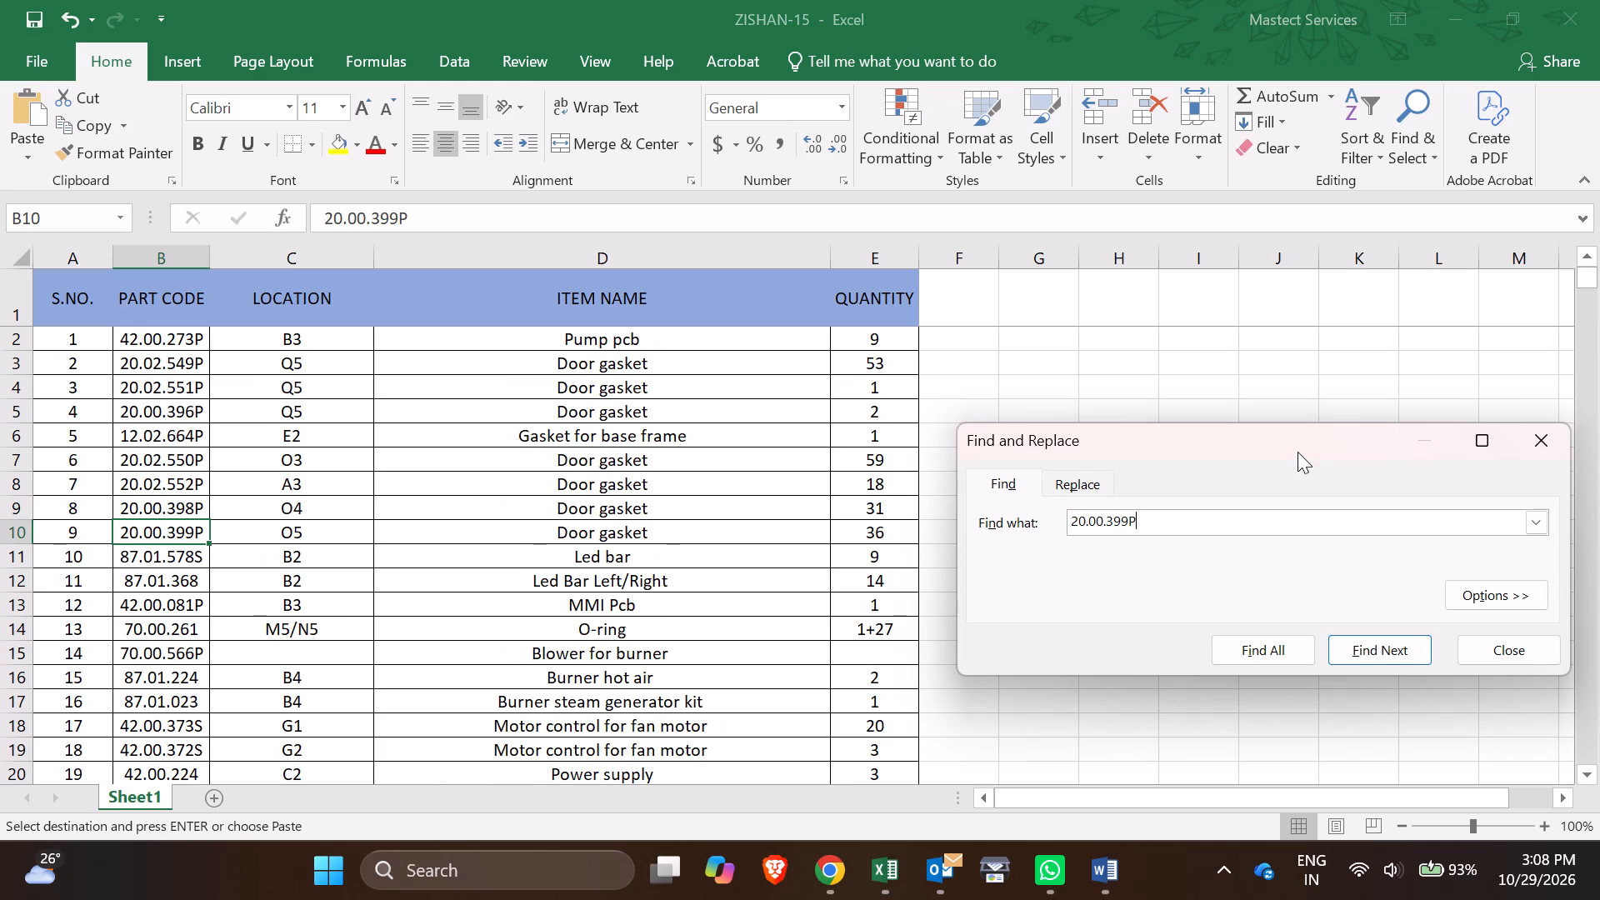
click(1554, 437)
In the parts list, mark 20.00.399P as "Available in delhi" with a stock quantity of 36 and save the workbook.
key(alt+Tab)
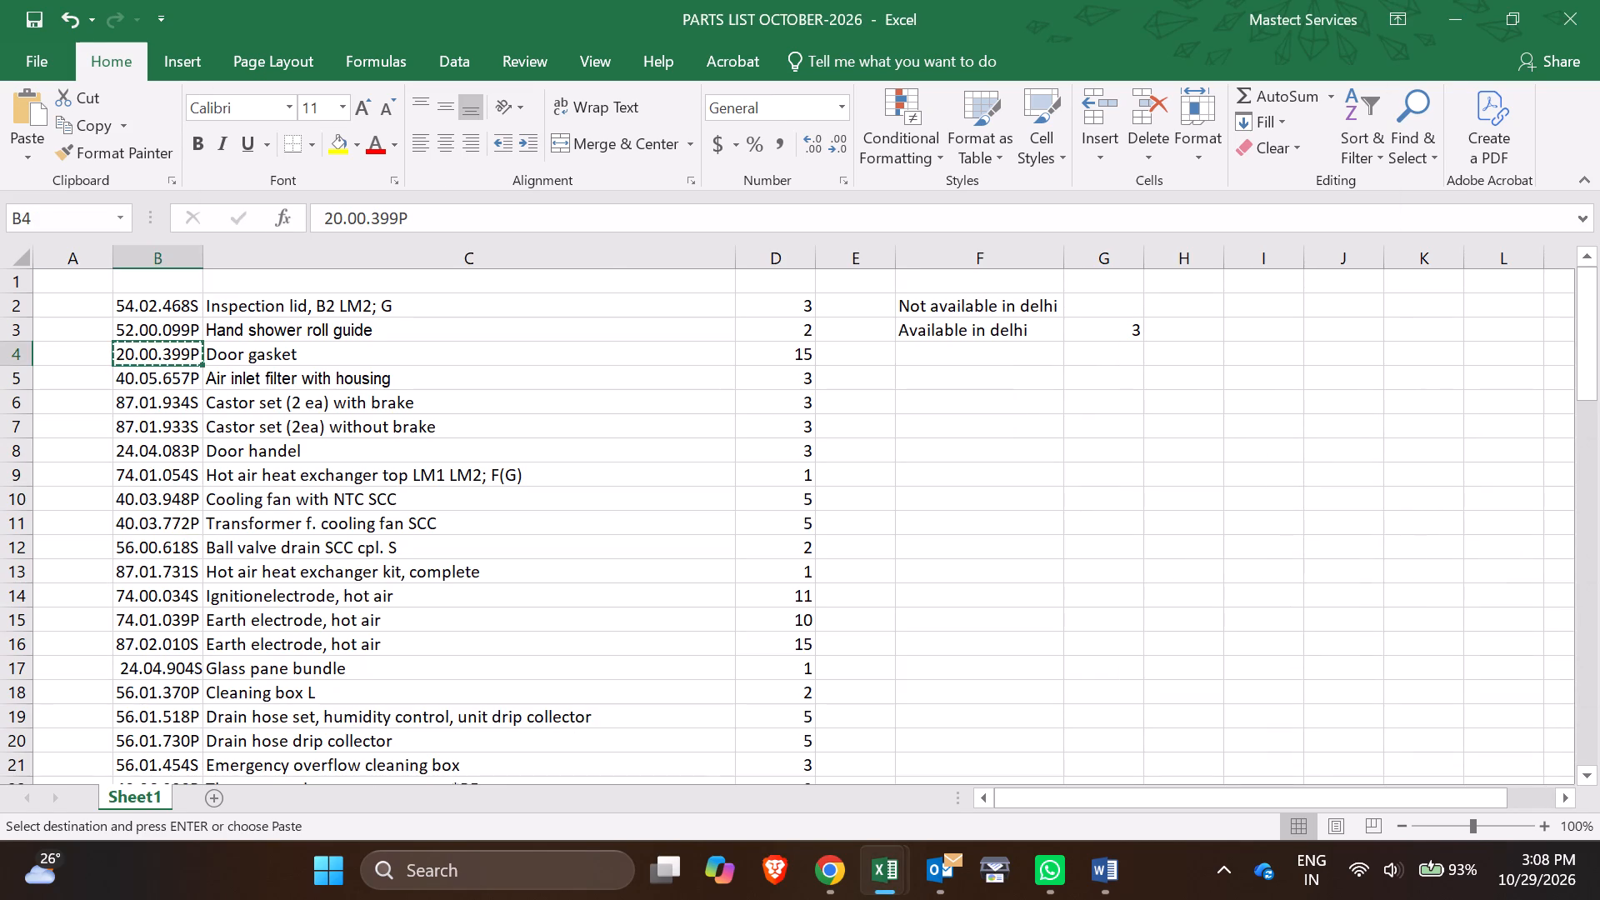
key(Right)
key(Right)
key(Right)
key(Right)
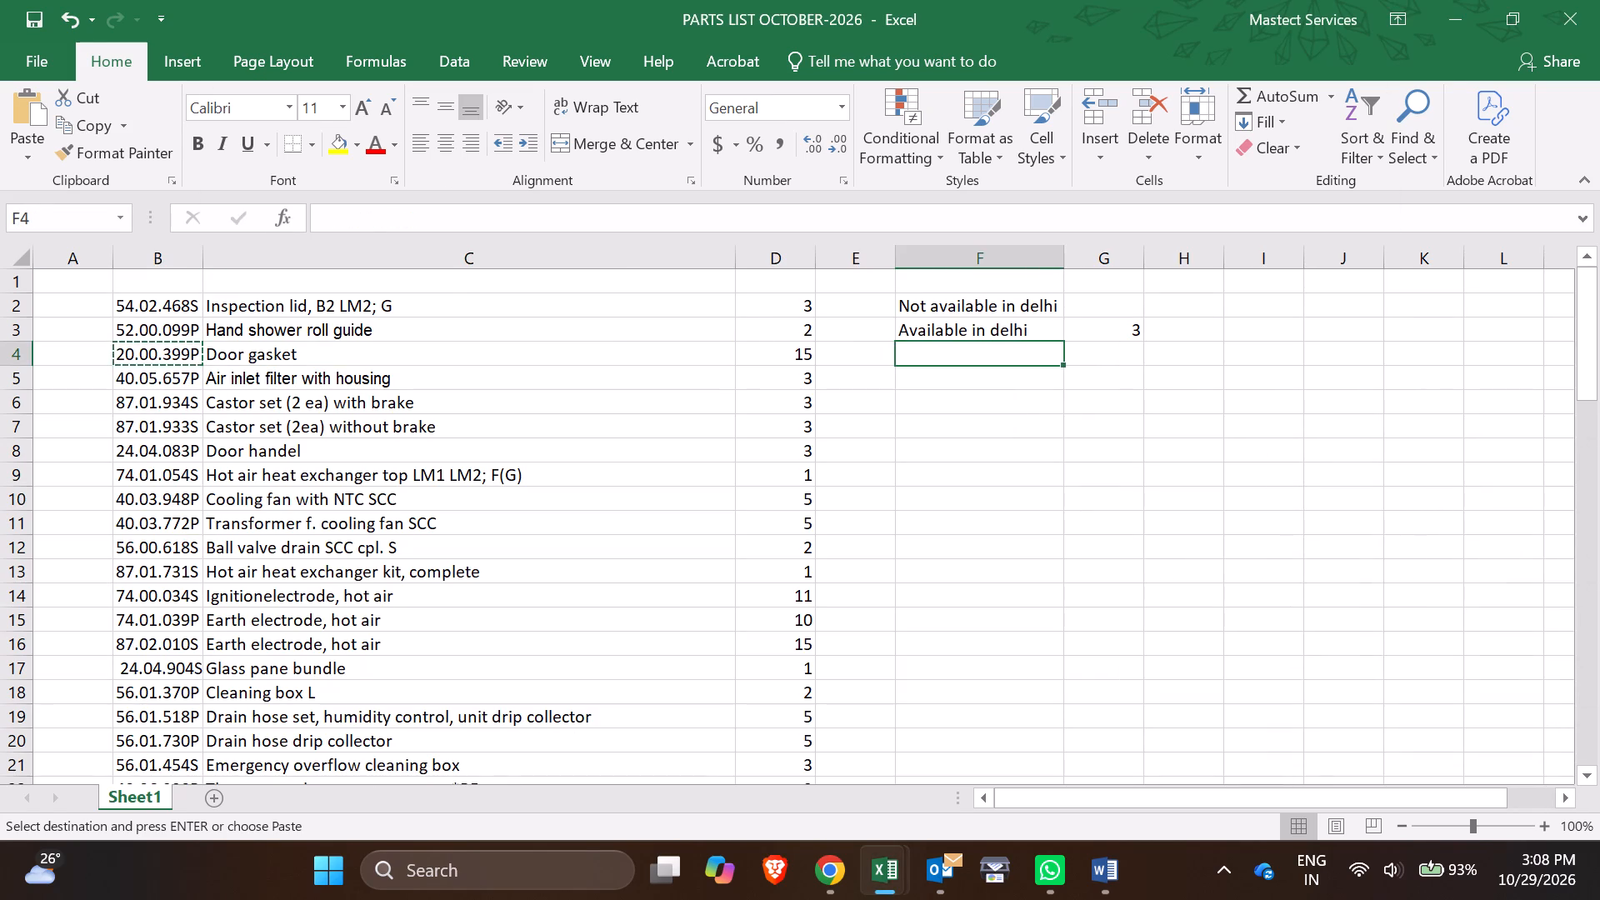
key(ctrl+d)
key(Right)
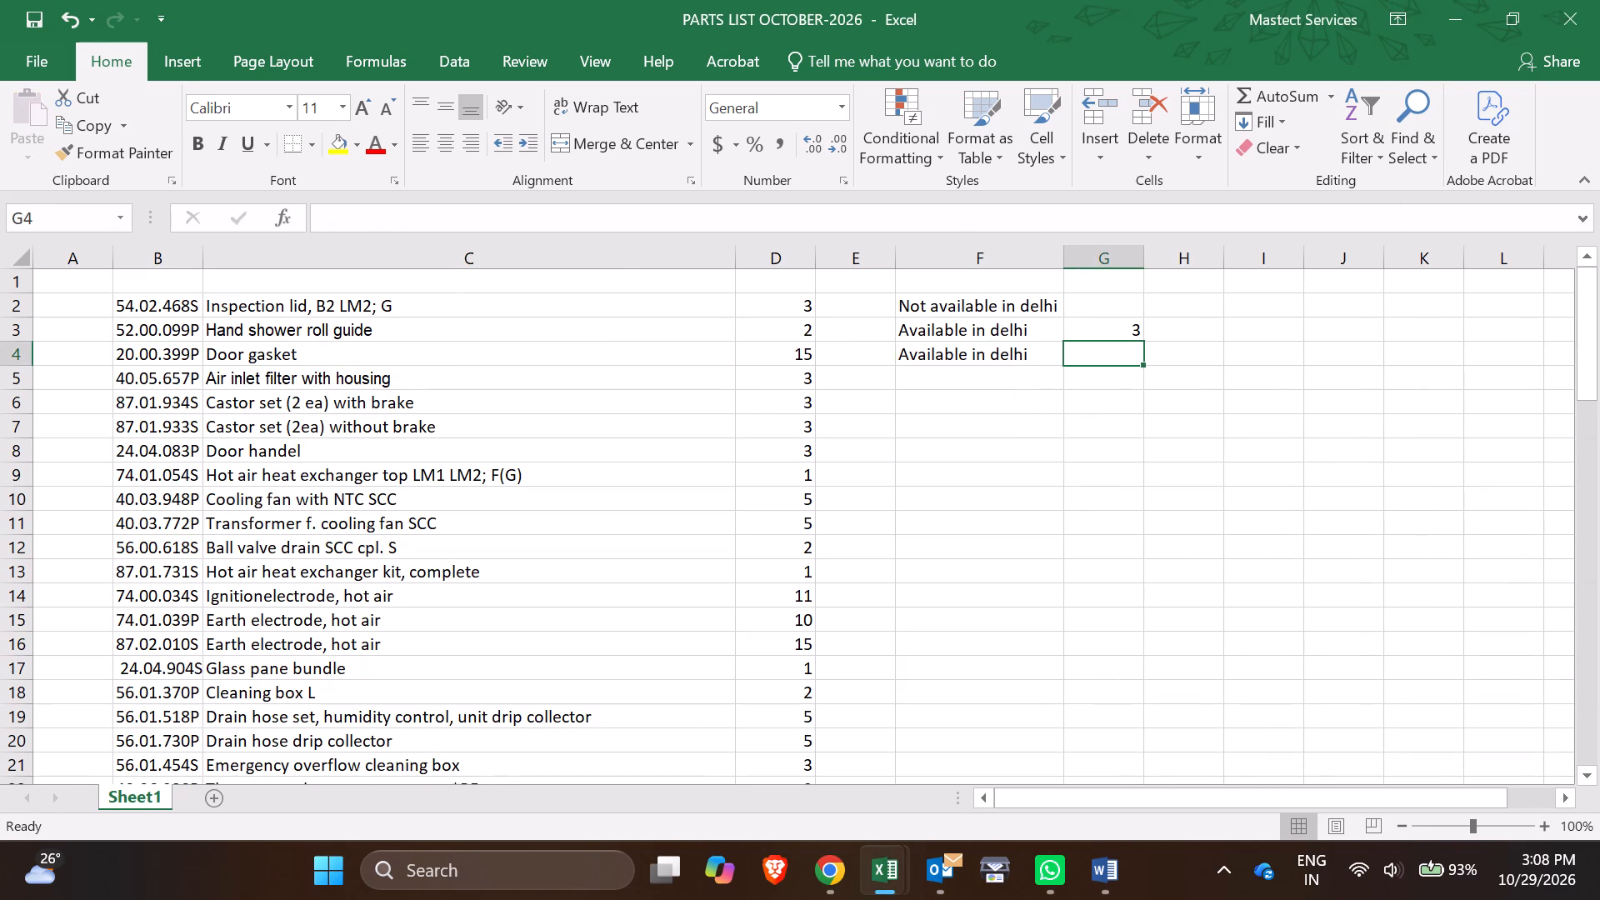
text(36)
key(Return)
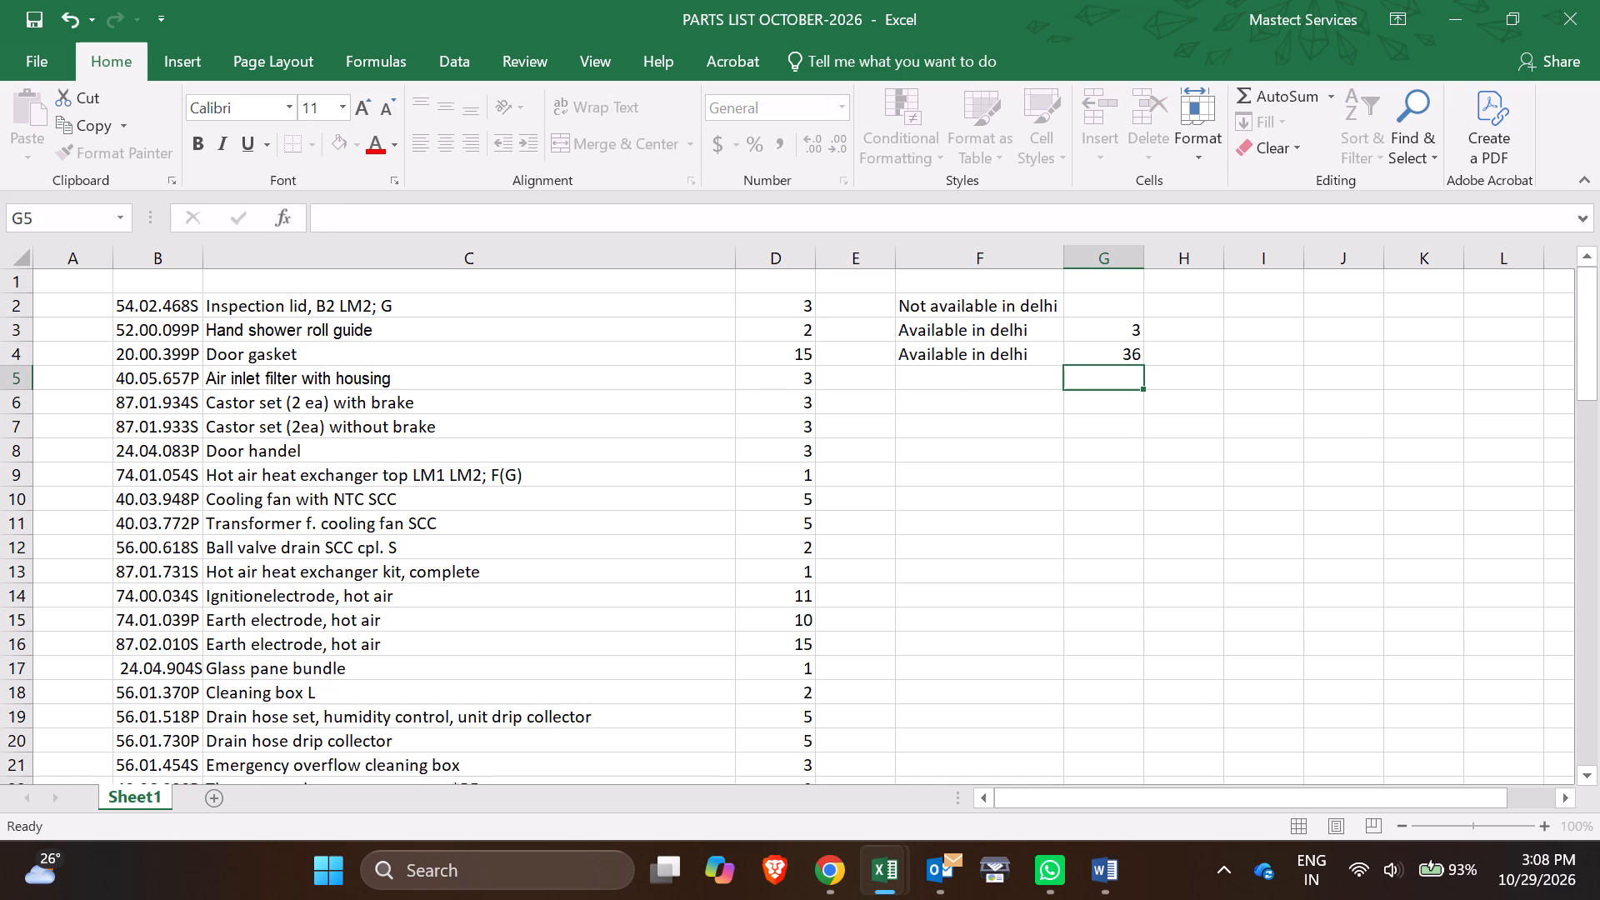
key(ctrl+s)
Copy the Air inlet filter code 40.05.657P from the parts list and search the ZISHAN-15 workbook for it.
key(Left)
key(Left)
key(Left)
key(Left)
key(Left)
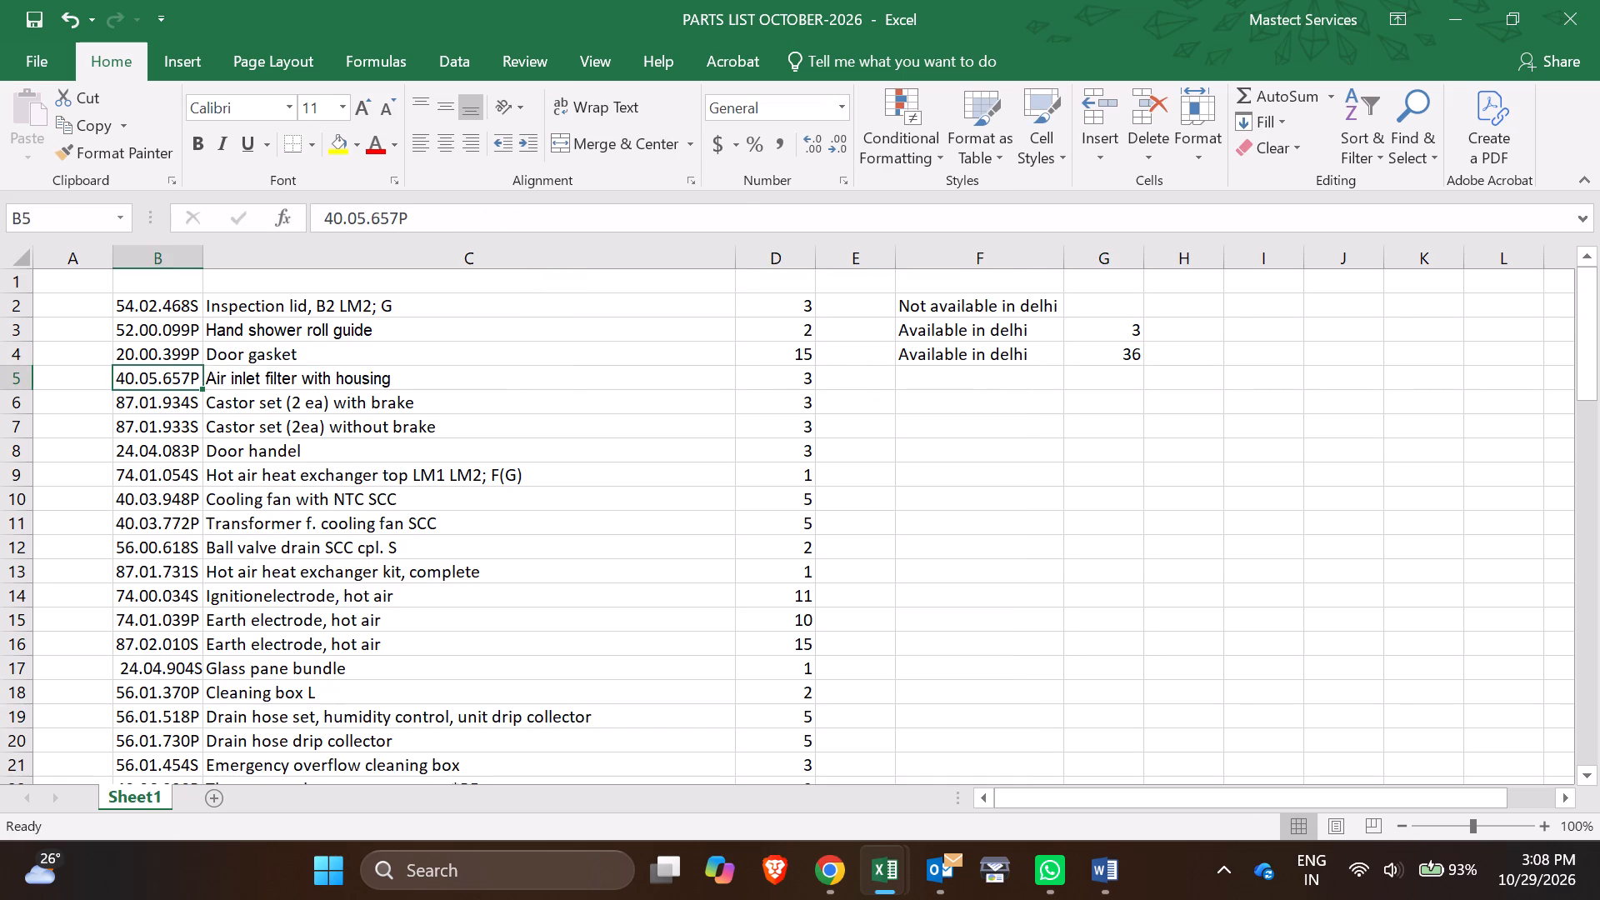
key(ctrl+c)
key(alt+Tab)
key(ctrl+f)
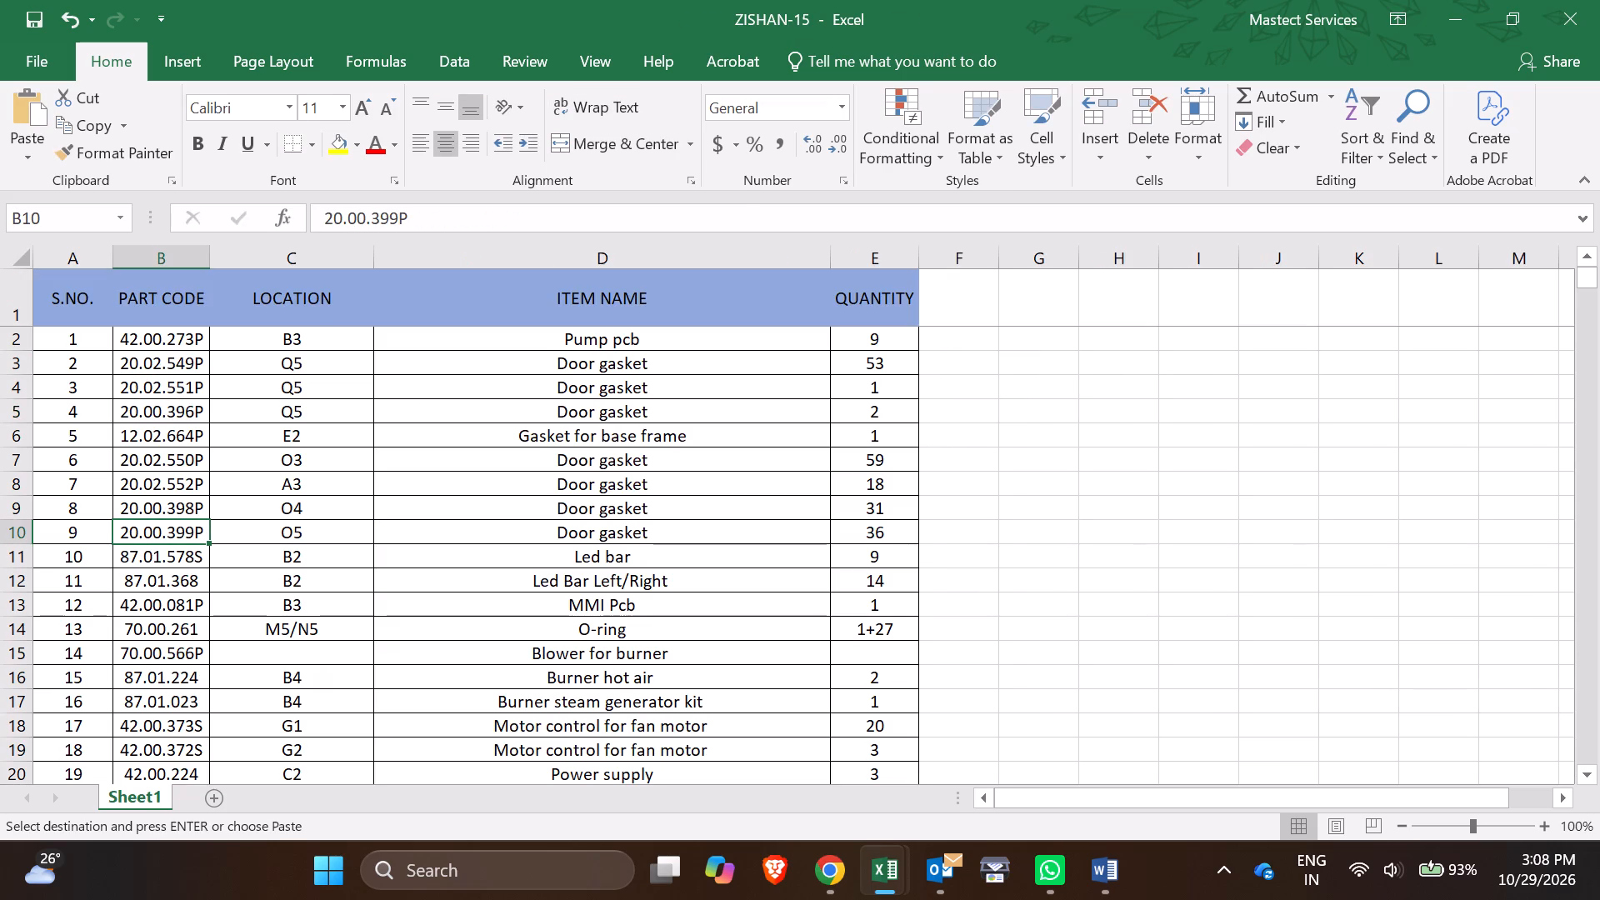
key(BackSpace)
key(ctrl+v)
key(Return)
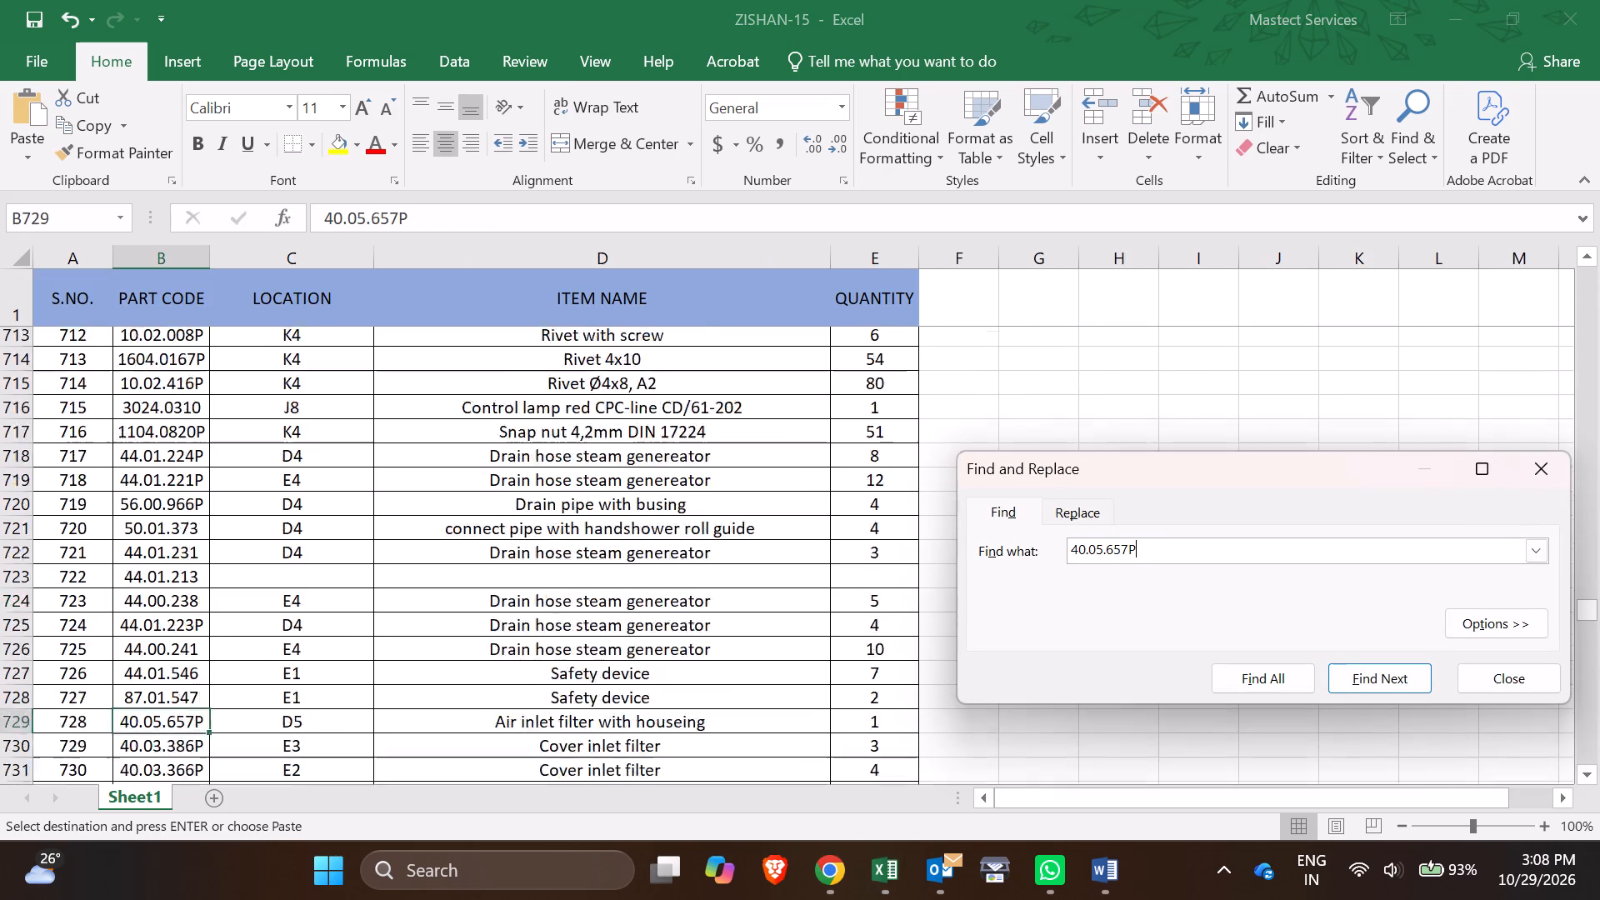
key(Return)
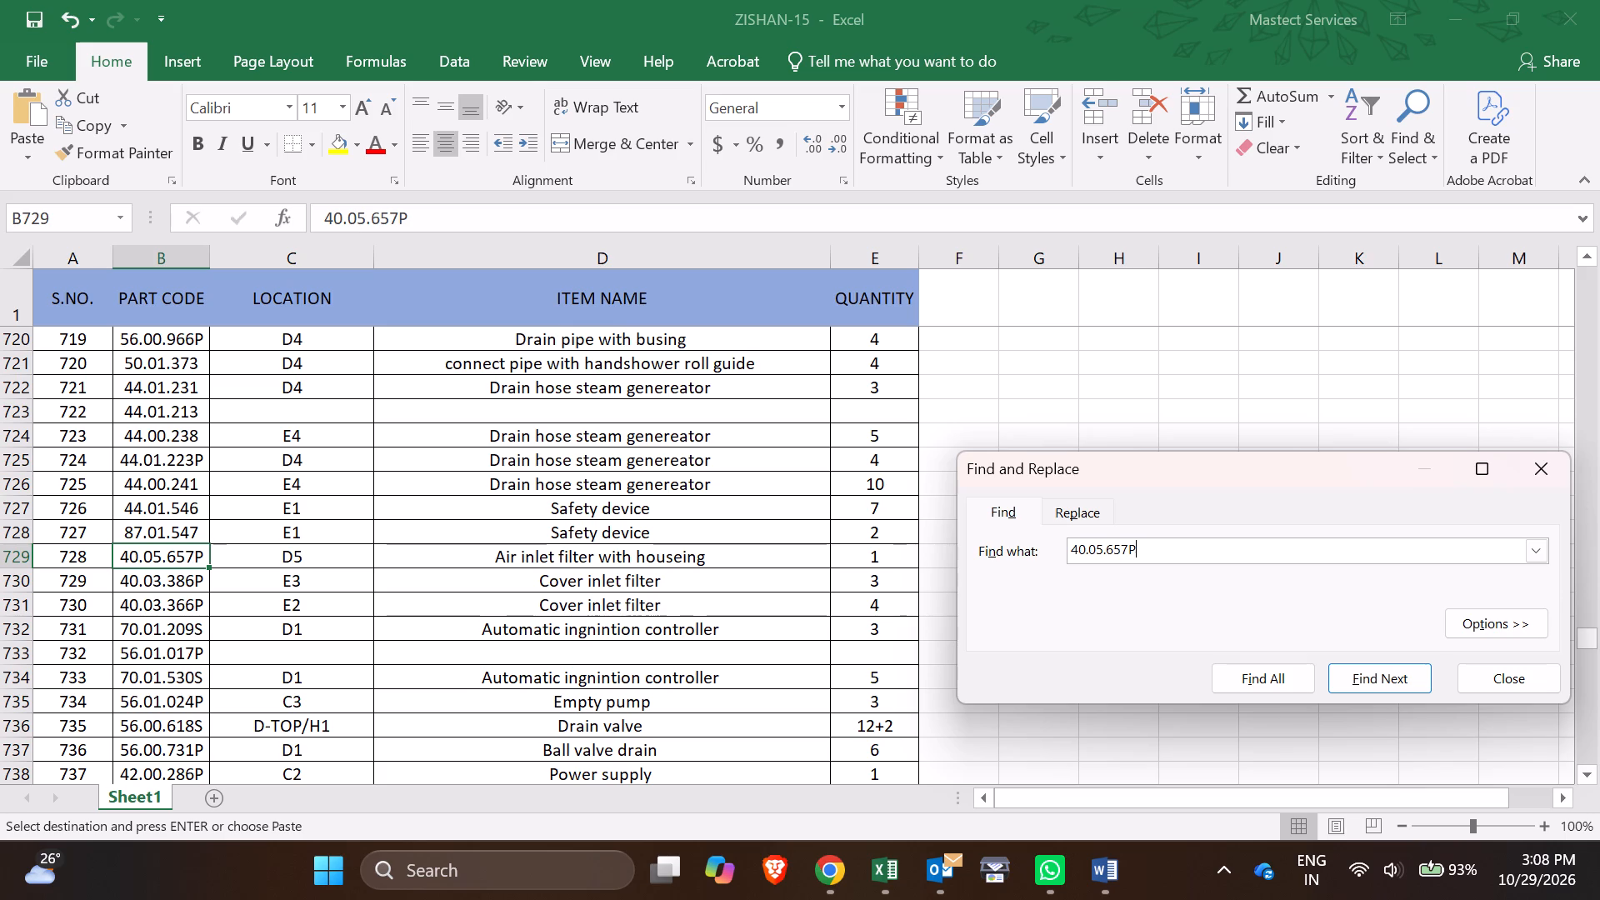
click(306, 557)
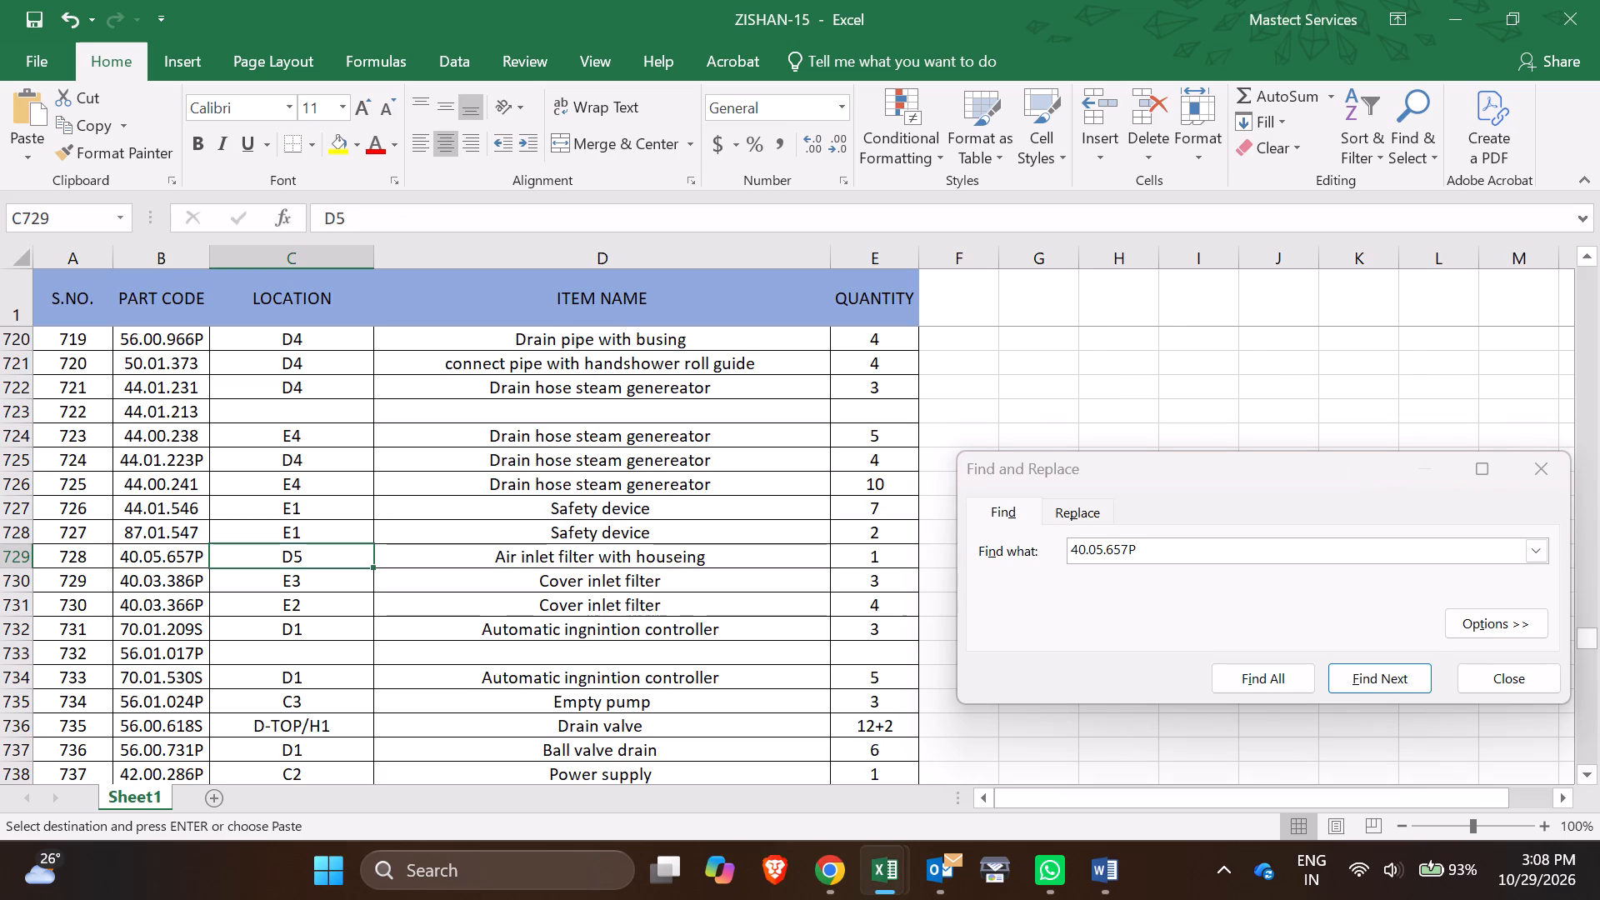
click(1527, 467)
In the parts list, mark 40.05.657P as "Available in delhi" with a stock quantity of 1 and save the workbook.
key(alt+Tab)
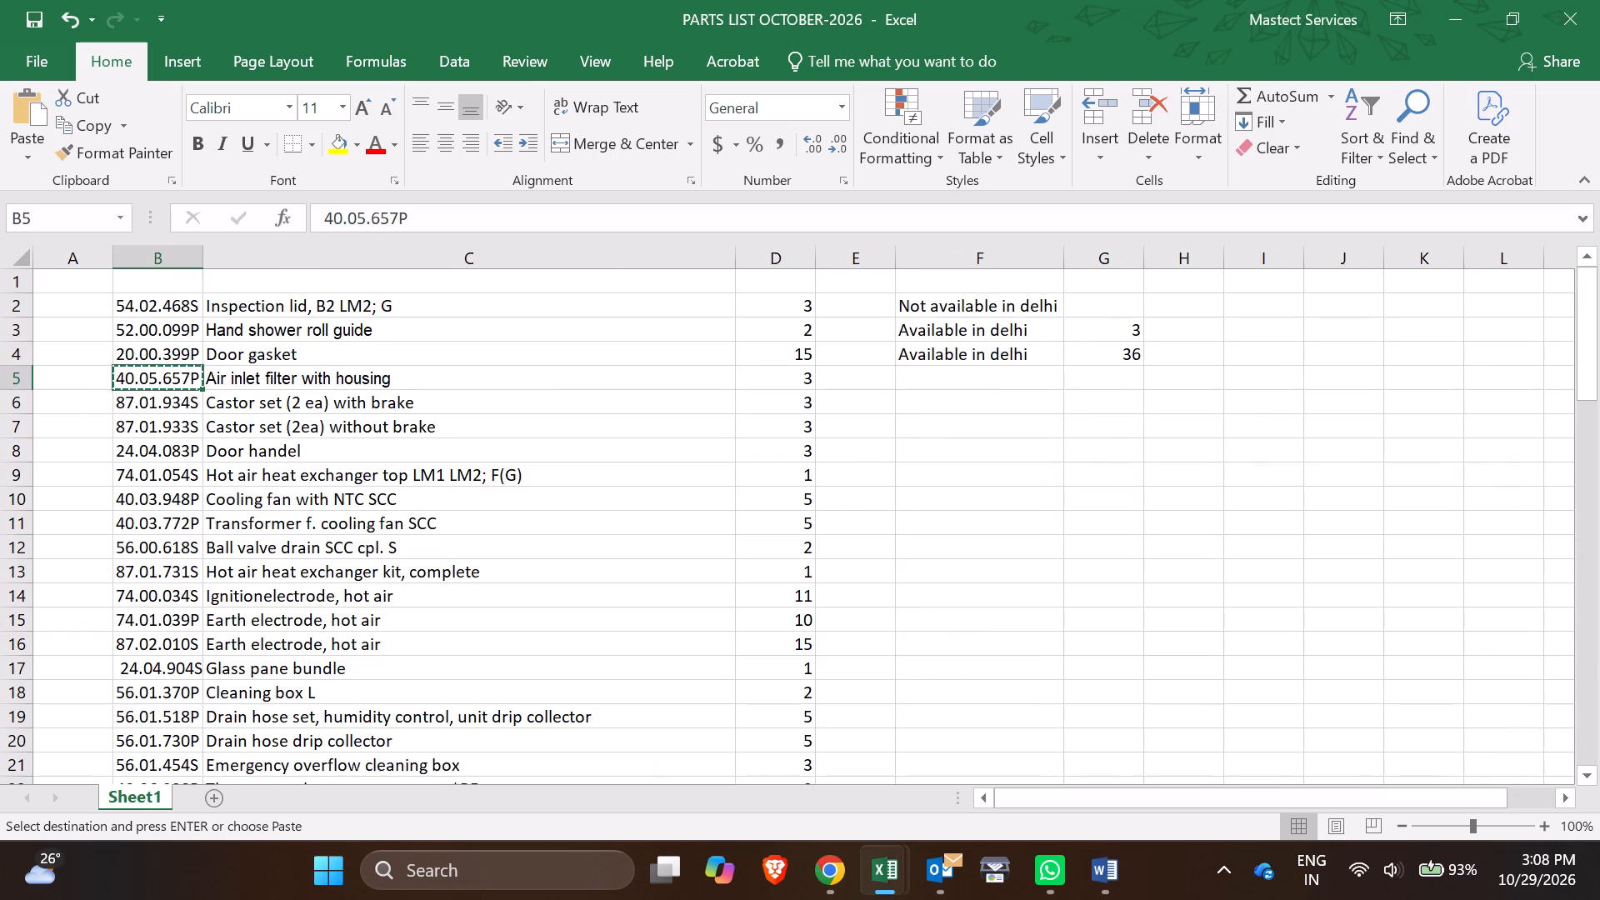
key(Right)
key(Right)
key(Right)
key(Right)
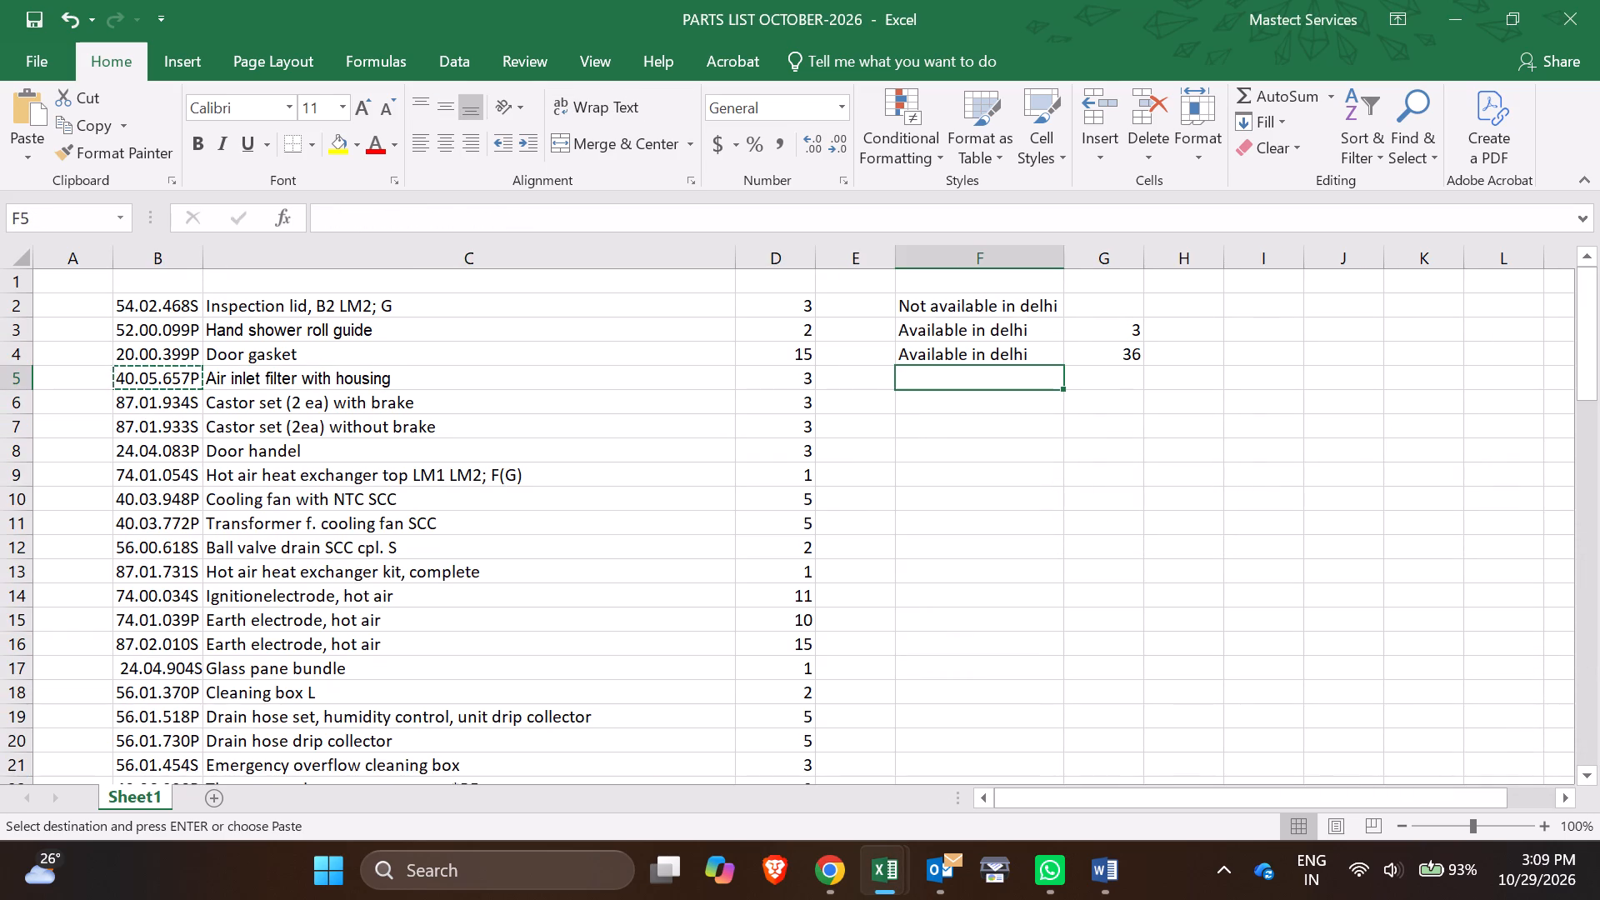
key(ctrl+d)
key(Right)
key(1)
key(Return)
key(Left)
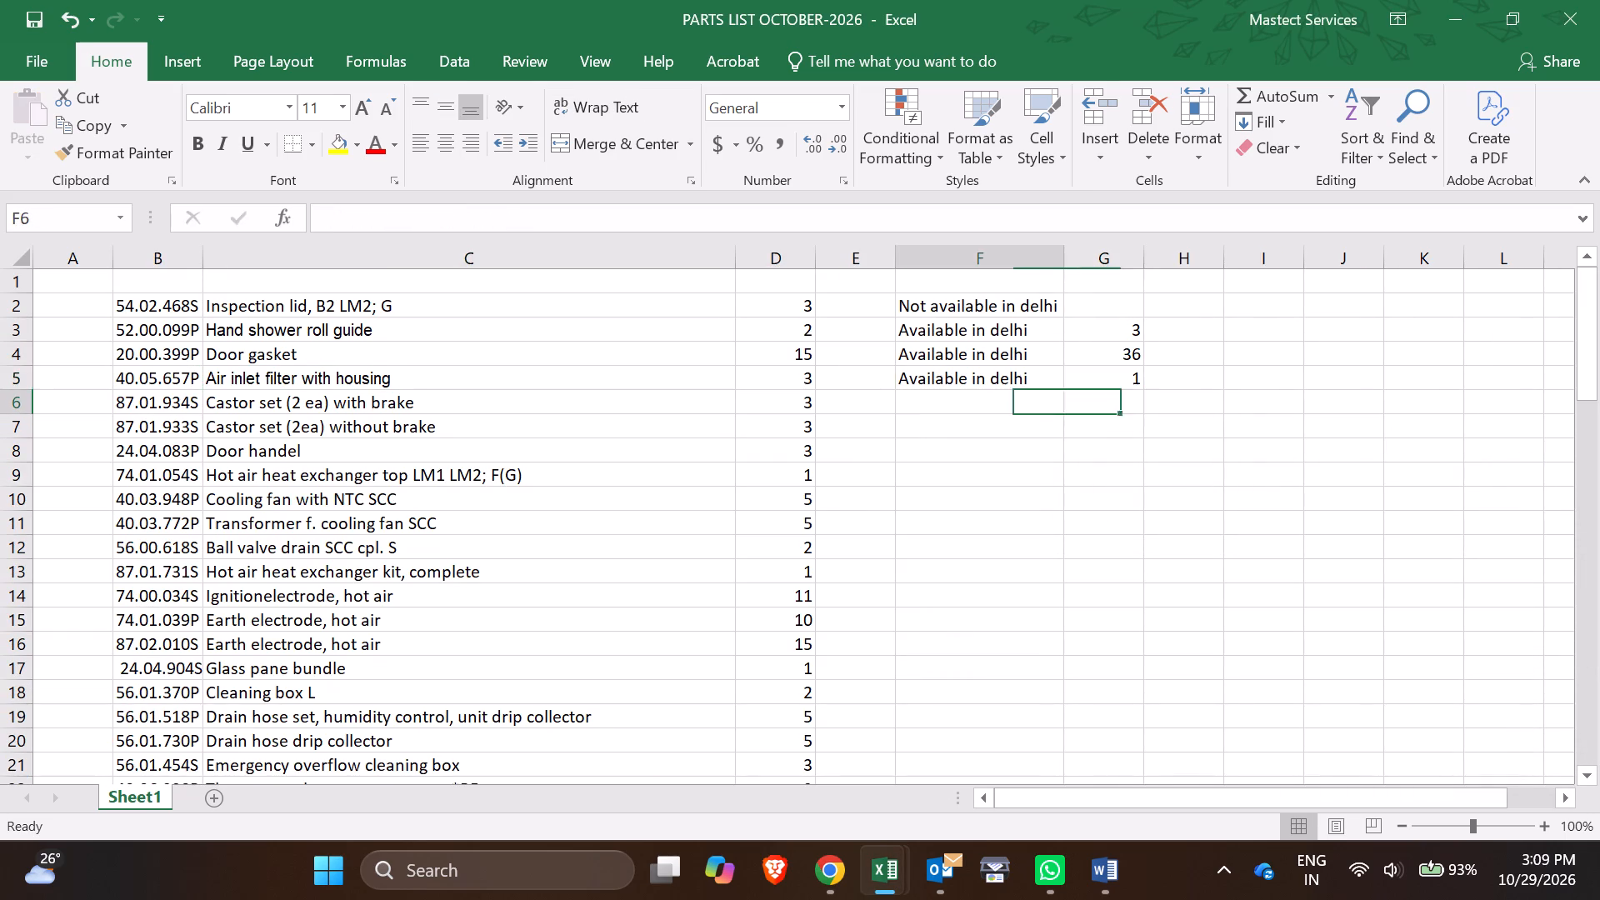
key(Up)
key(Left)
key(Left)
key(ctrl+s)
Copy code 87.01.934S of the castor set with brake from the parts list and search the ZISHAN-15 workbook for it.
key(Down)
key(Left)
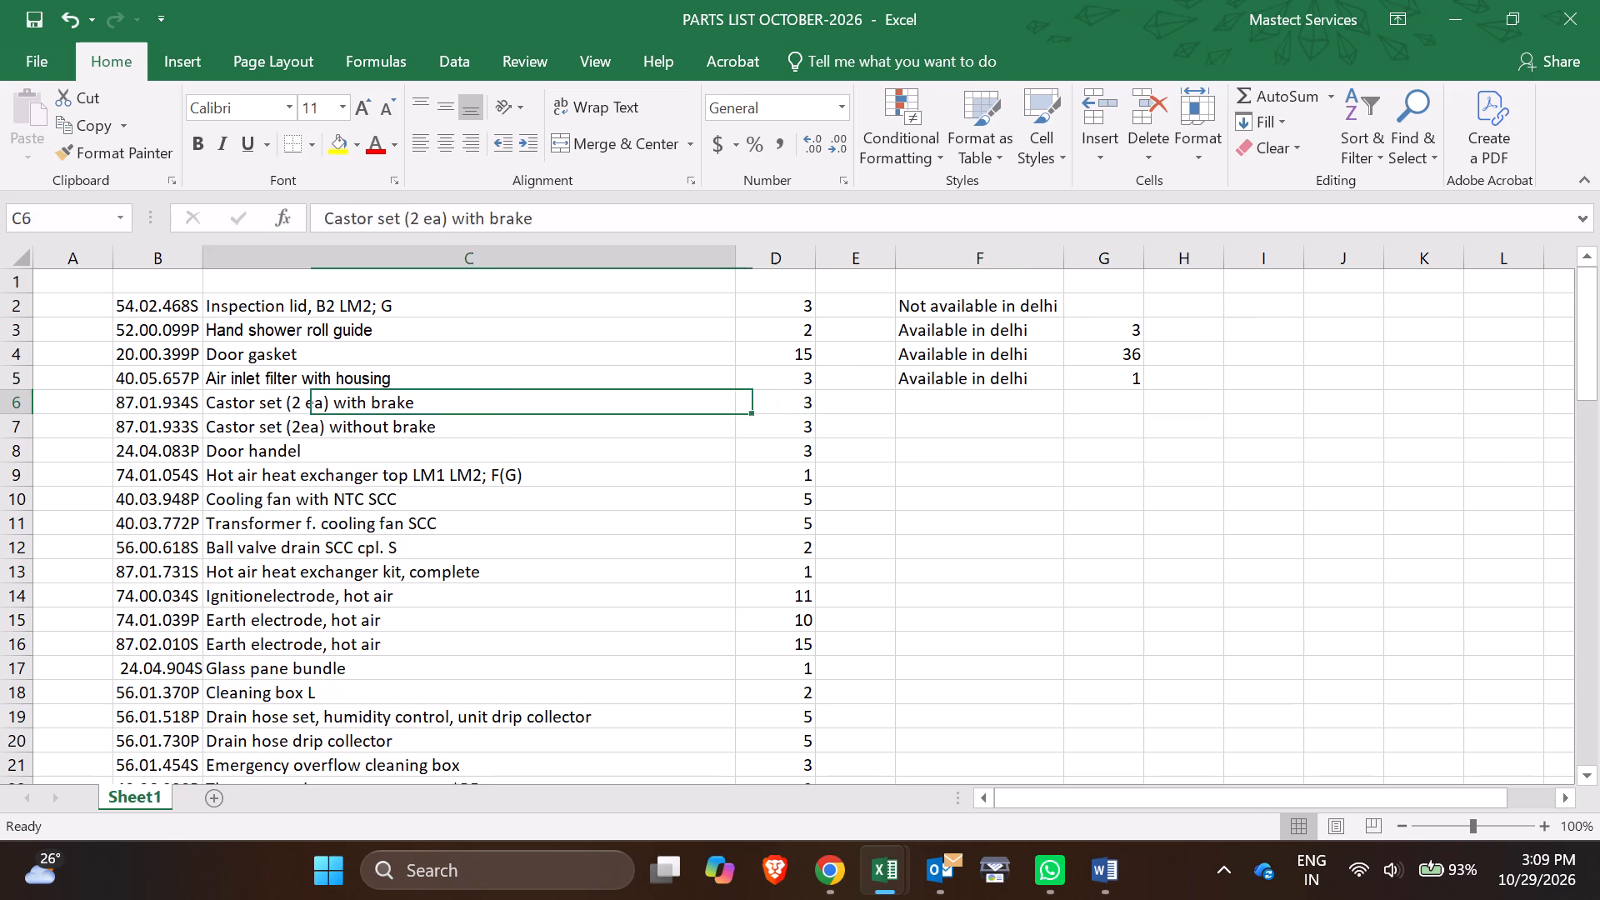
key(Left)
key(Left)
key(Right)
key(ctrl+c)
key(alt+Tab)
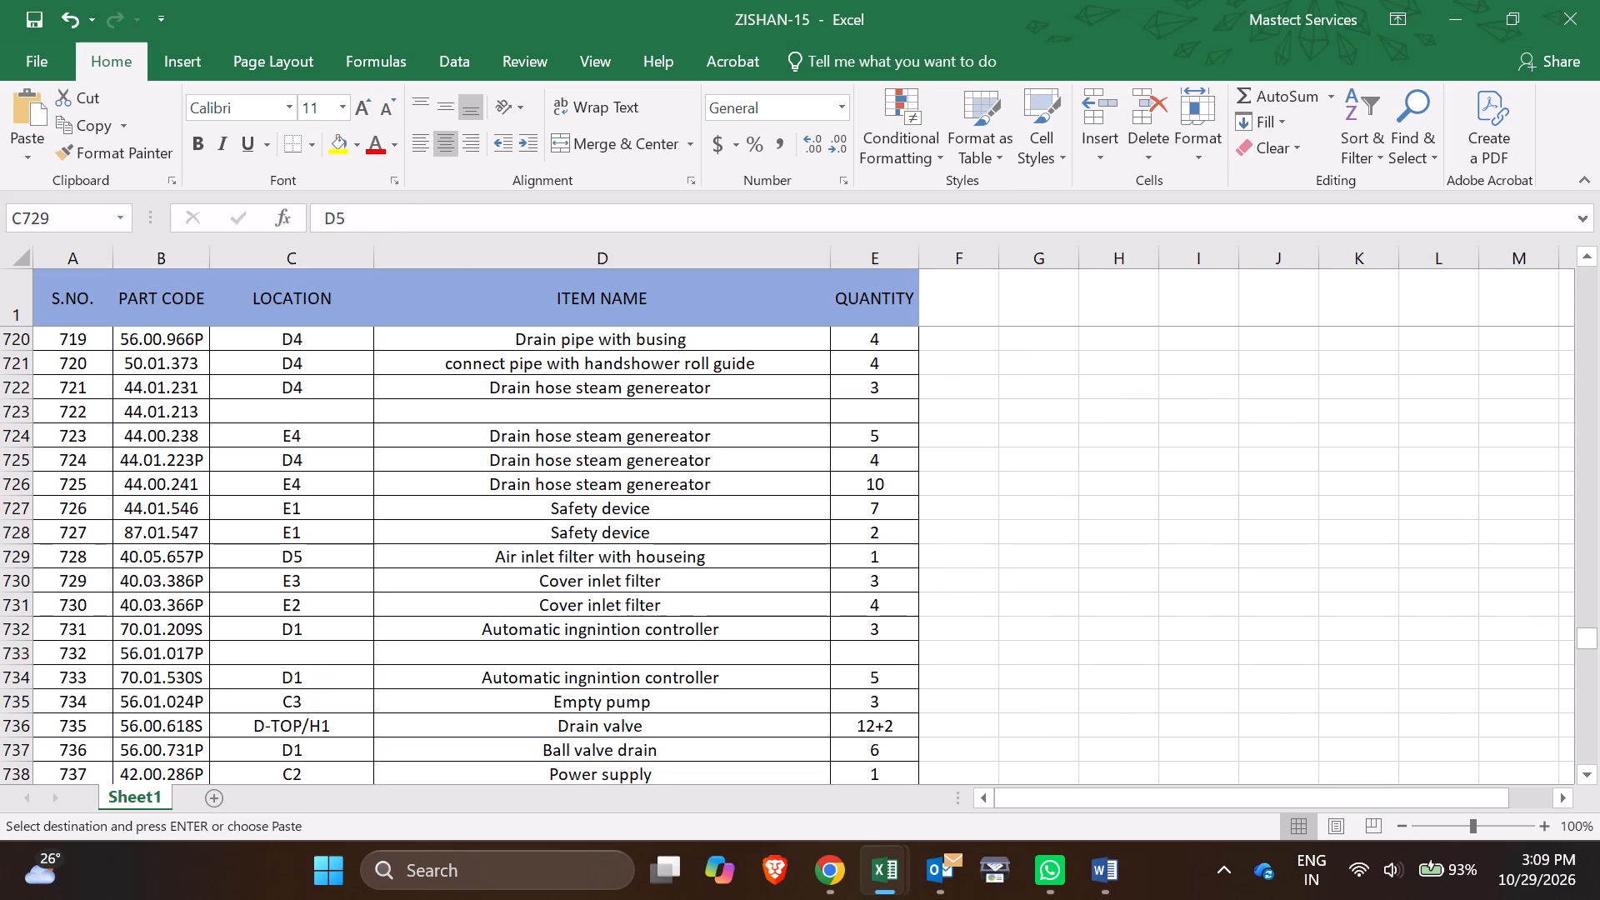
key(ctrl+f)
key(BackSpace)
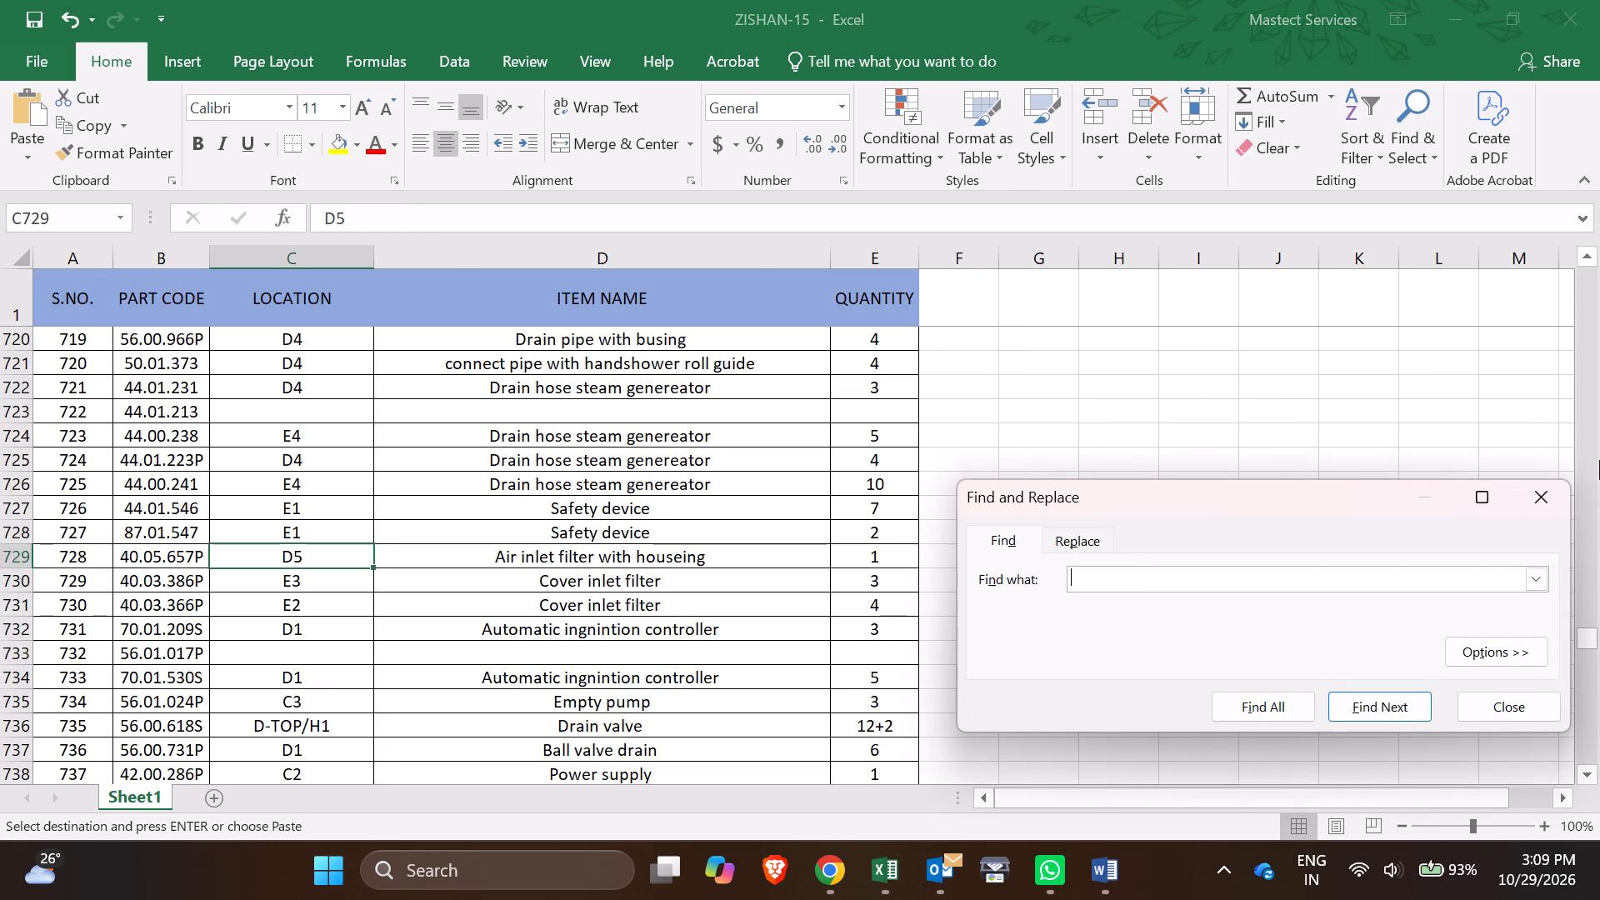
key(ctrl+v)
key(Return)
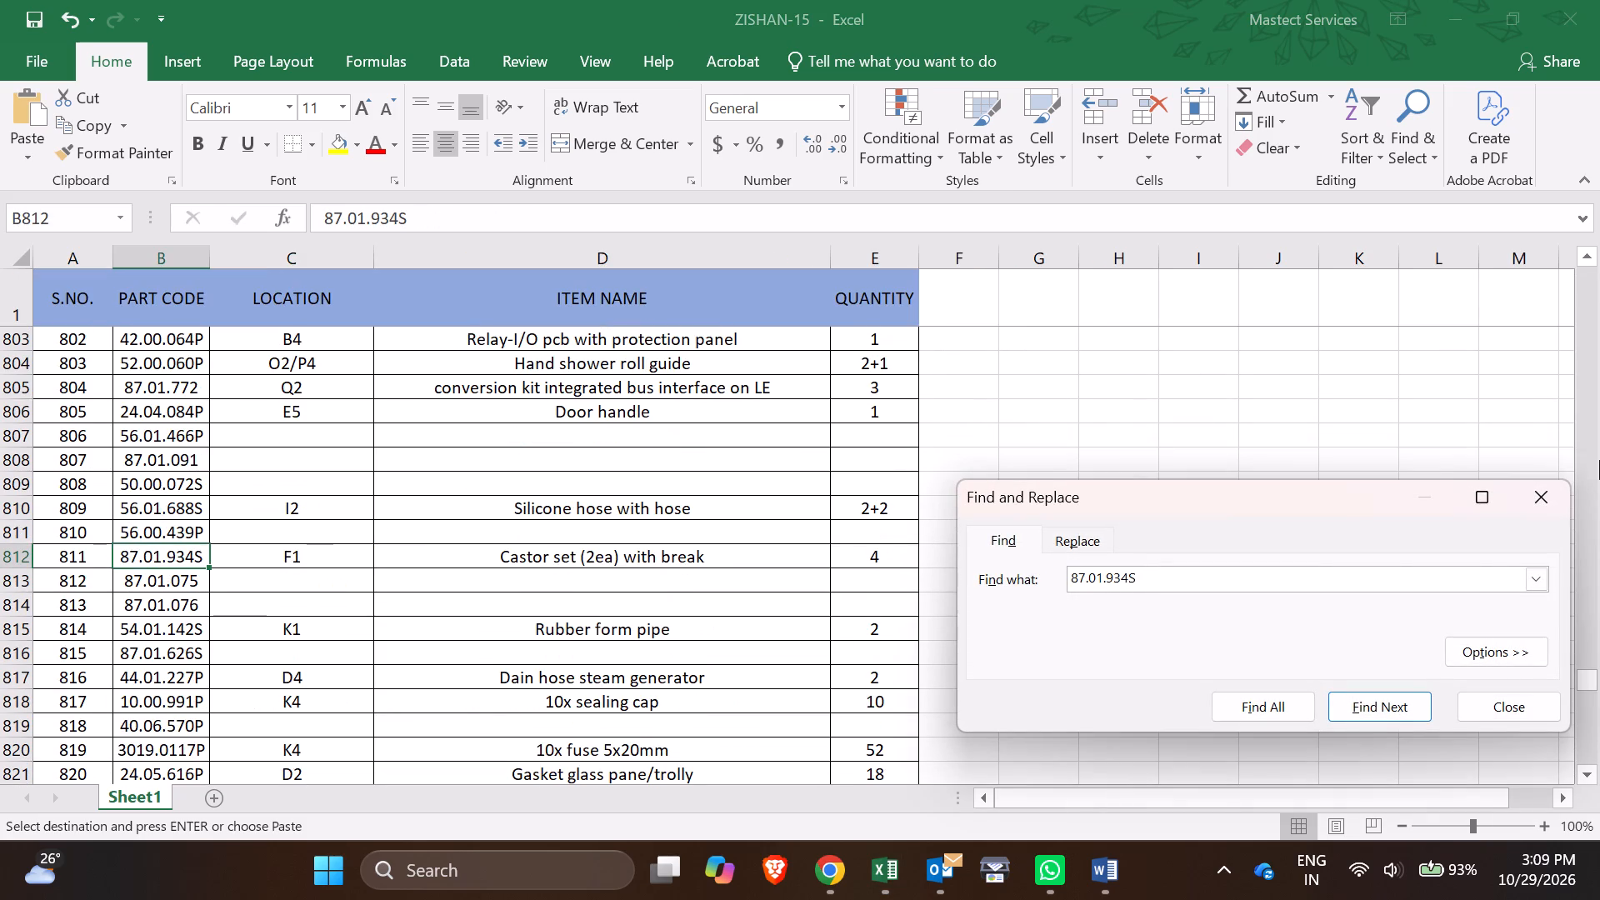
key(Return)
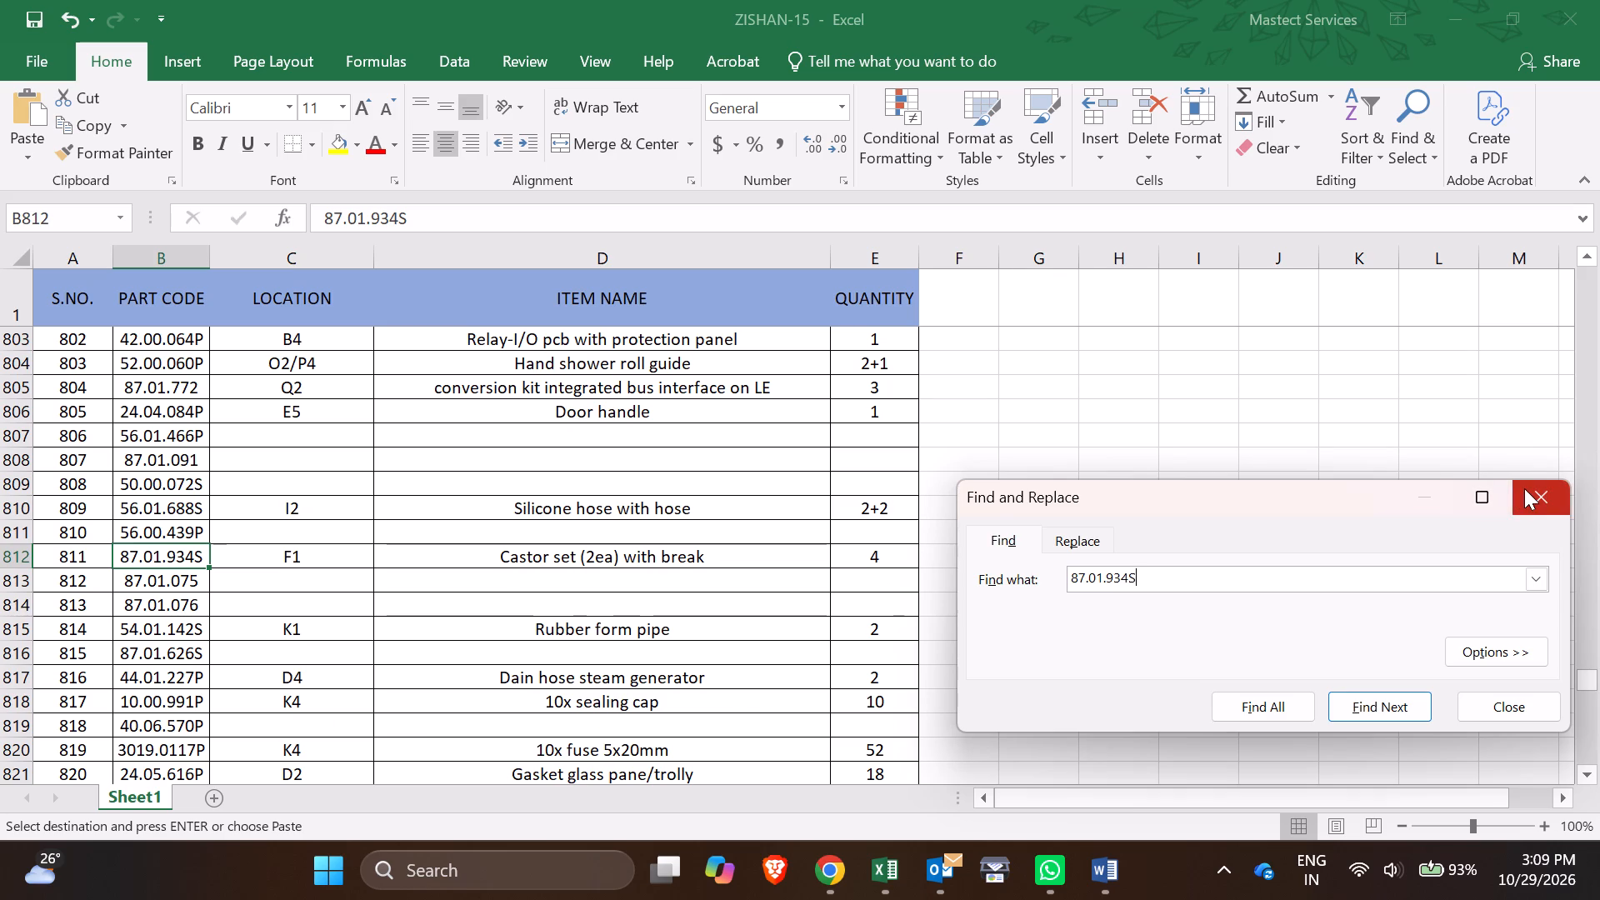
click(1524, 488)
In the parts list, mark 87.01.934S as "Available in delhi" with the ZISHAN-15 stock quantity of 4 and save the workbook.
key(alt+Tab)
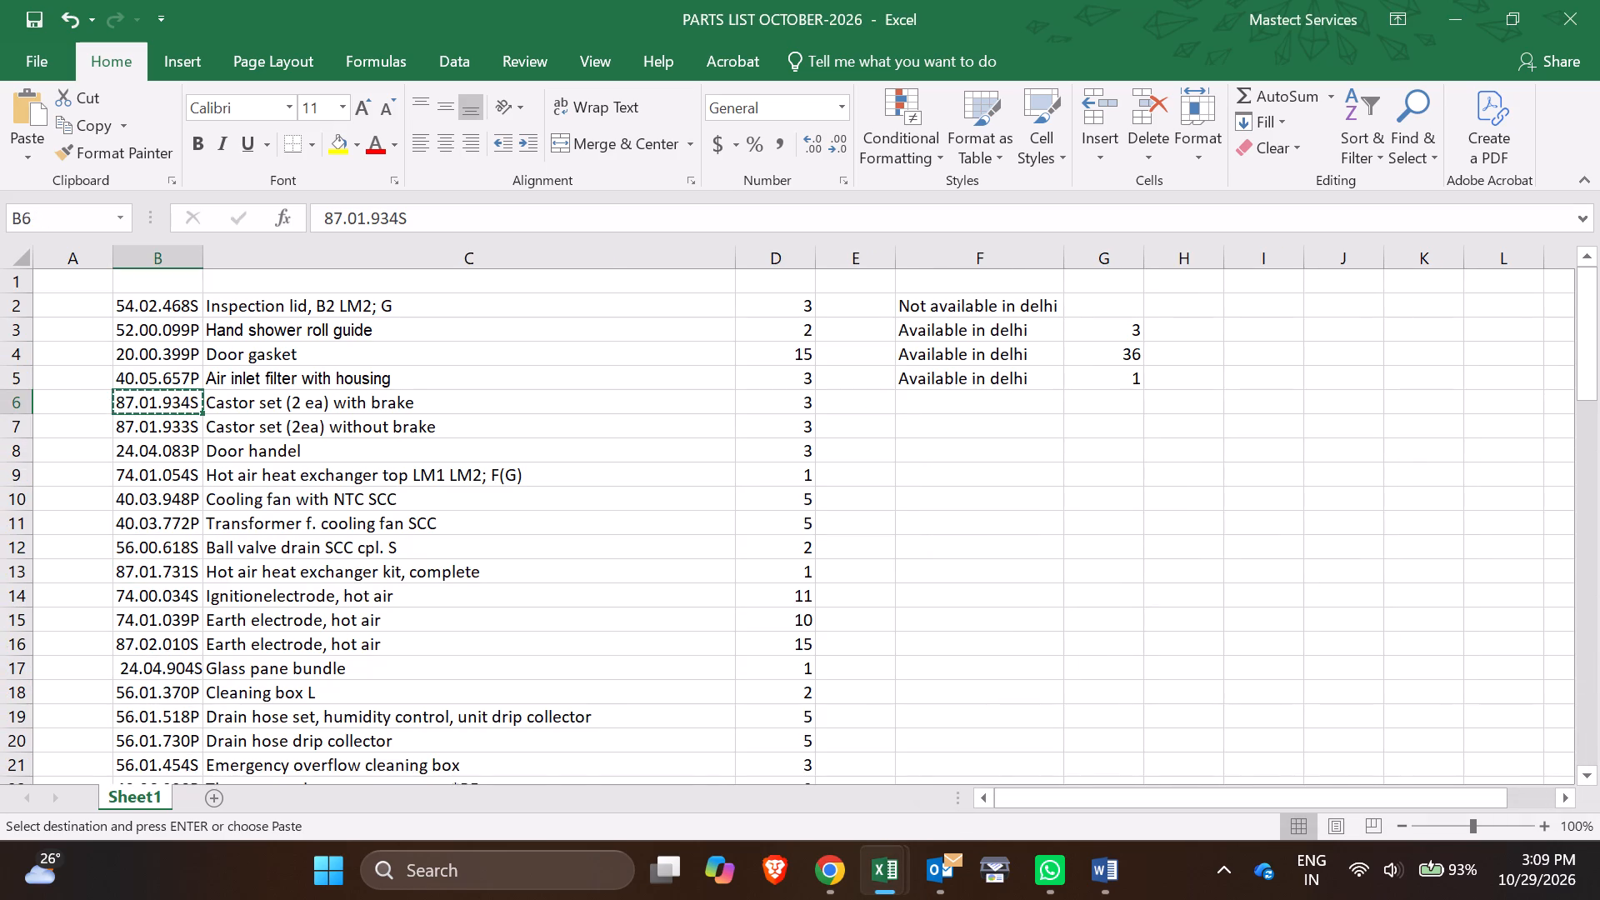
key(alt+Tab)
key(alt+Tab)
key(Right)
key(Right)
key(Right)
key(Right)
key(alt+Tab)
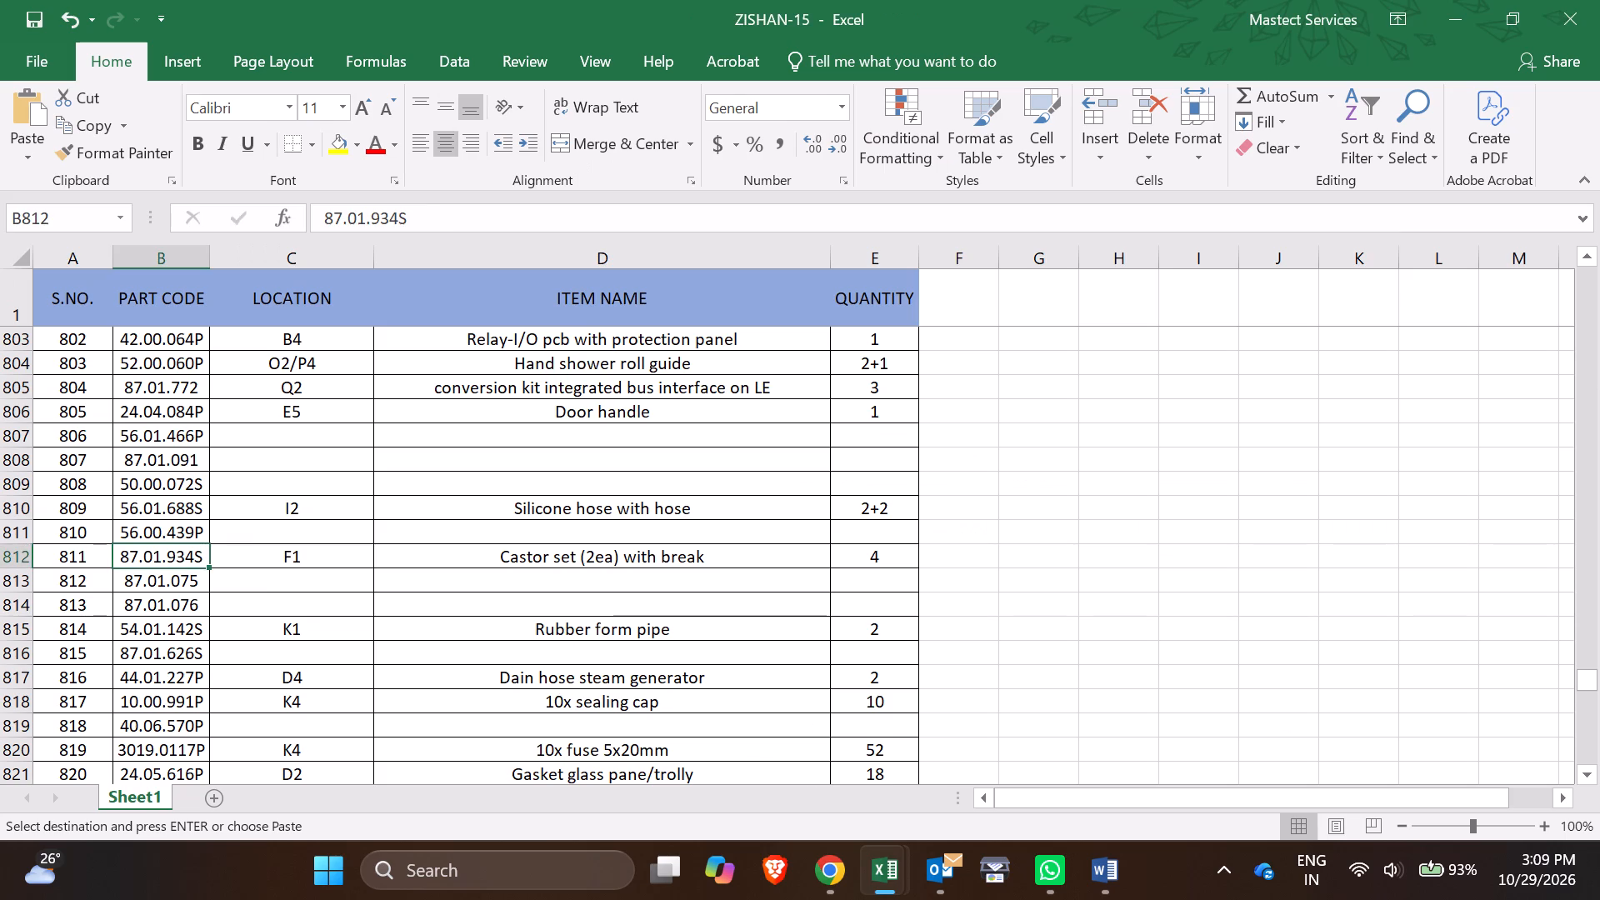
key(Right)
key(Right)
key(Right)
key(alt+Tab)
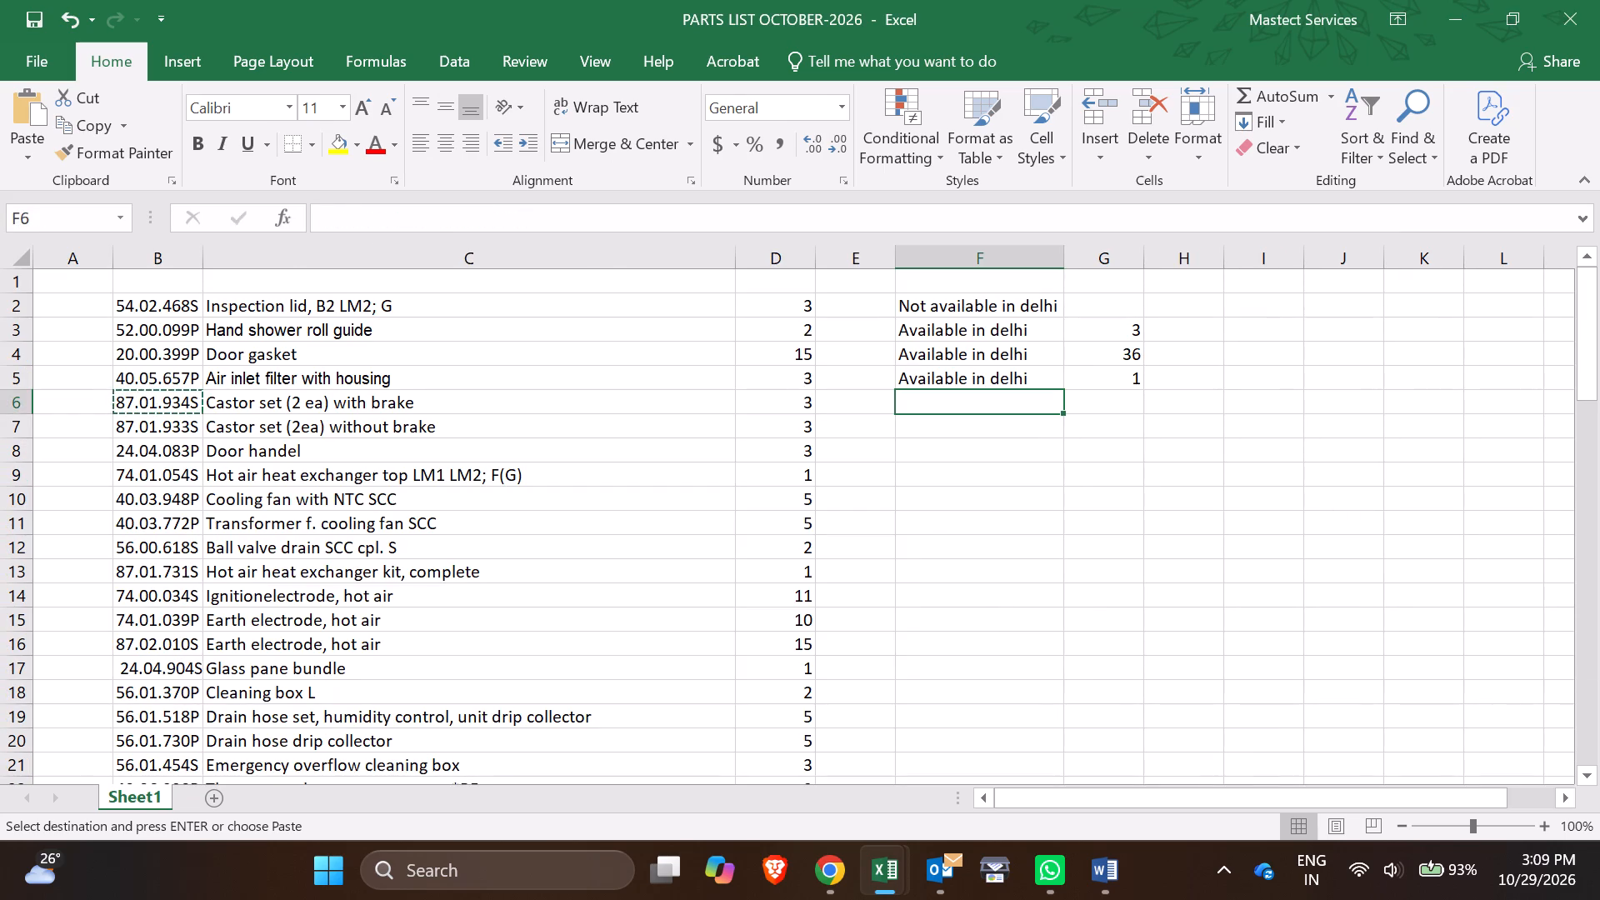
key(ctrl+d)
key(Right)
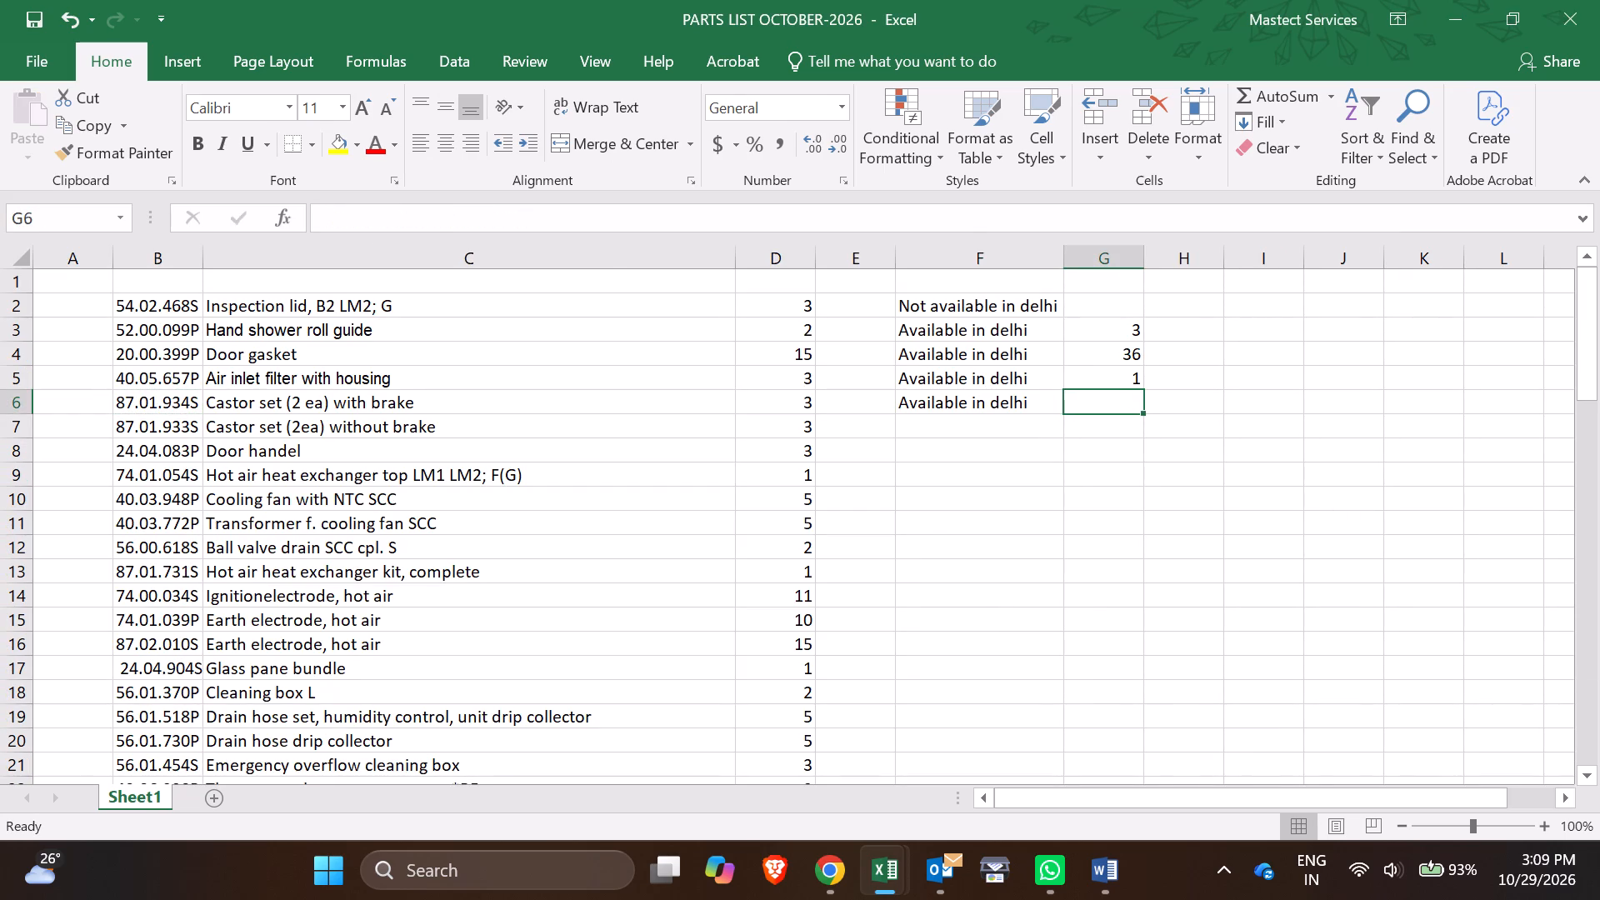
key(4)
key(Return)
key(ctrl+s)
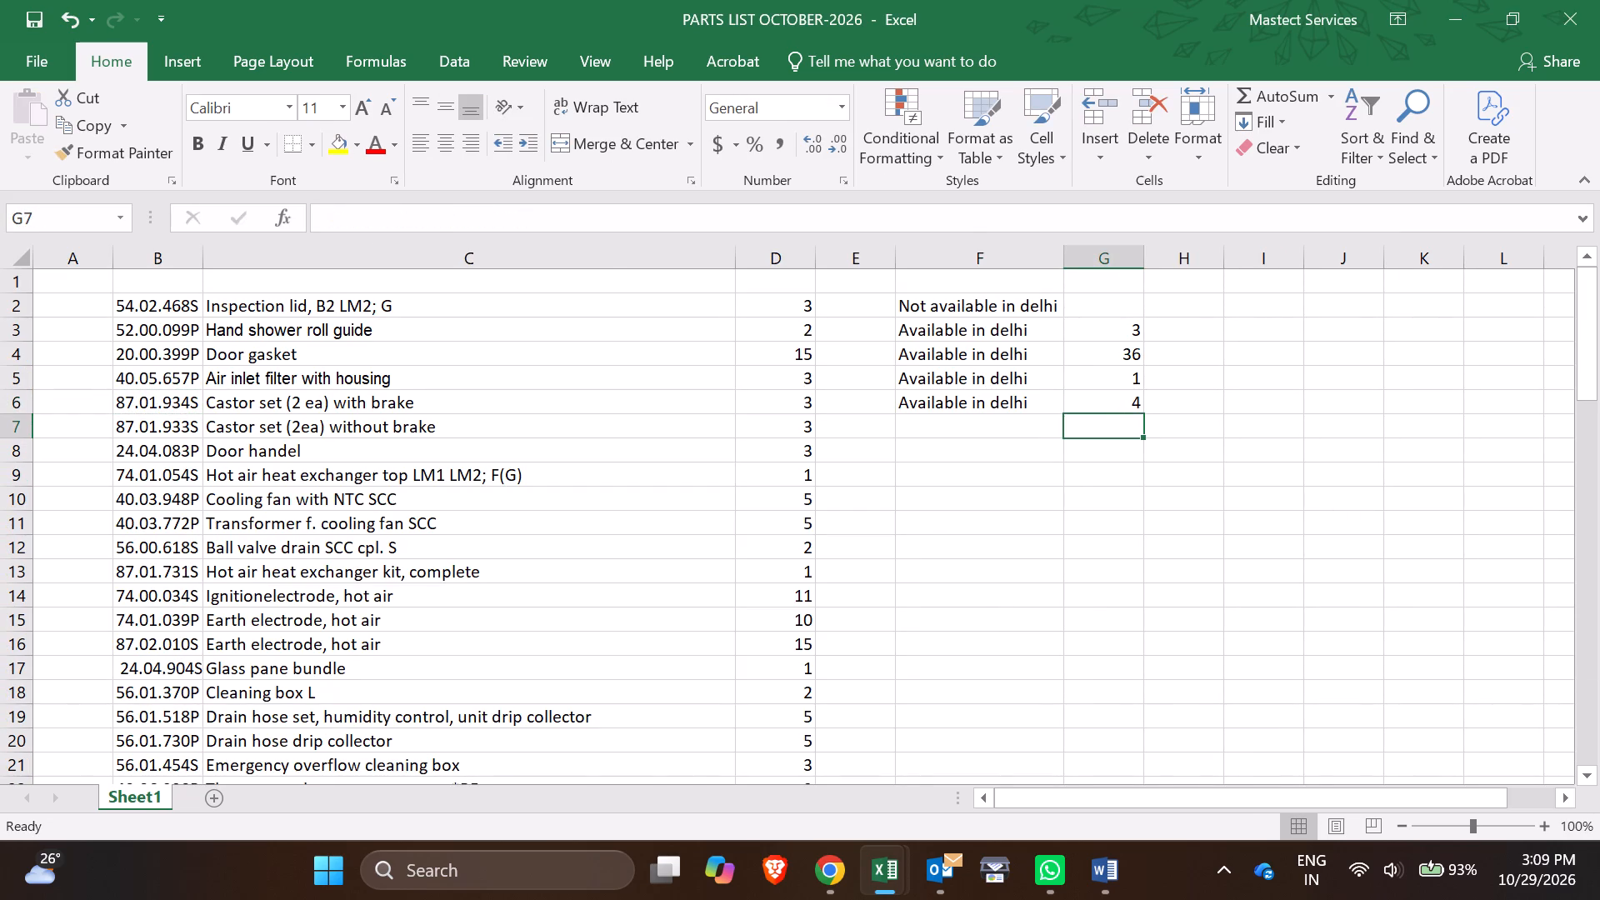
Copy code 87.01.933S of the castor set without brake from the parts list and search the ZISHAN-15 workbook for it.
key(alt+Tab)
key(alt+Tab)
key(Left)
key(Left)
key(Left)
key(Left)
key(Left)
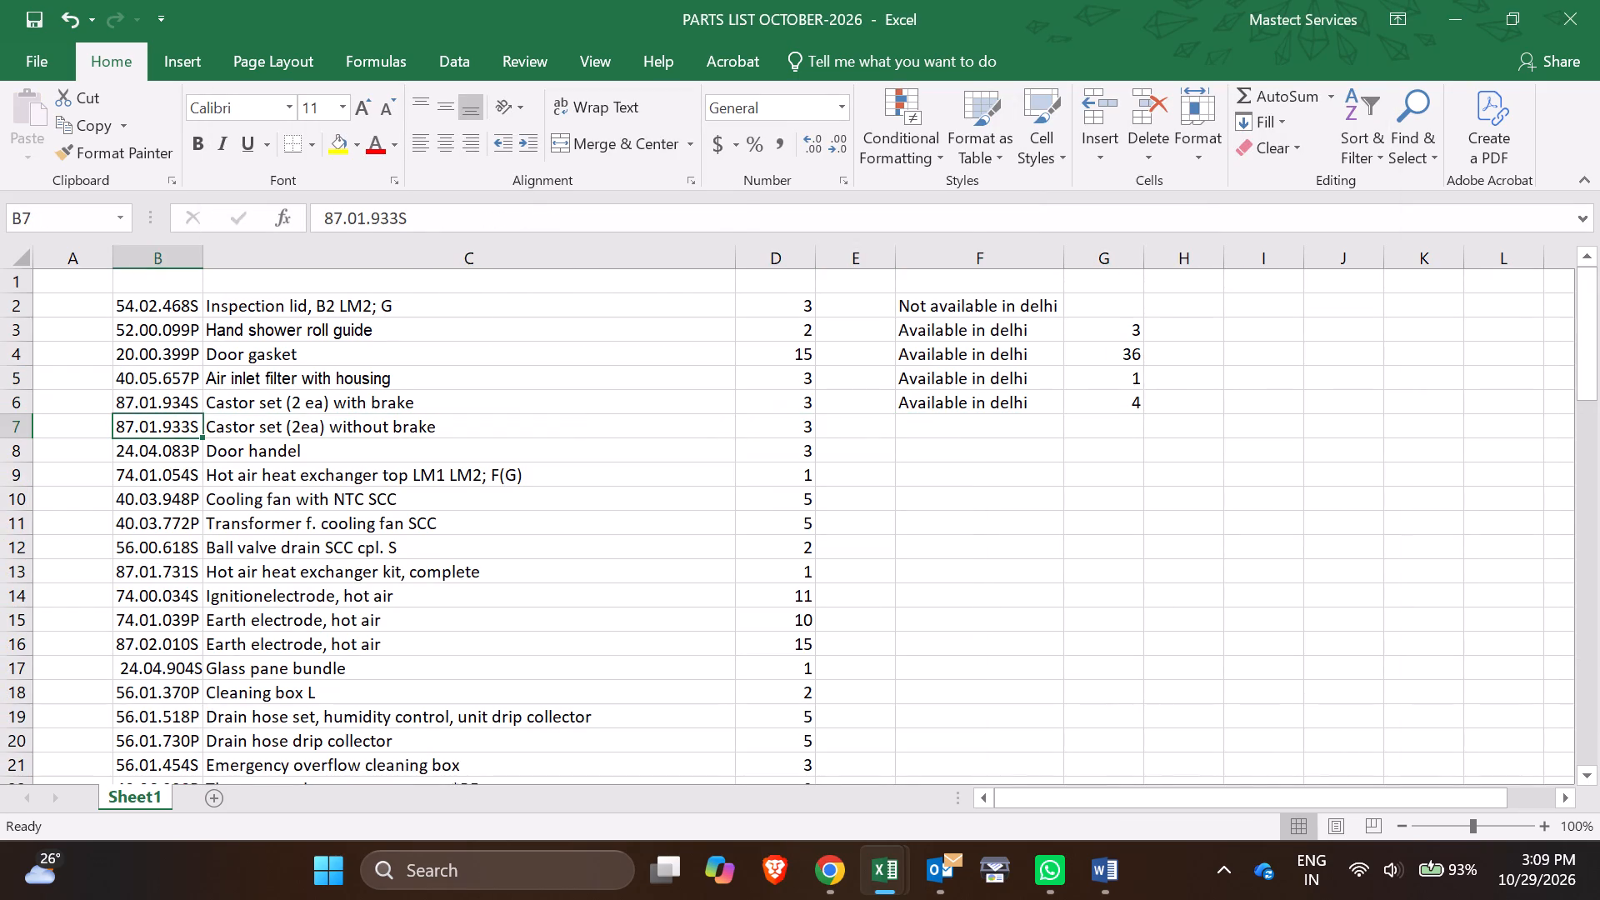
key(ctrl+c)
key(alt+Tab)
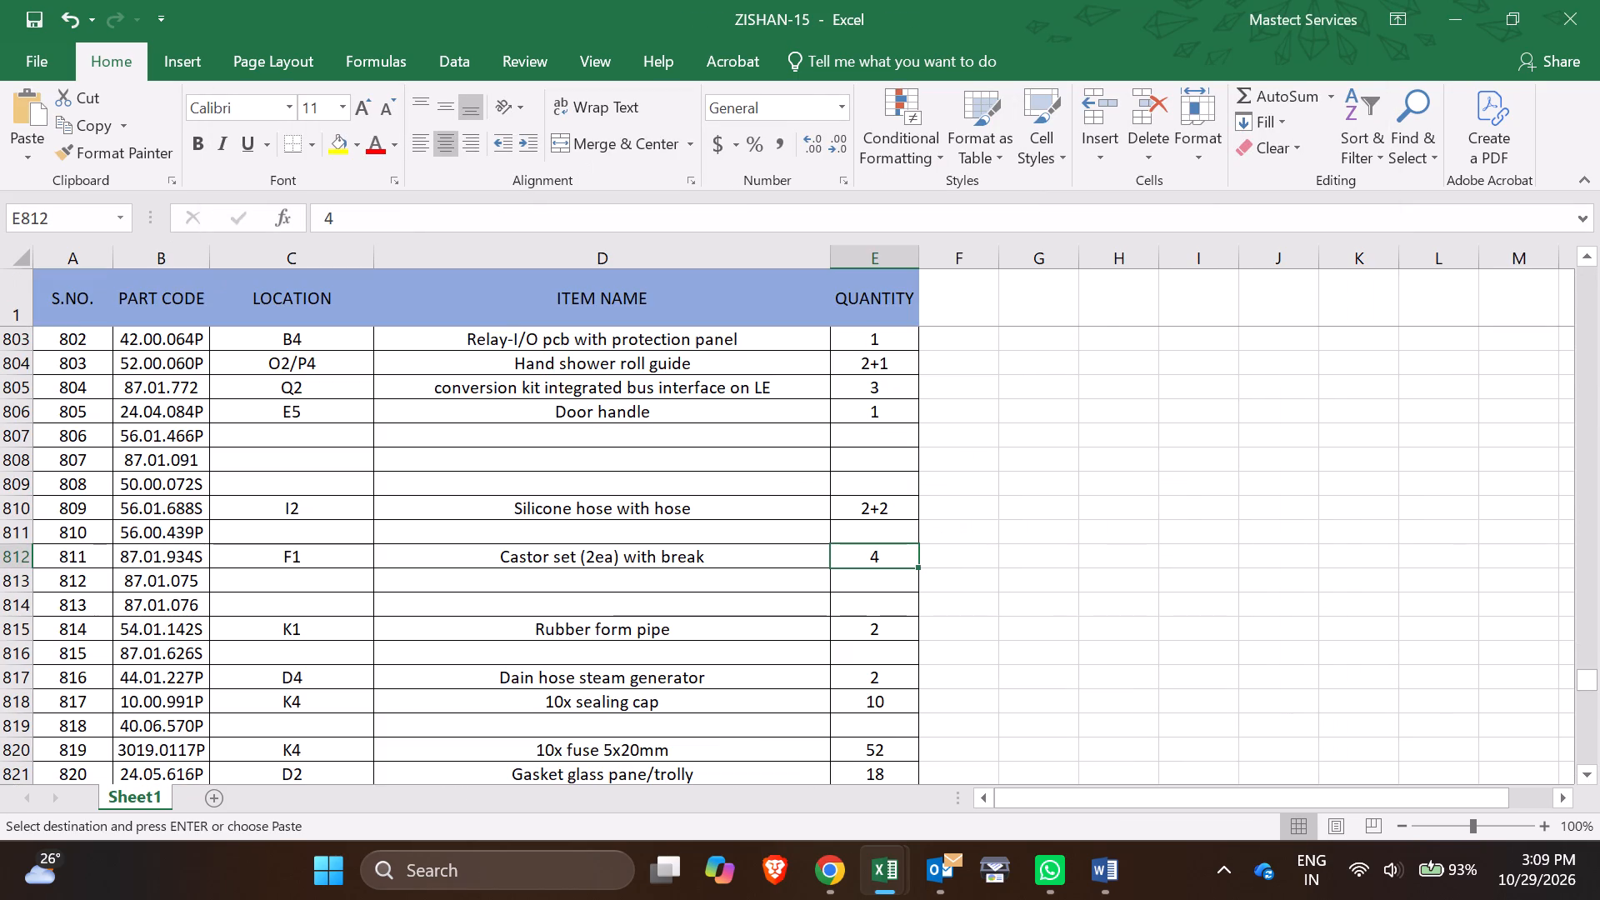
key(ctrl+f)
key(BackSpace)
key(ctrl+v)
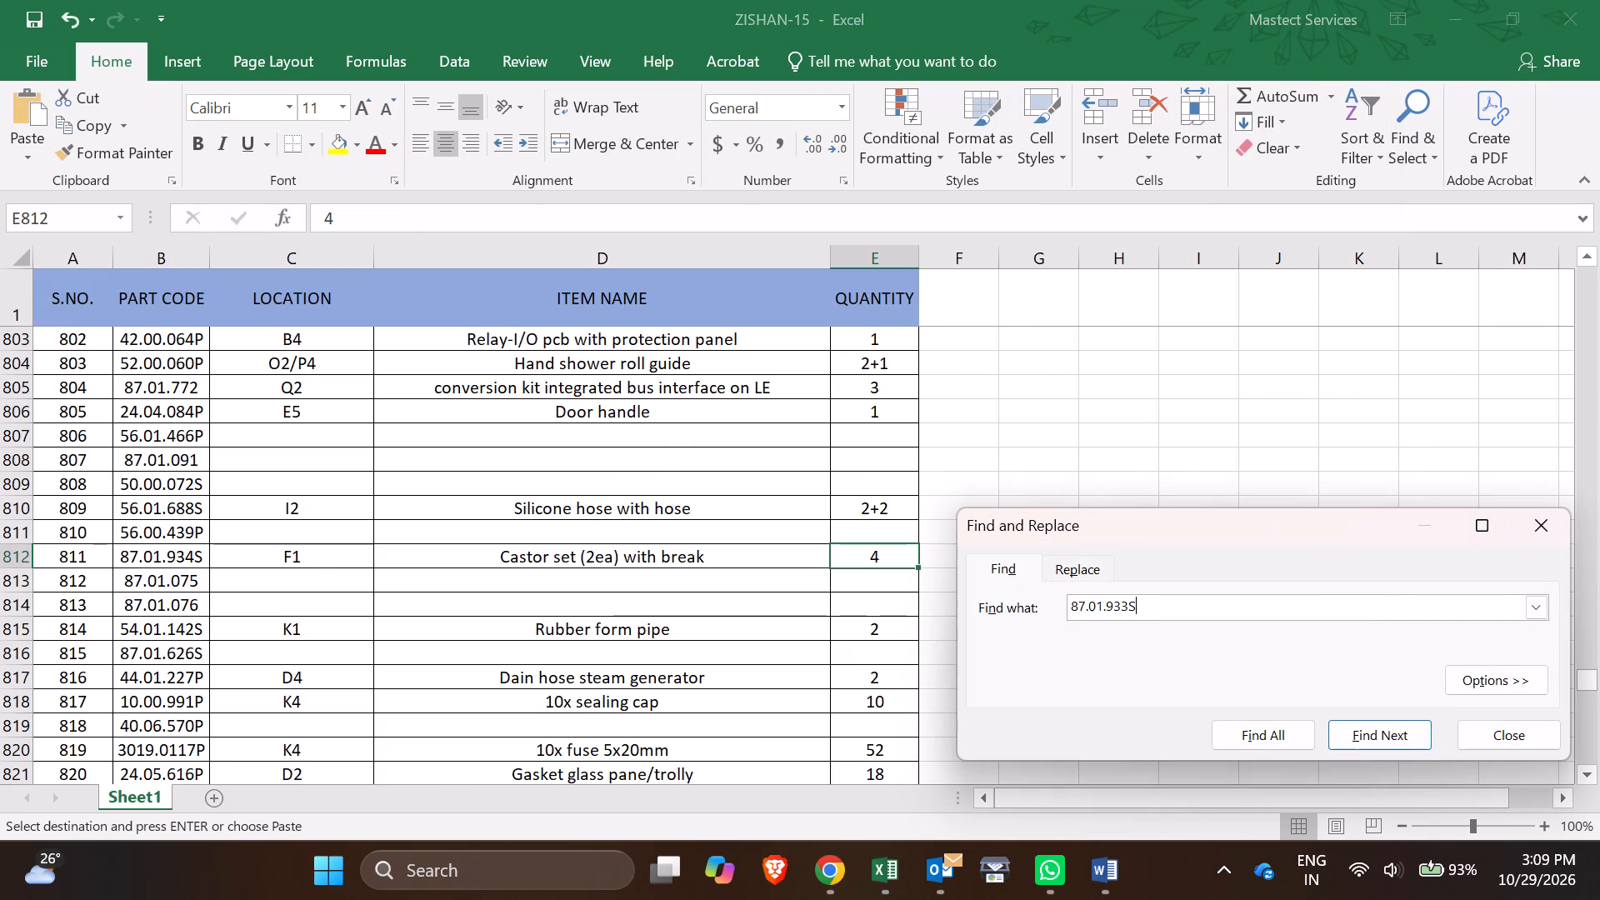
key(Return)
key(Return)
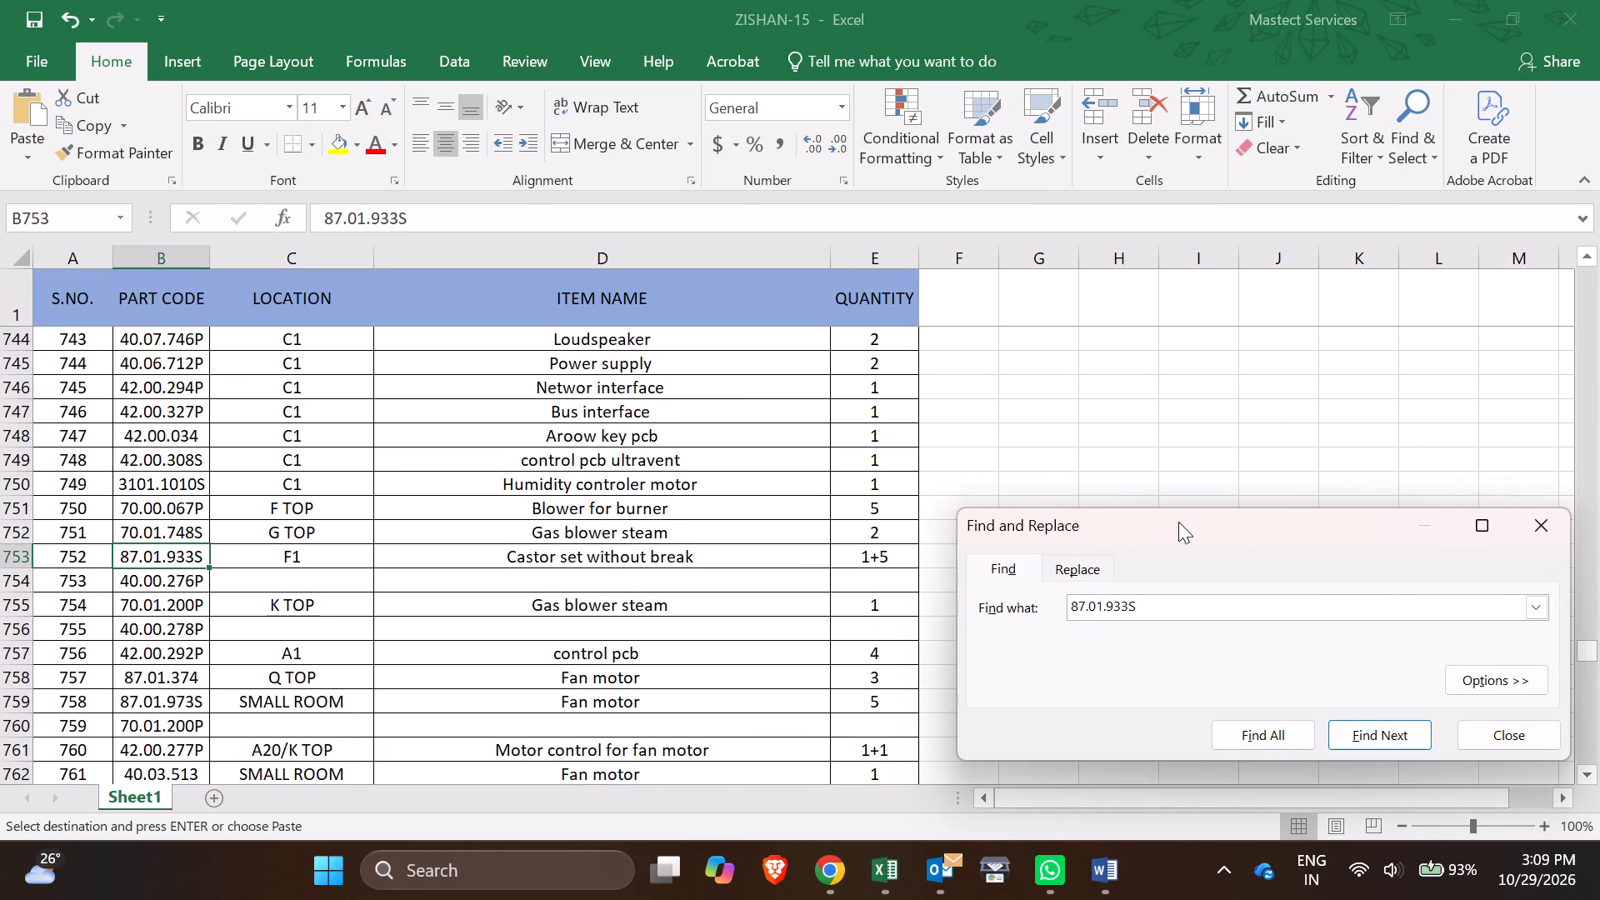
click(1534, 532)
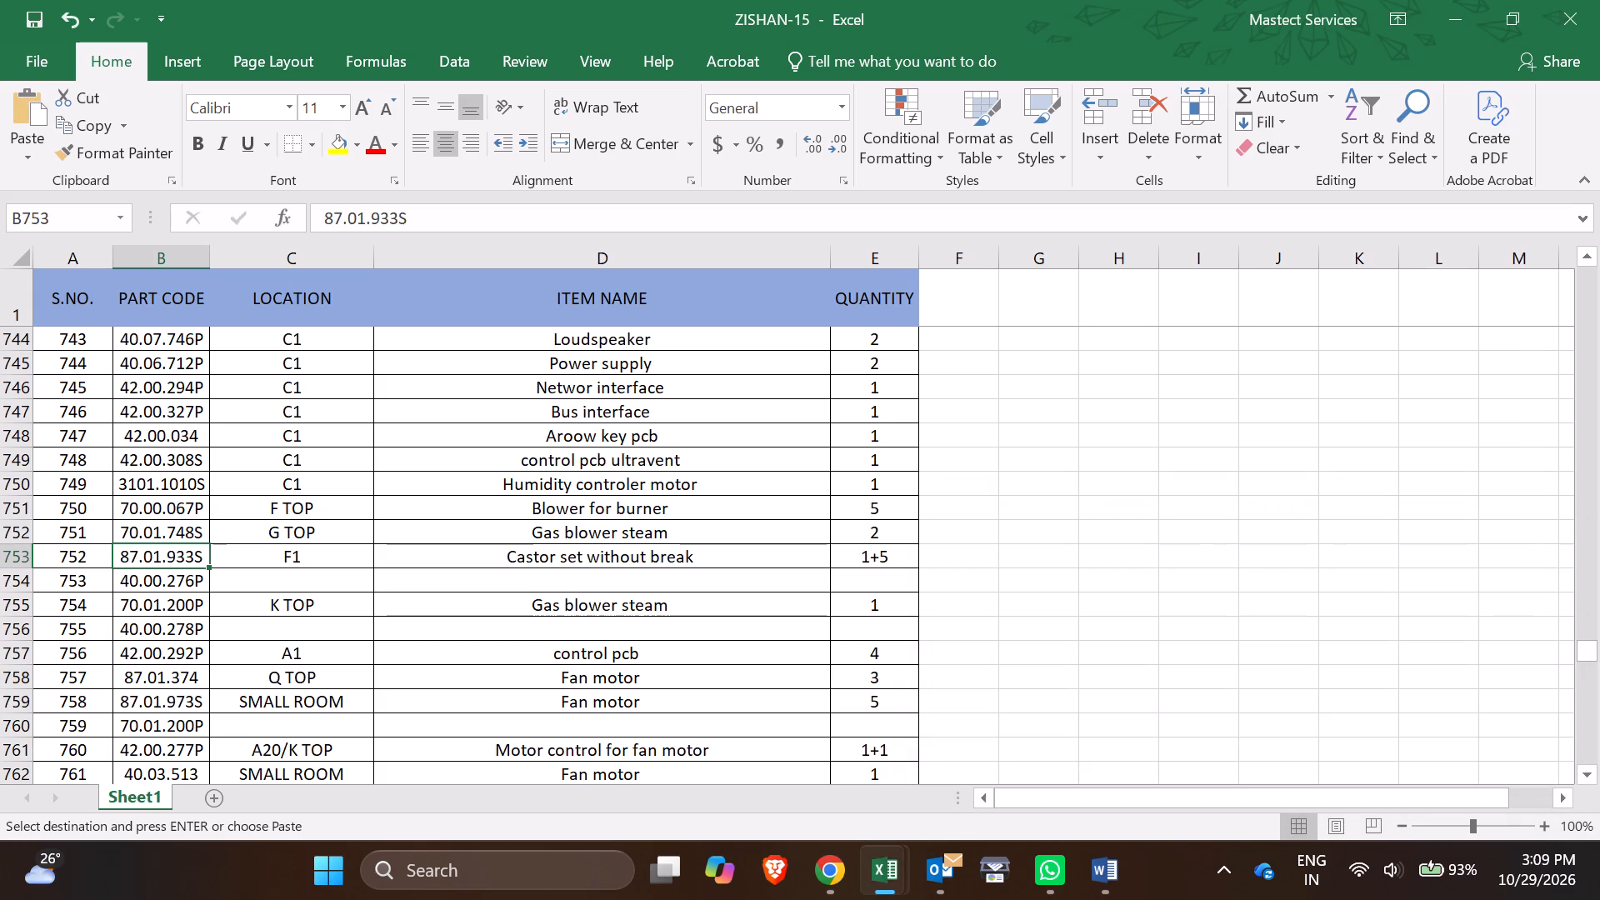
In the parts list, mark 87.01.933S as "Available in delhi" with a combined stock quantity of 6 and save the workbook.
click(805, 558)
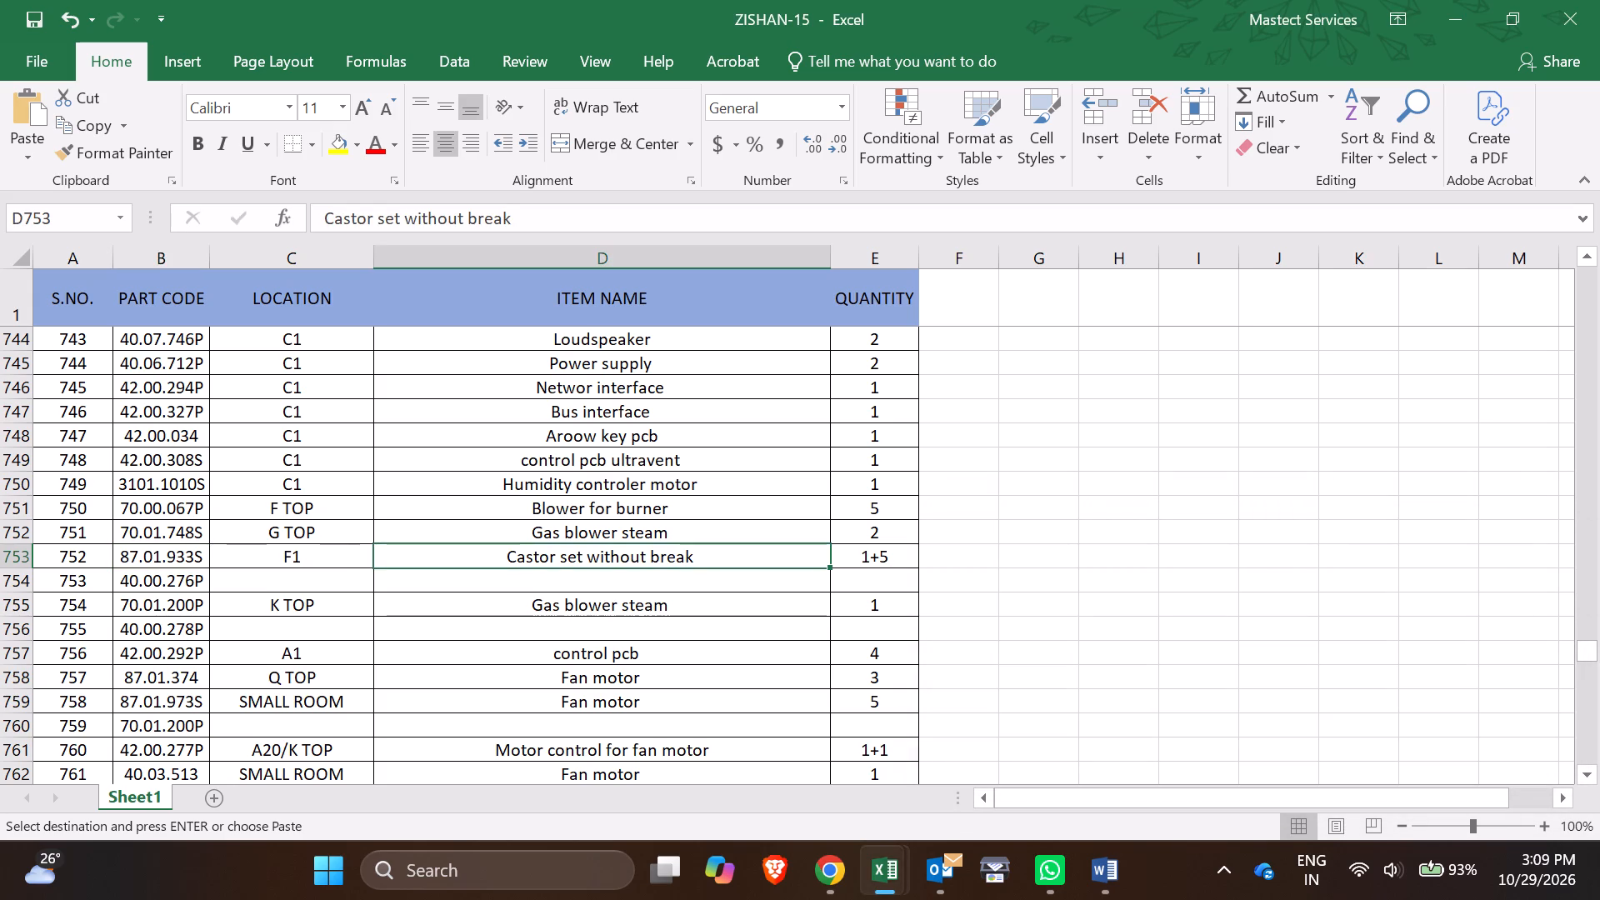
click(213, 556)
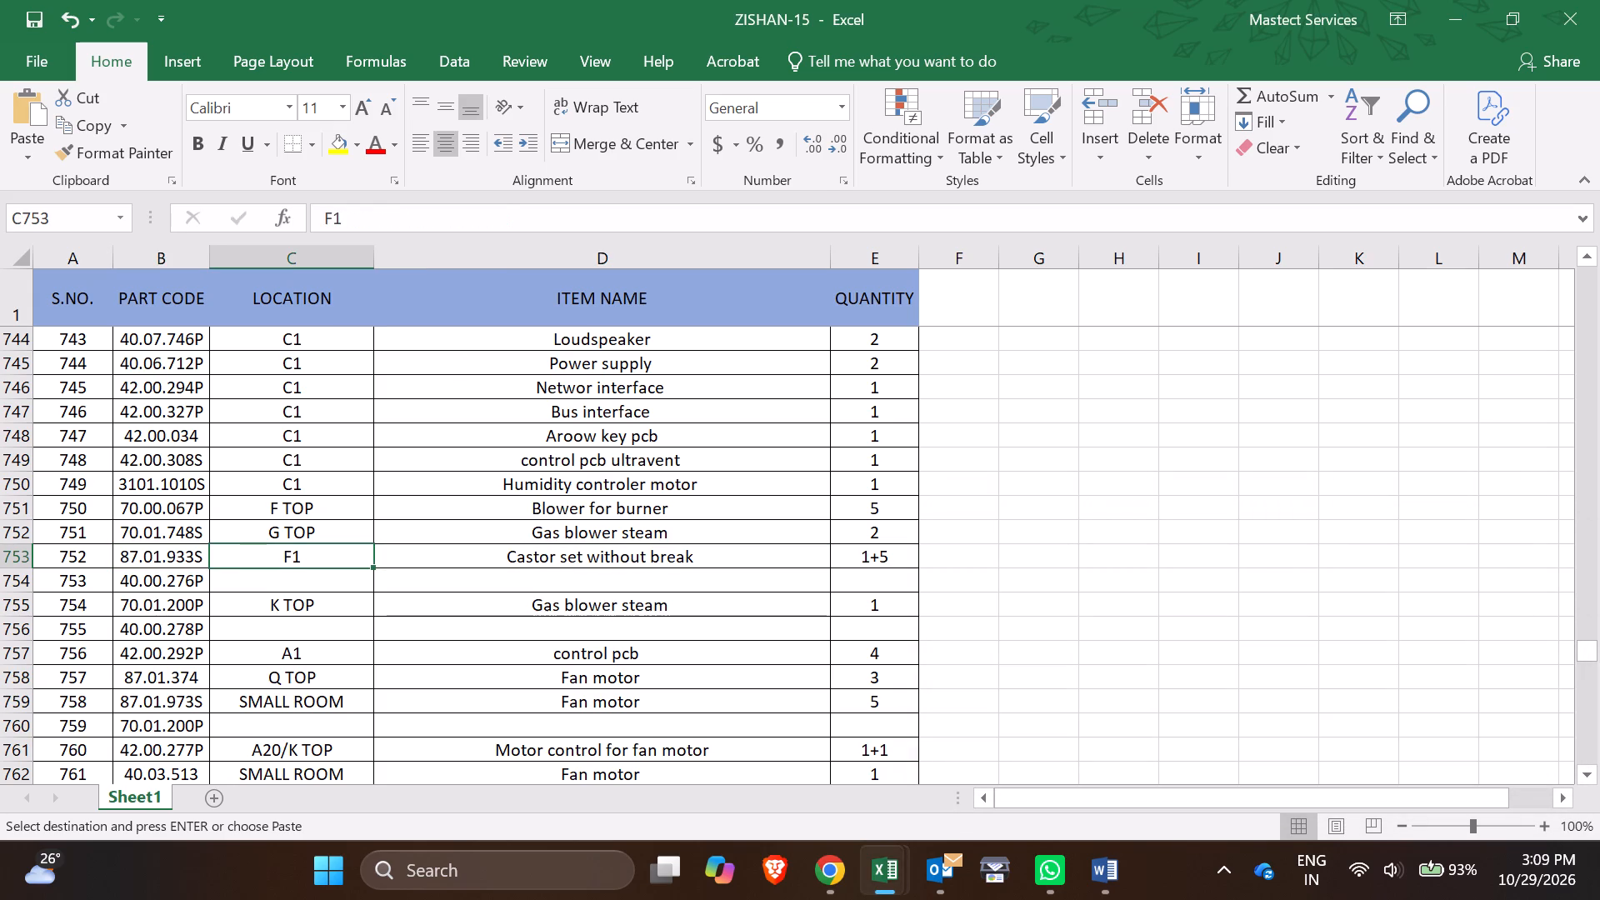
click(197, 556)
key(ctrl+s)
key(alt+Tab)
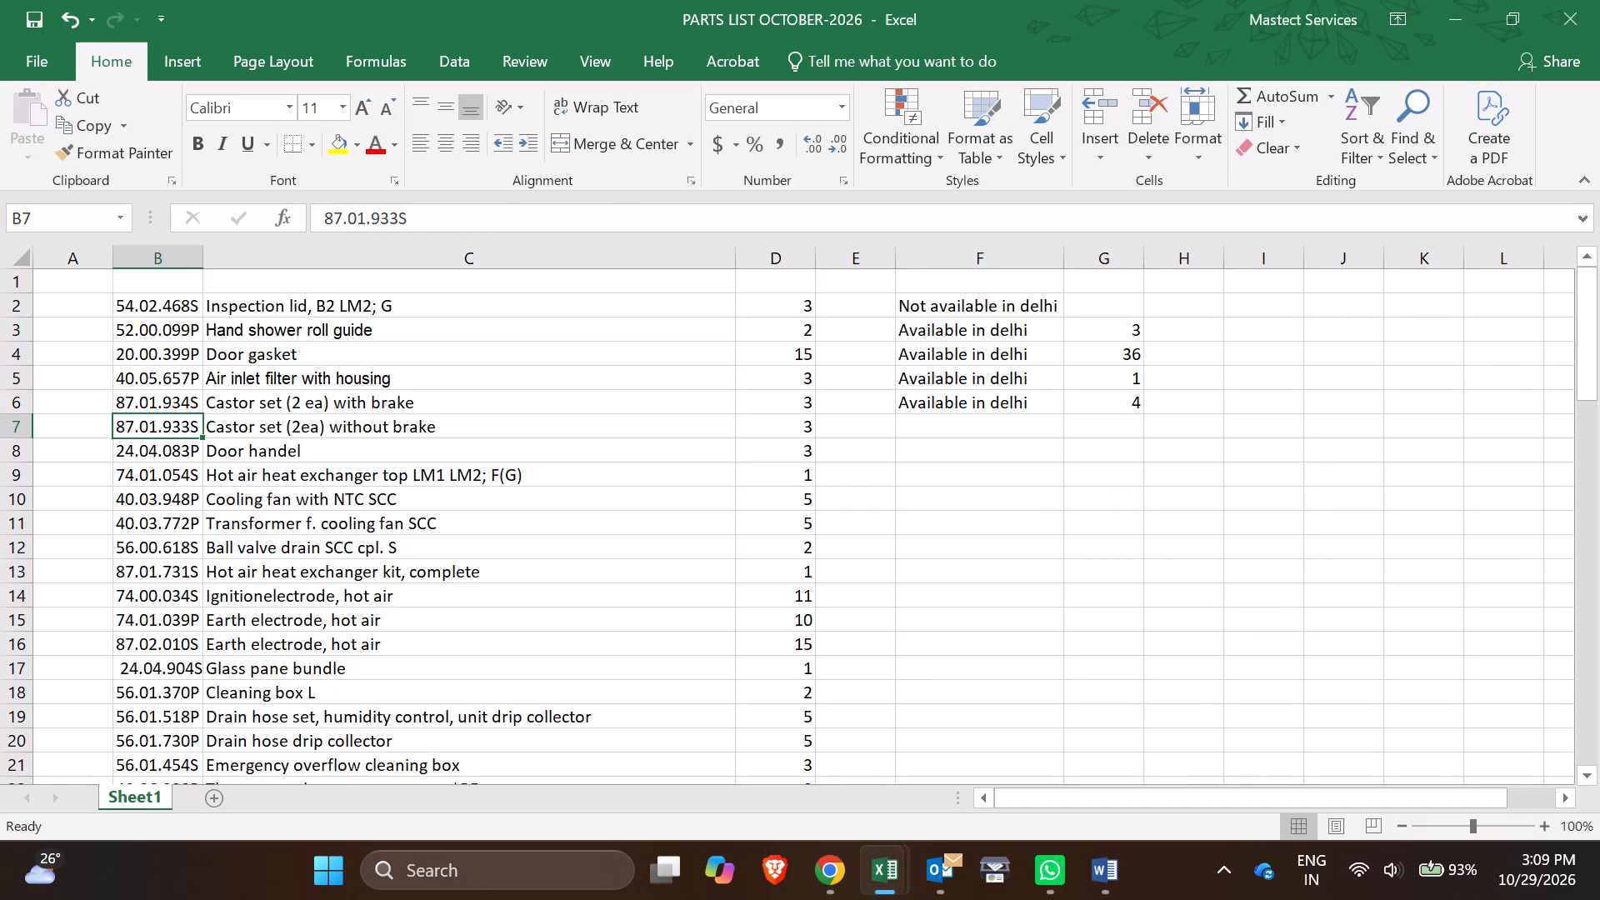
key(Right)
key(Right)
key(Right)
key(Right)
key(alt+Tab)
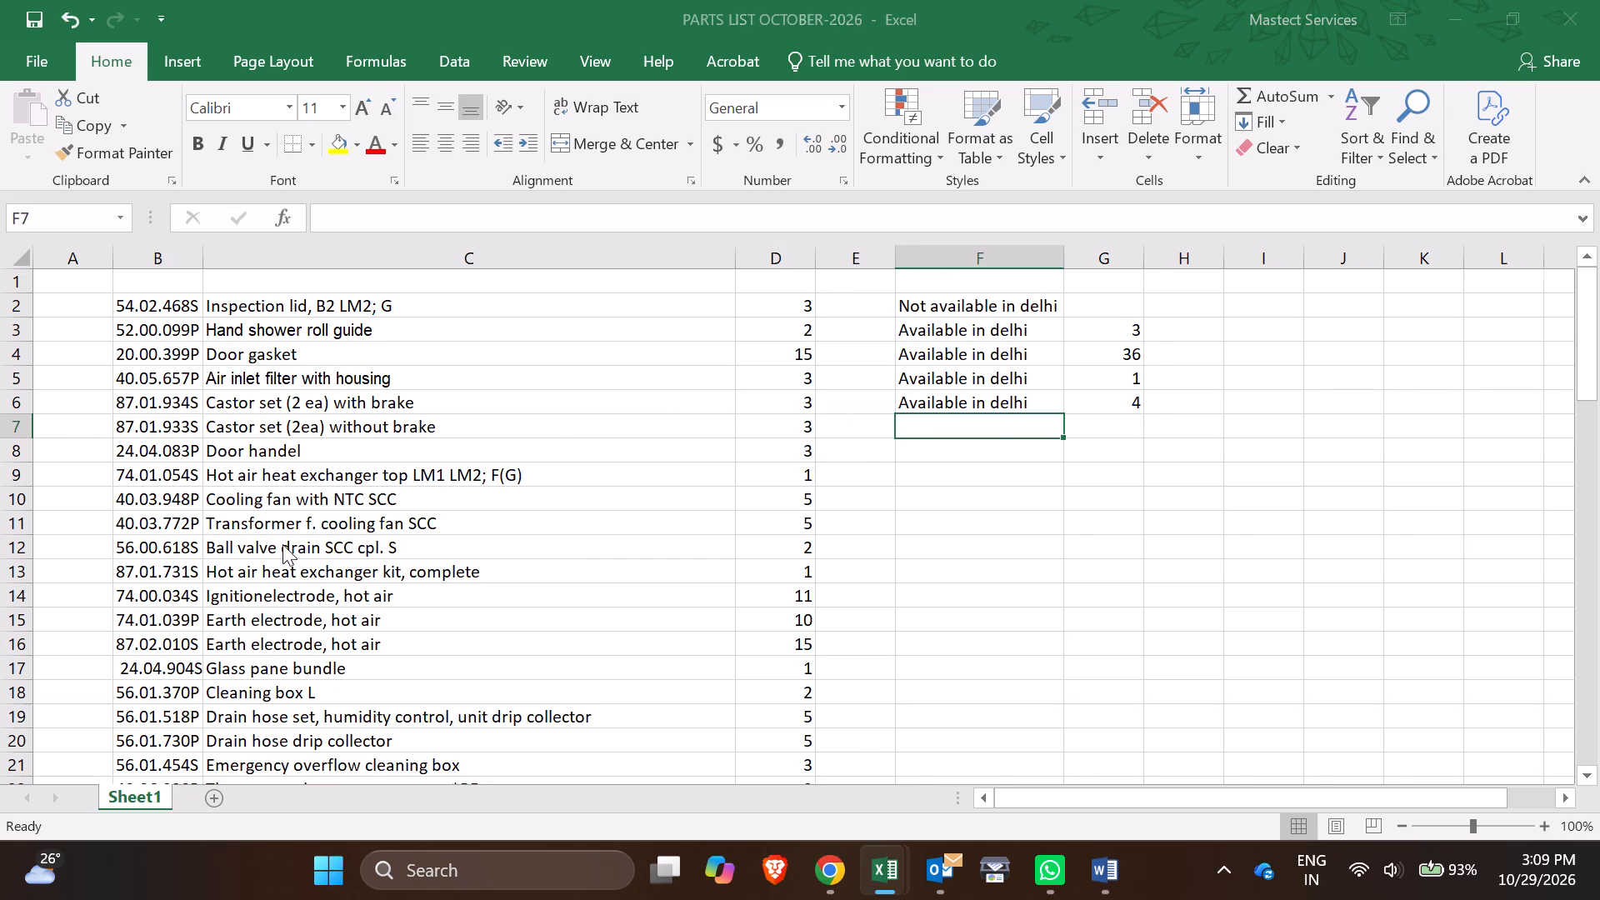
key(alt+Tab)
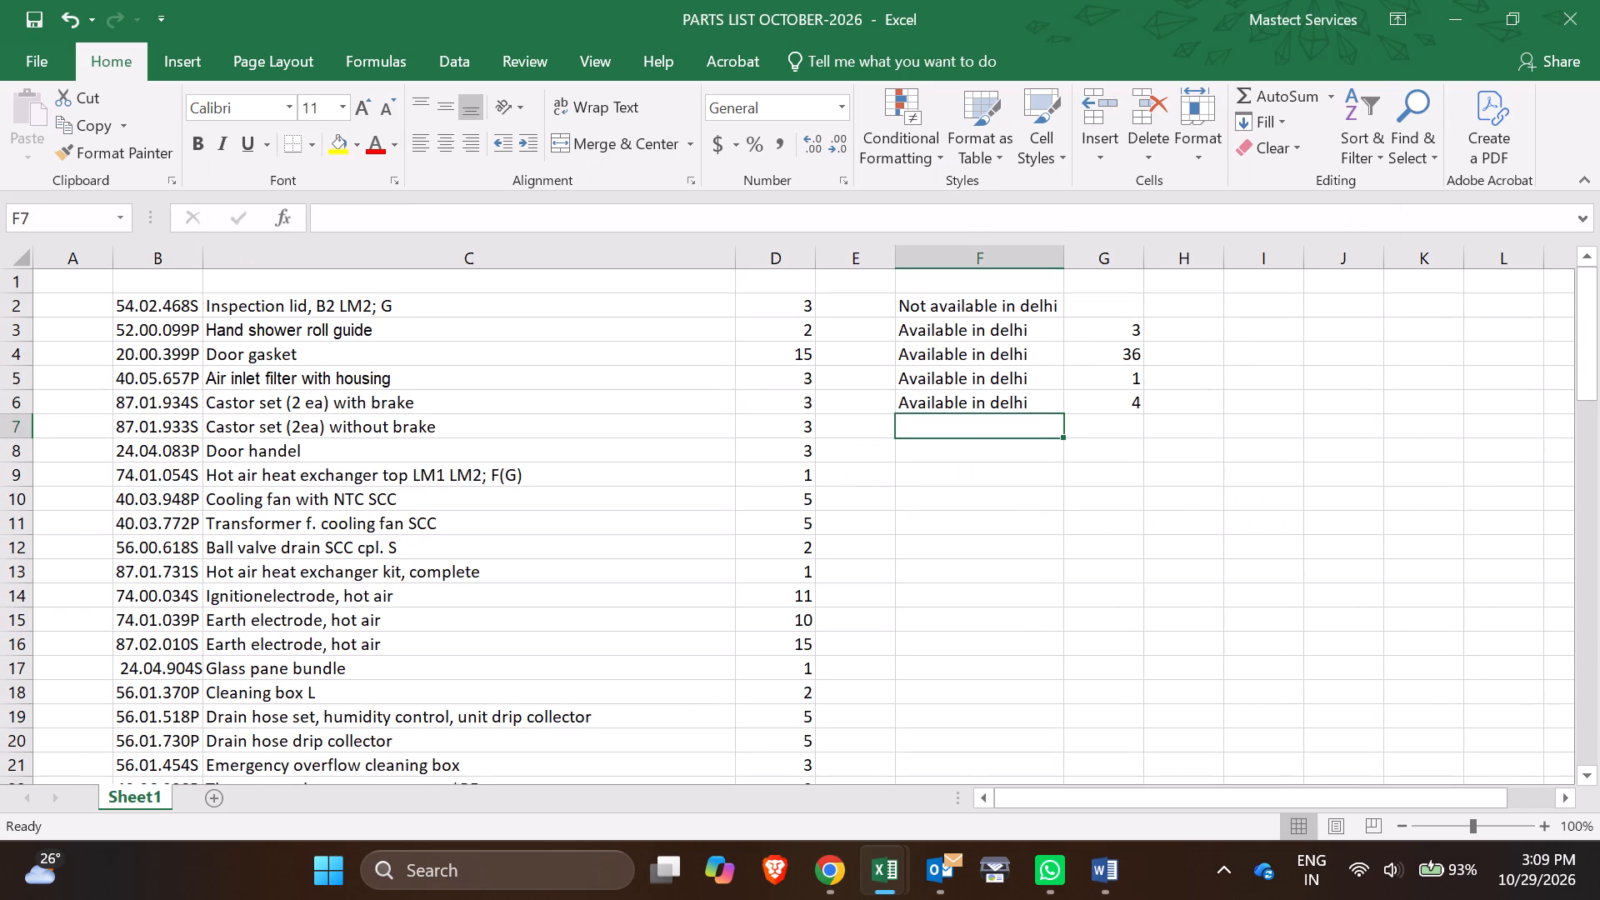
key(alt+Tab)
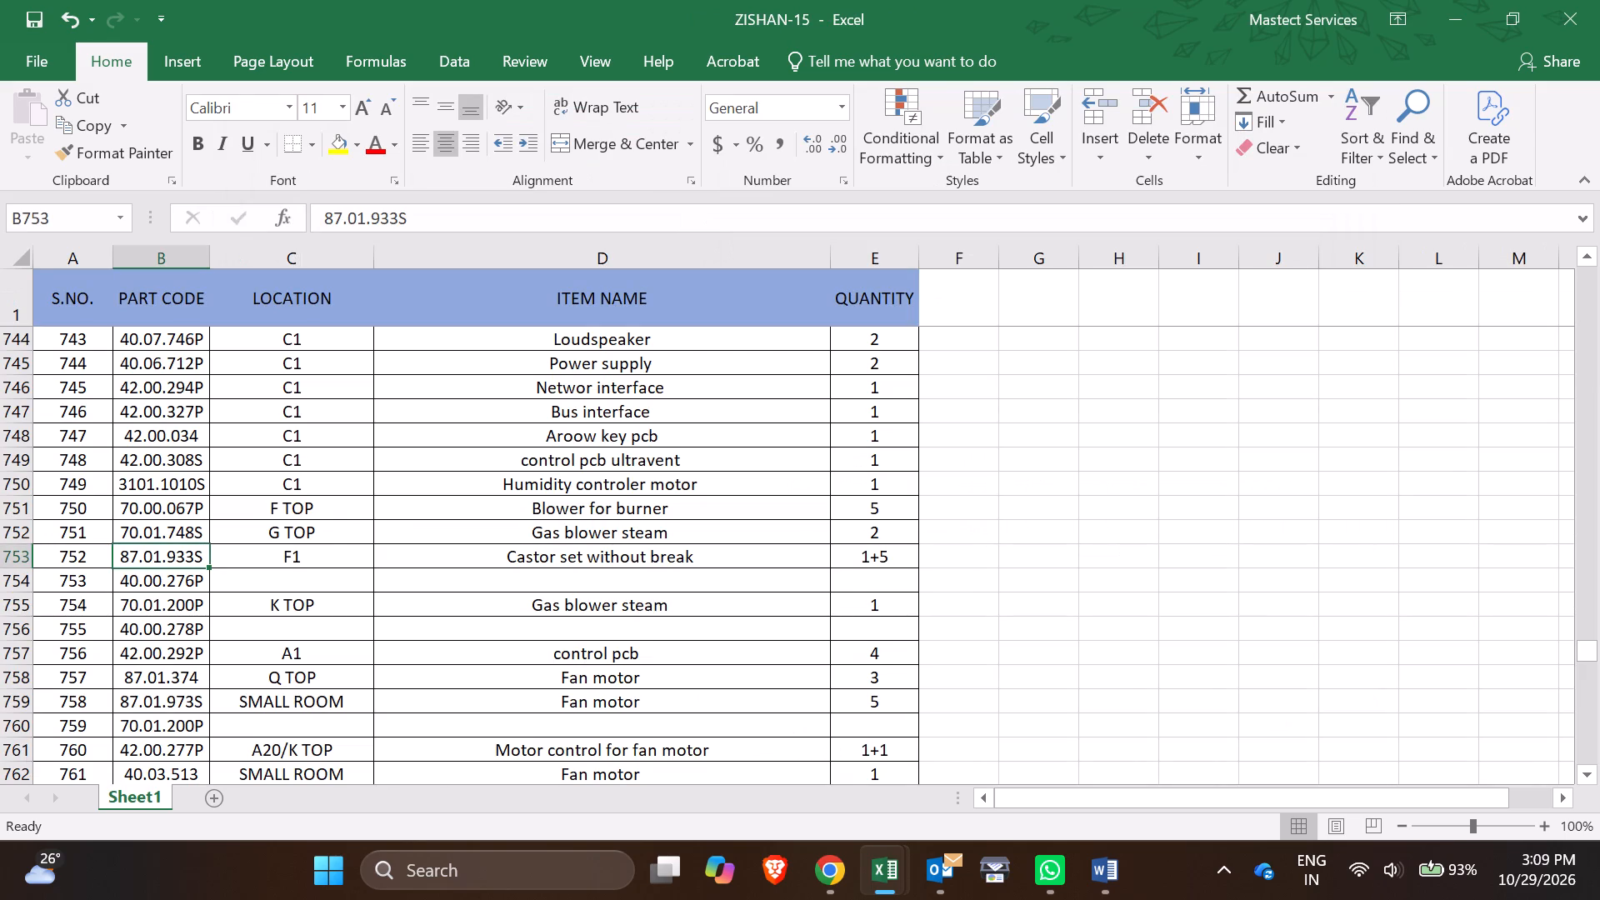
key(alt+Tab)
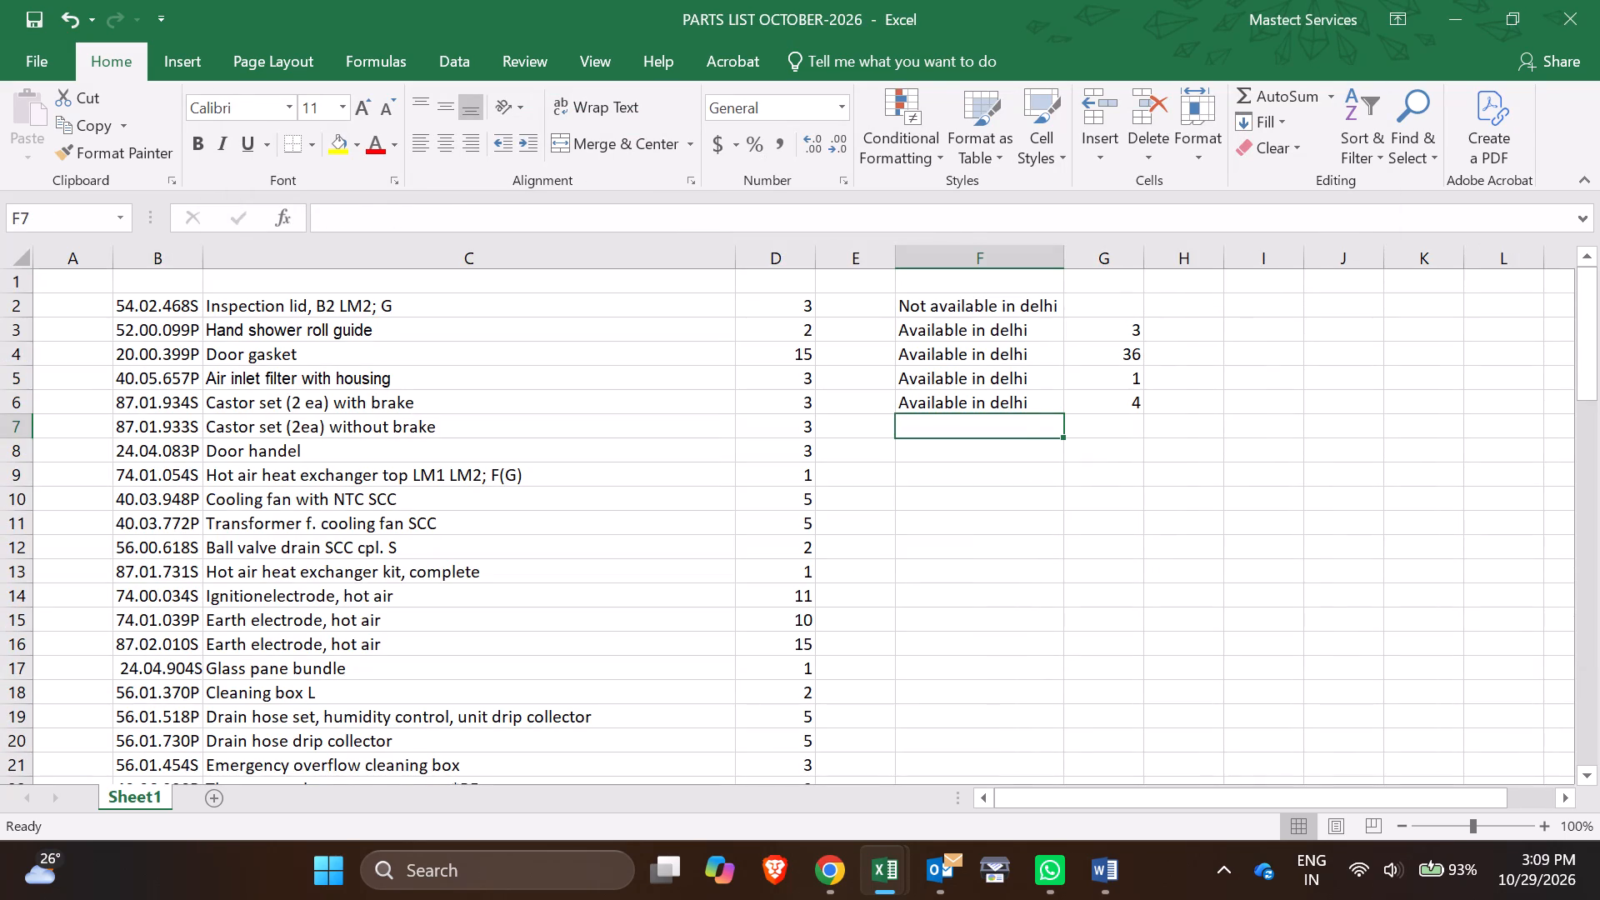
key(ctrl+d)
key(Right)
key(6)
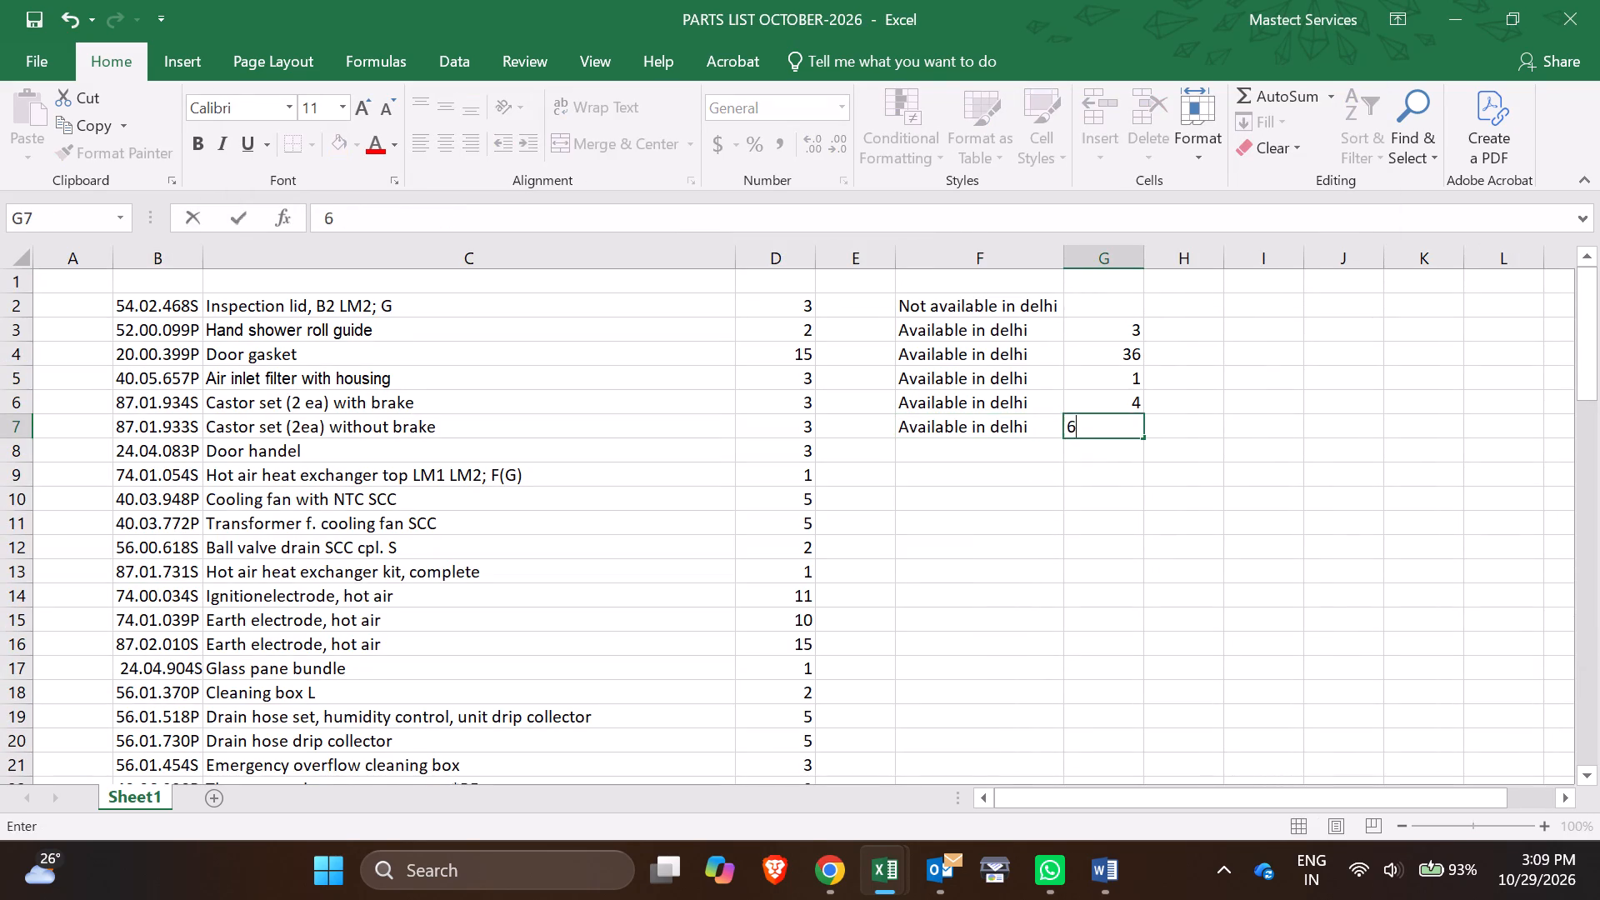
key(Return)
key(ctrl+s)
key(ctrl+s)
Copy code 24.04.083P of the door handle from the parts list and search the ZISHAN-15 workbook for it.
key(Left)
key(Left)
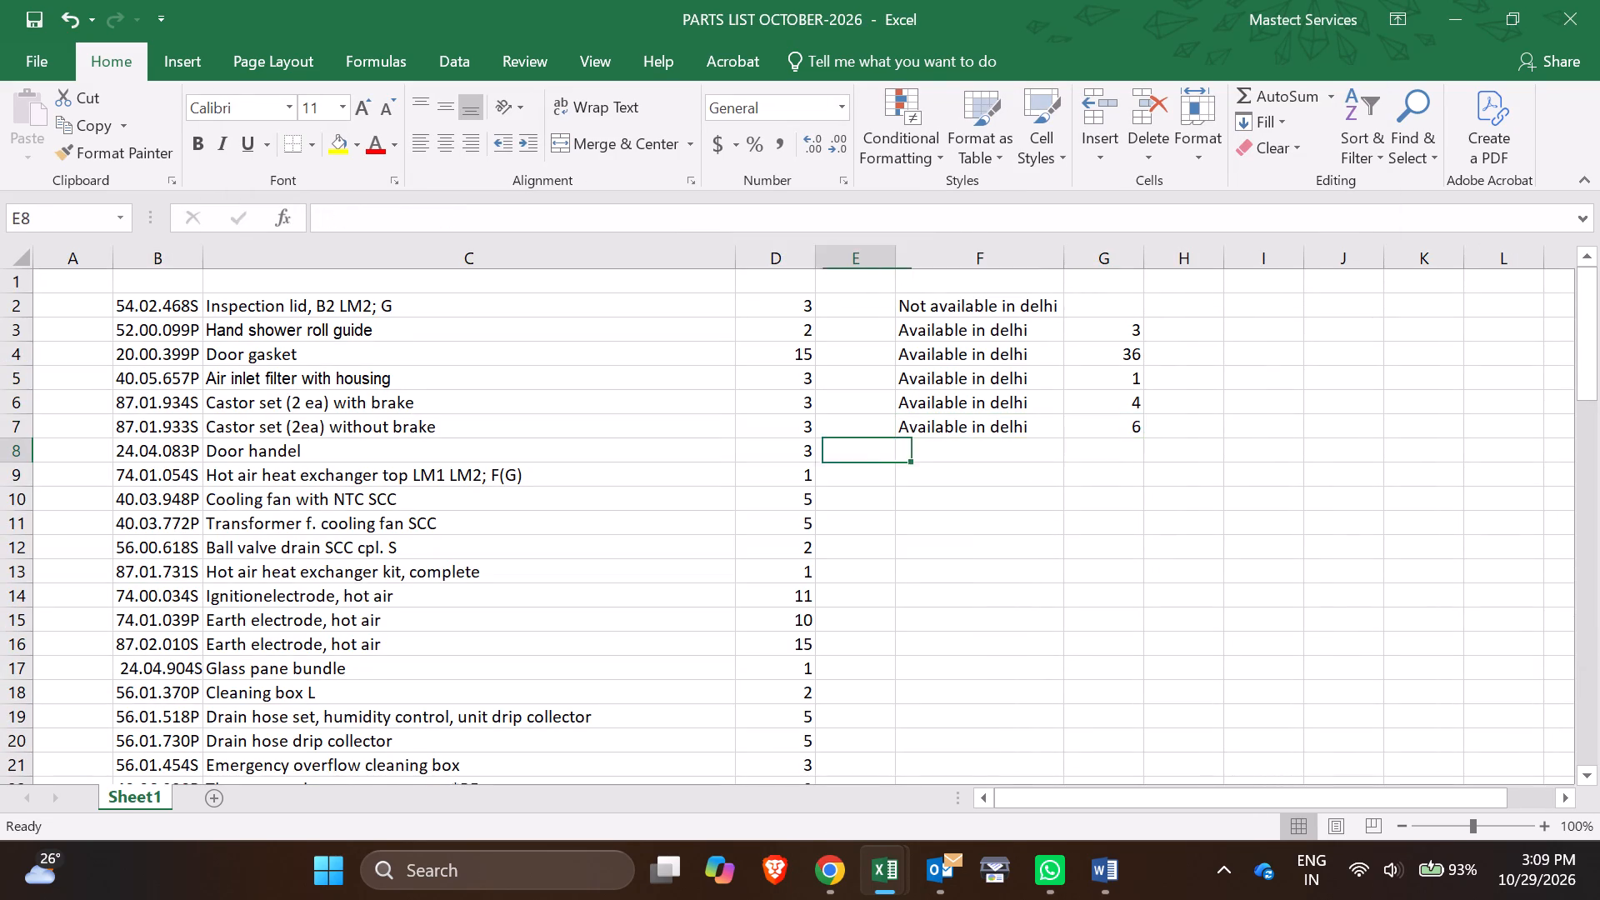
key(Left)
key(Left)
key(Left)
key(Left)
key(Right)
key(ctrl+c)
key(alt+Tab)
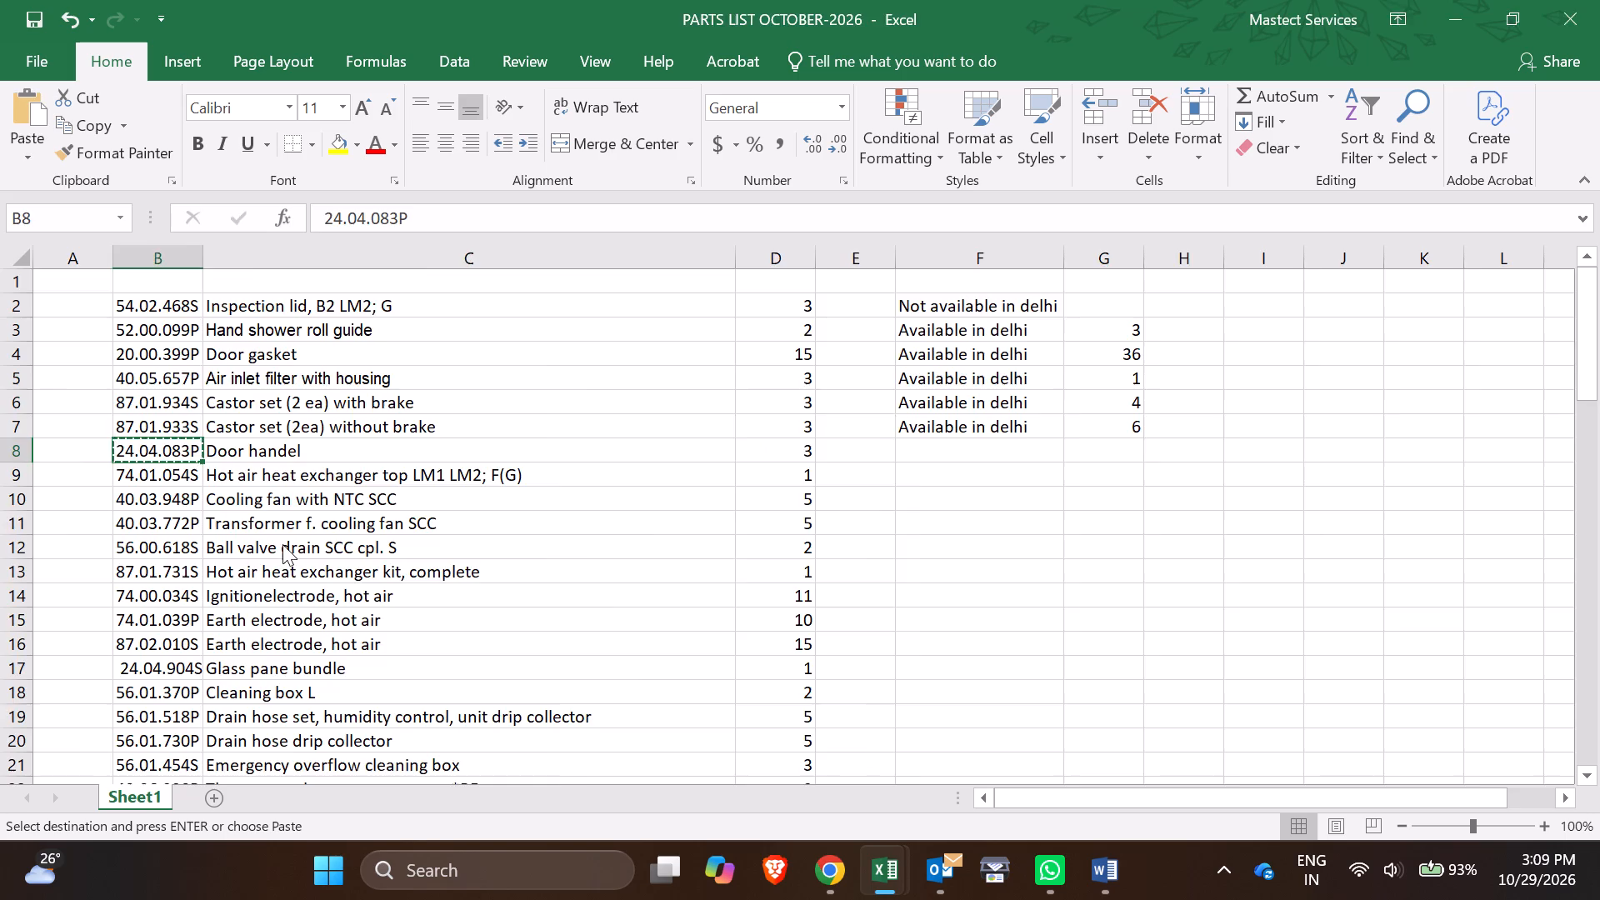
key(ctrl+f)
key(BackSpace)
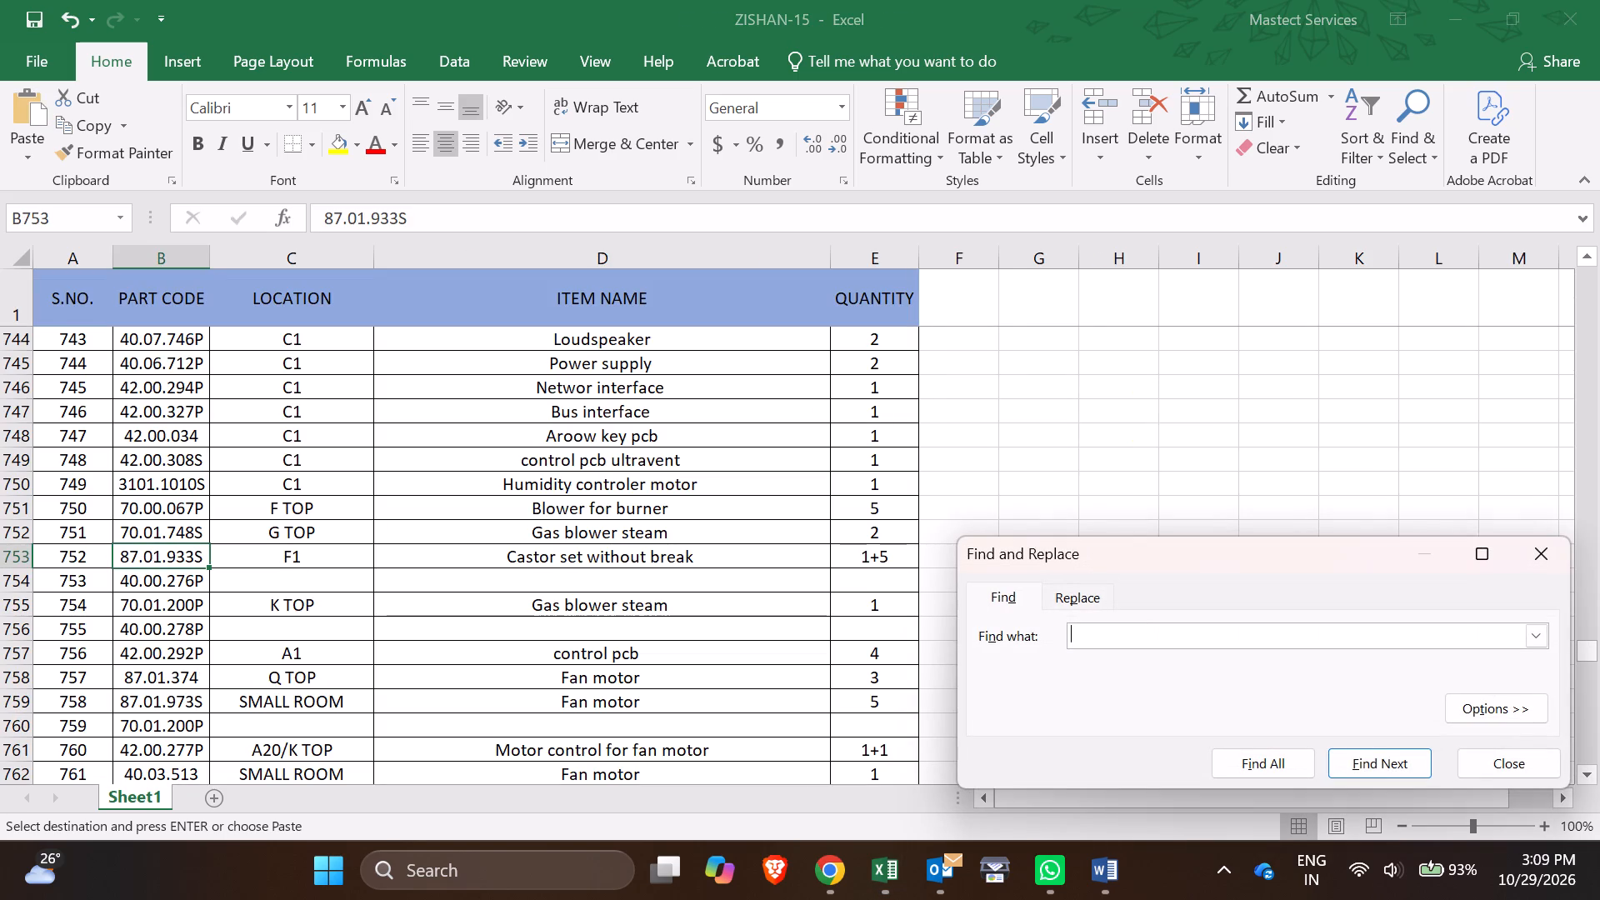
key(ctrl+v)
key(Return)
key(Return)
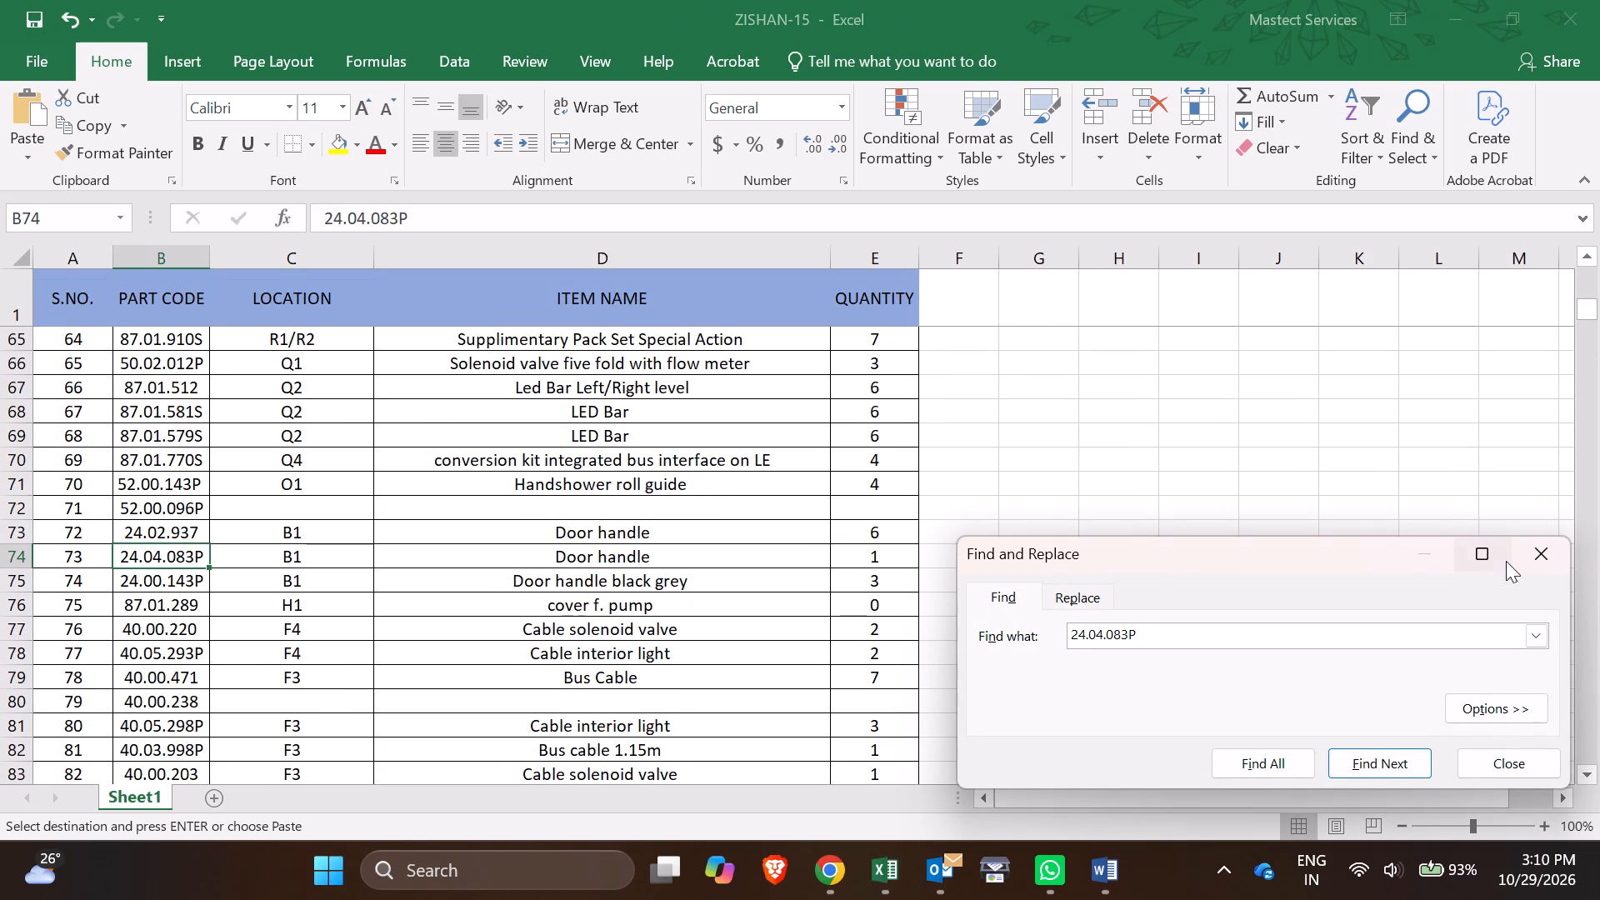
click(1542, 547)
In the parts list, mark 24.04.083P as "Available in delhi" with a stock quantity of 1 and save the workbook.
key(alt+Tab)
key(Right)
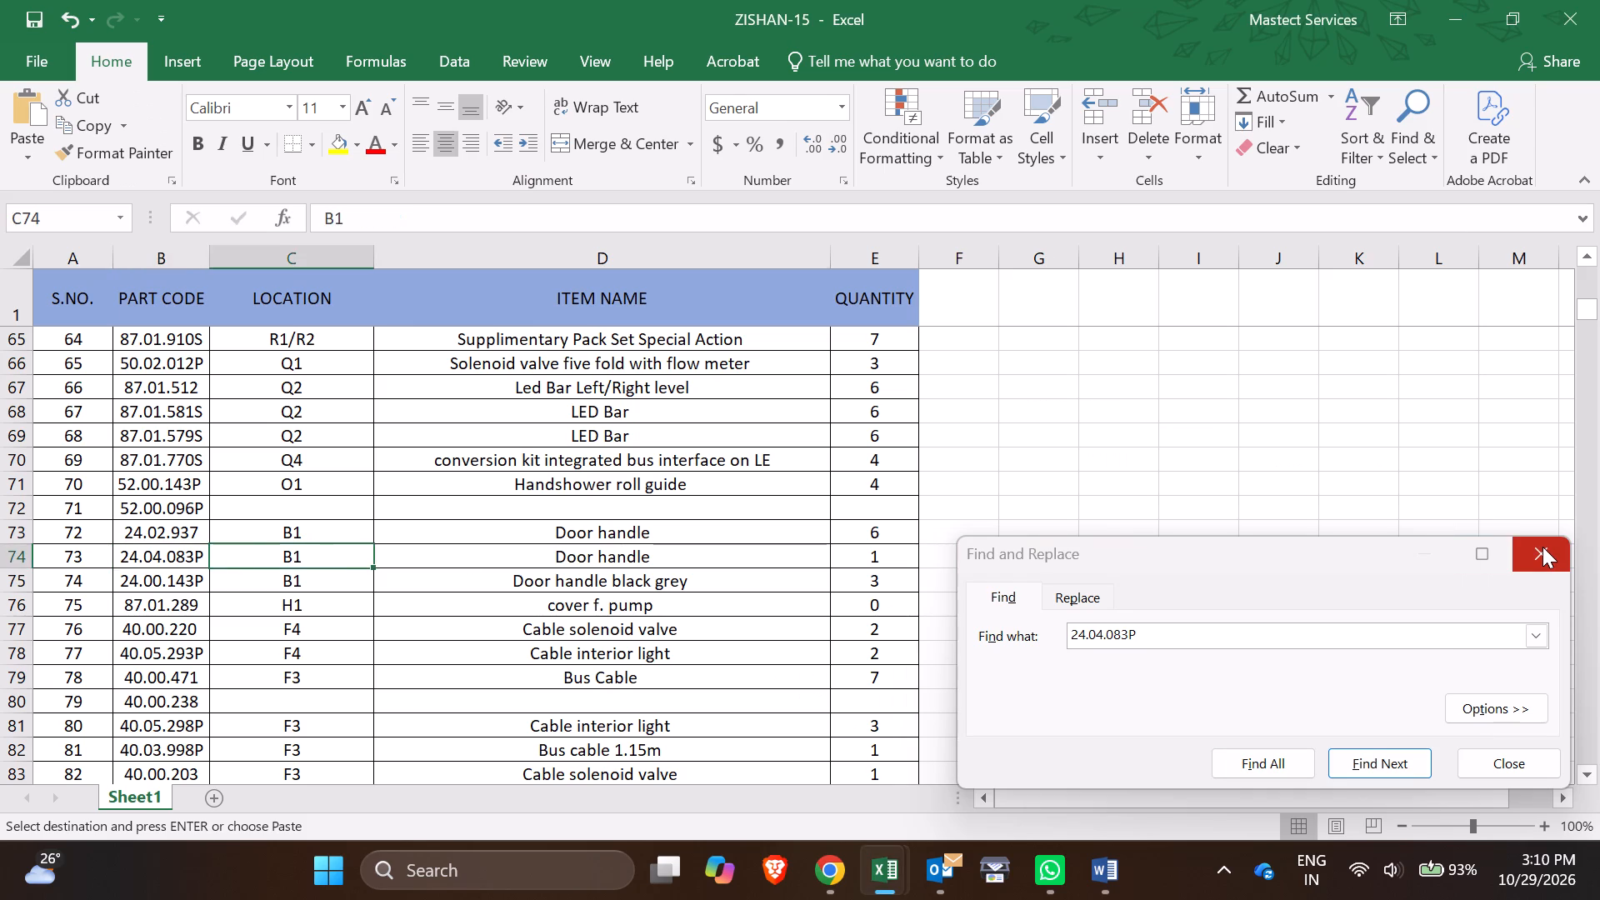
key(Right)
key(alt+Tab)
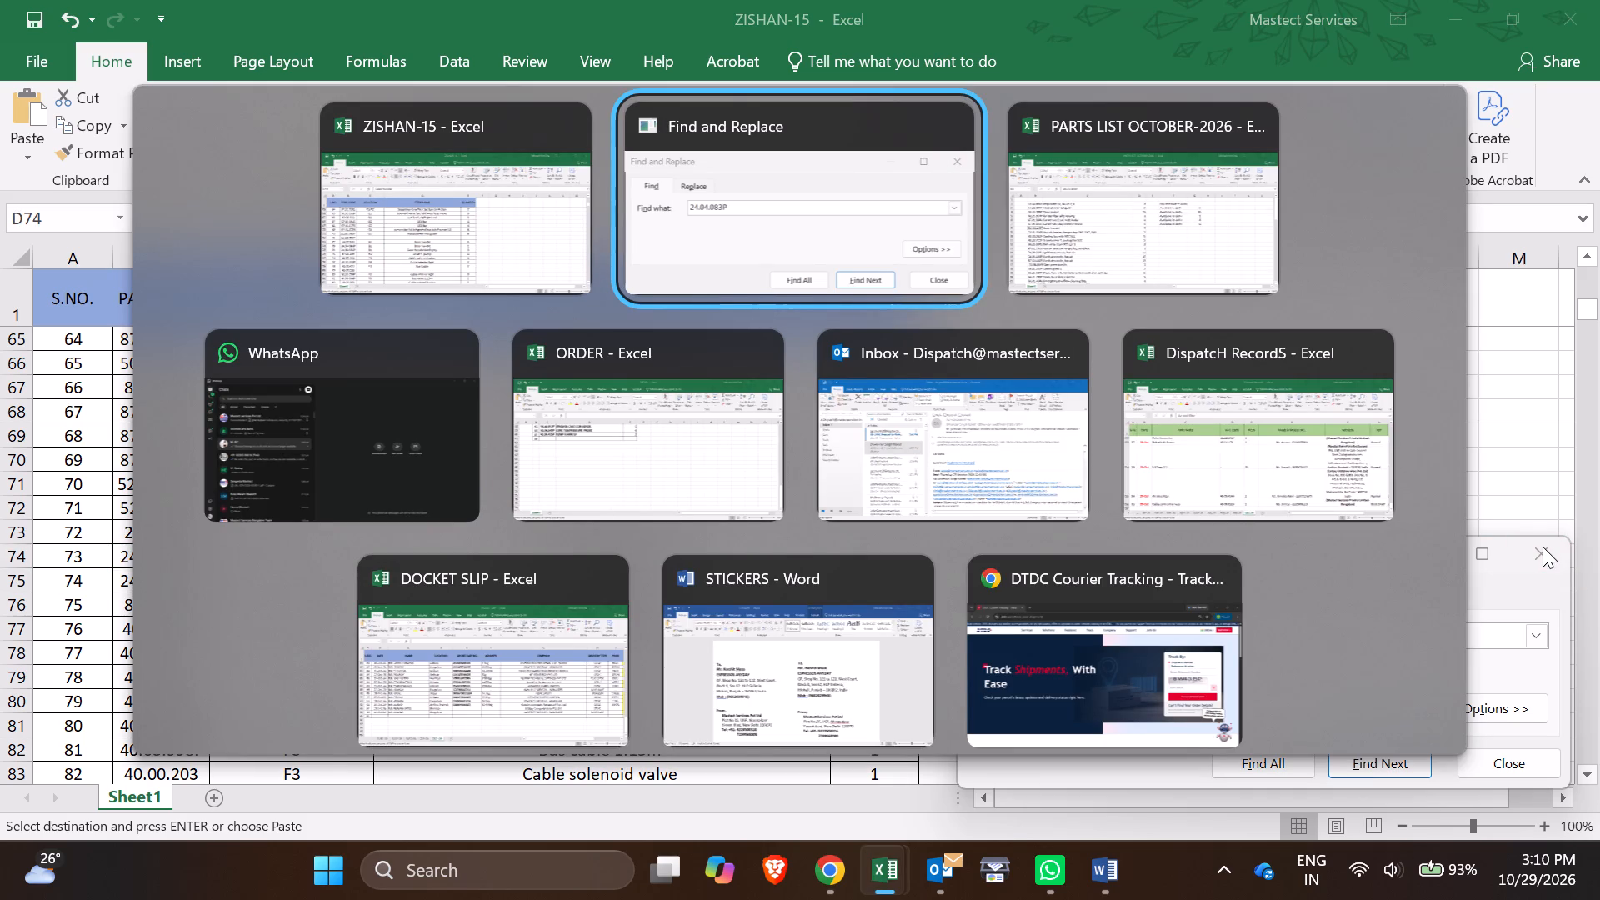
key(alt+Right)
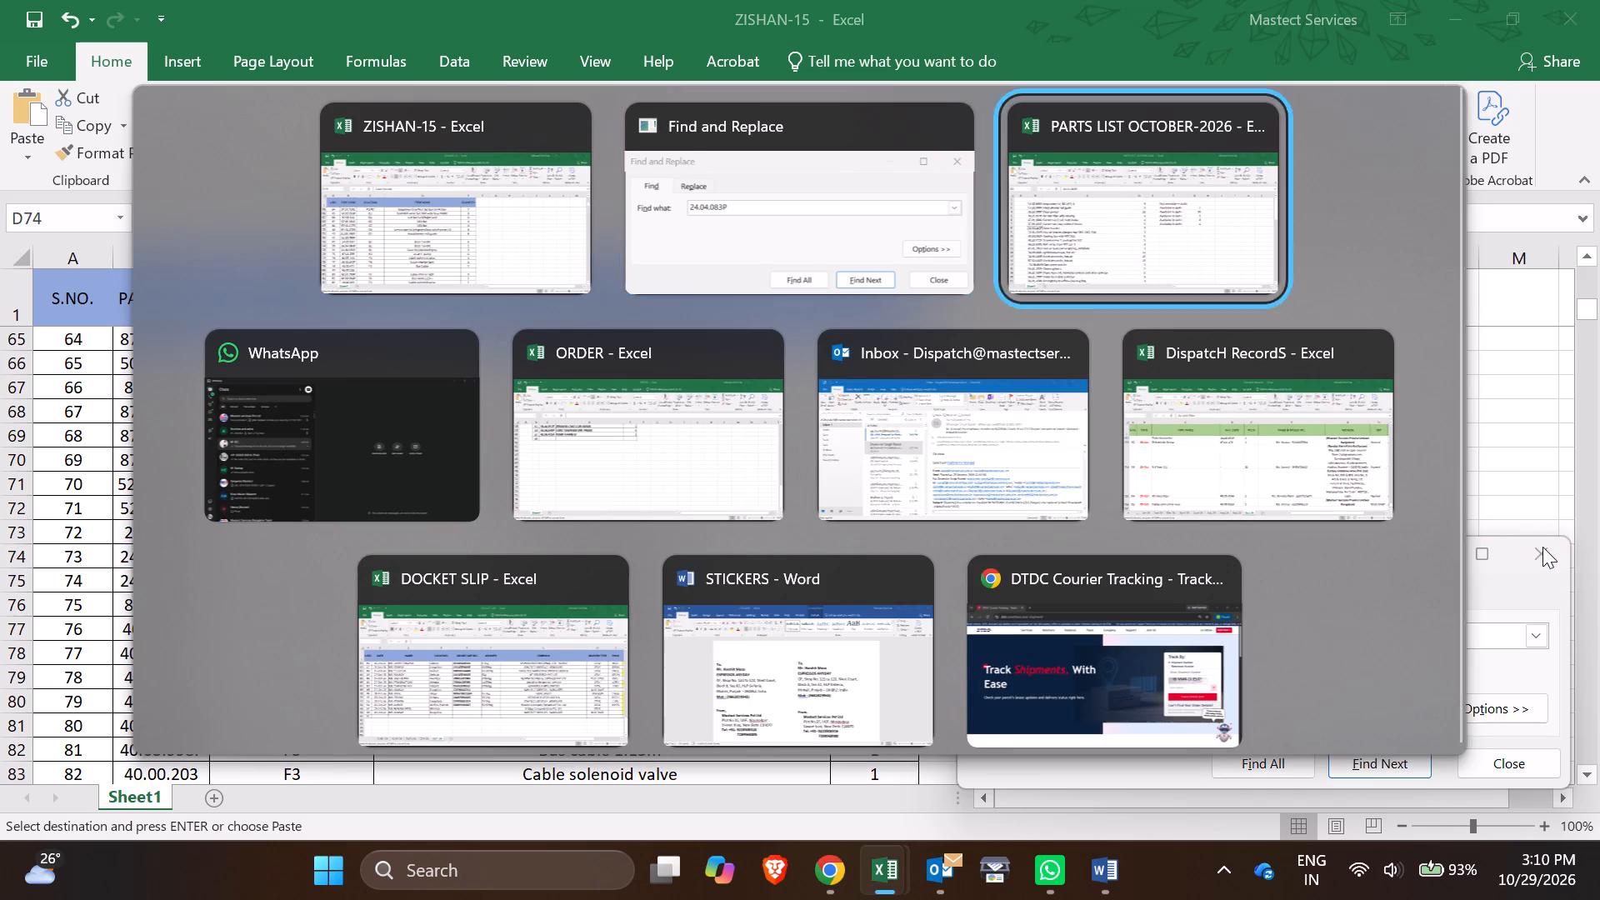
key(Right)
key(Right)
key(Right)
key(Right)
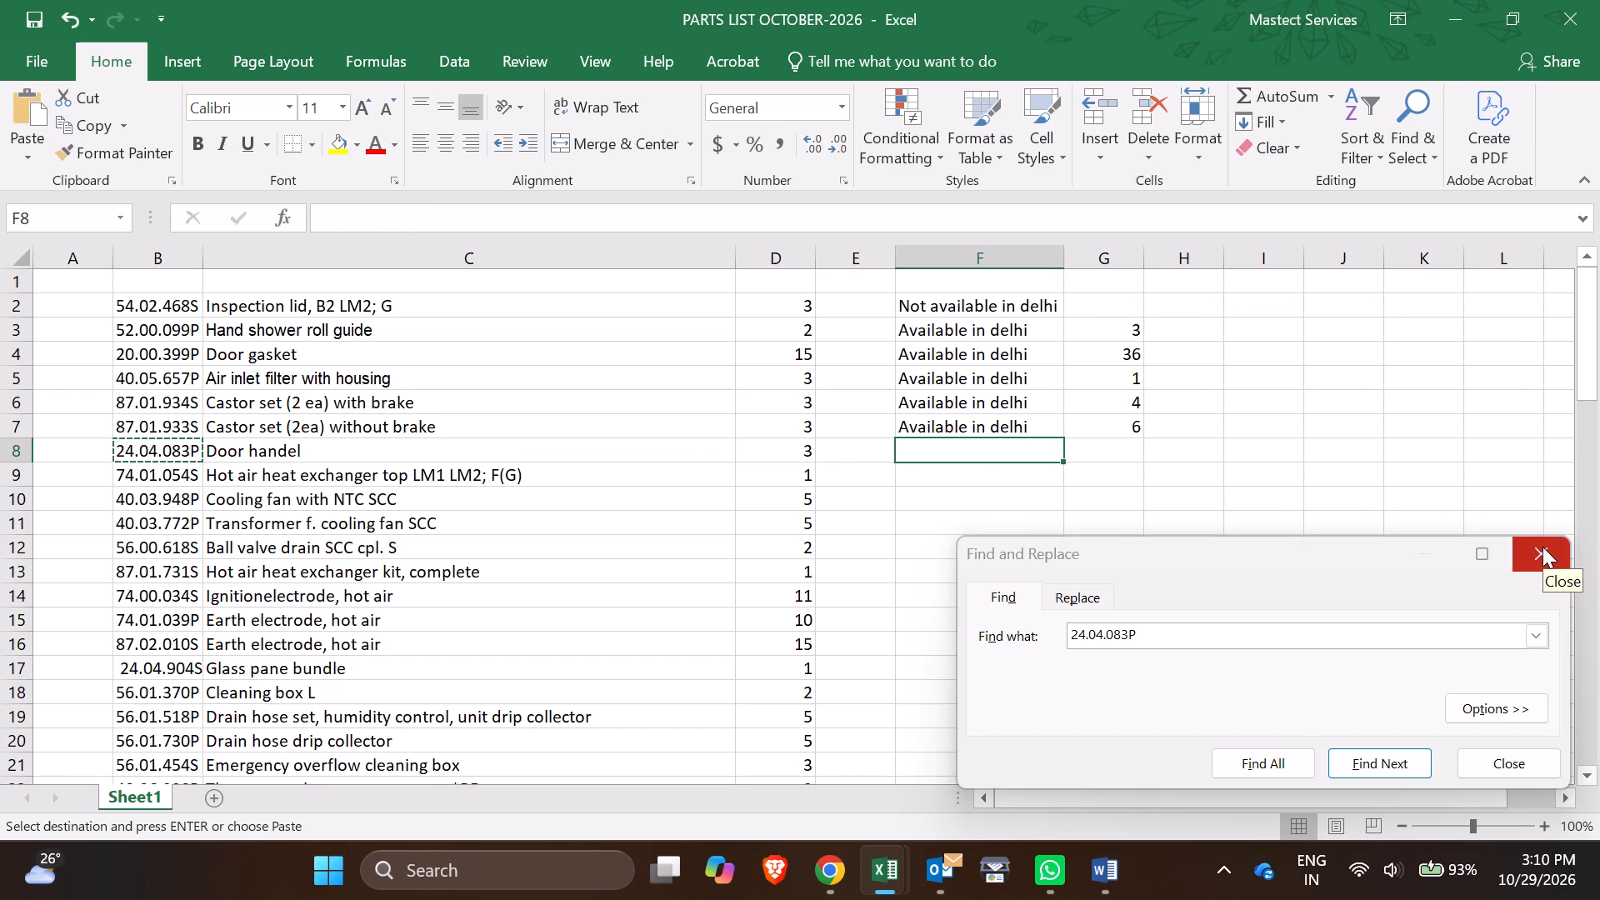
key(ctrl+d)
key(Right)
key(Right)
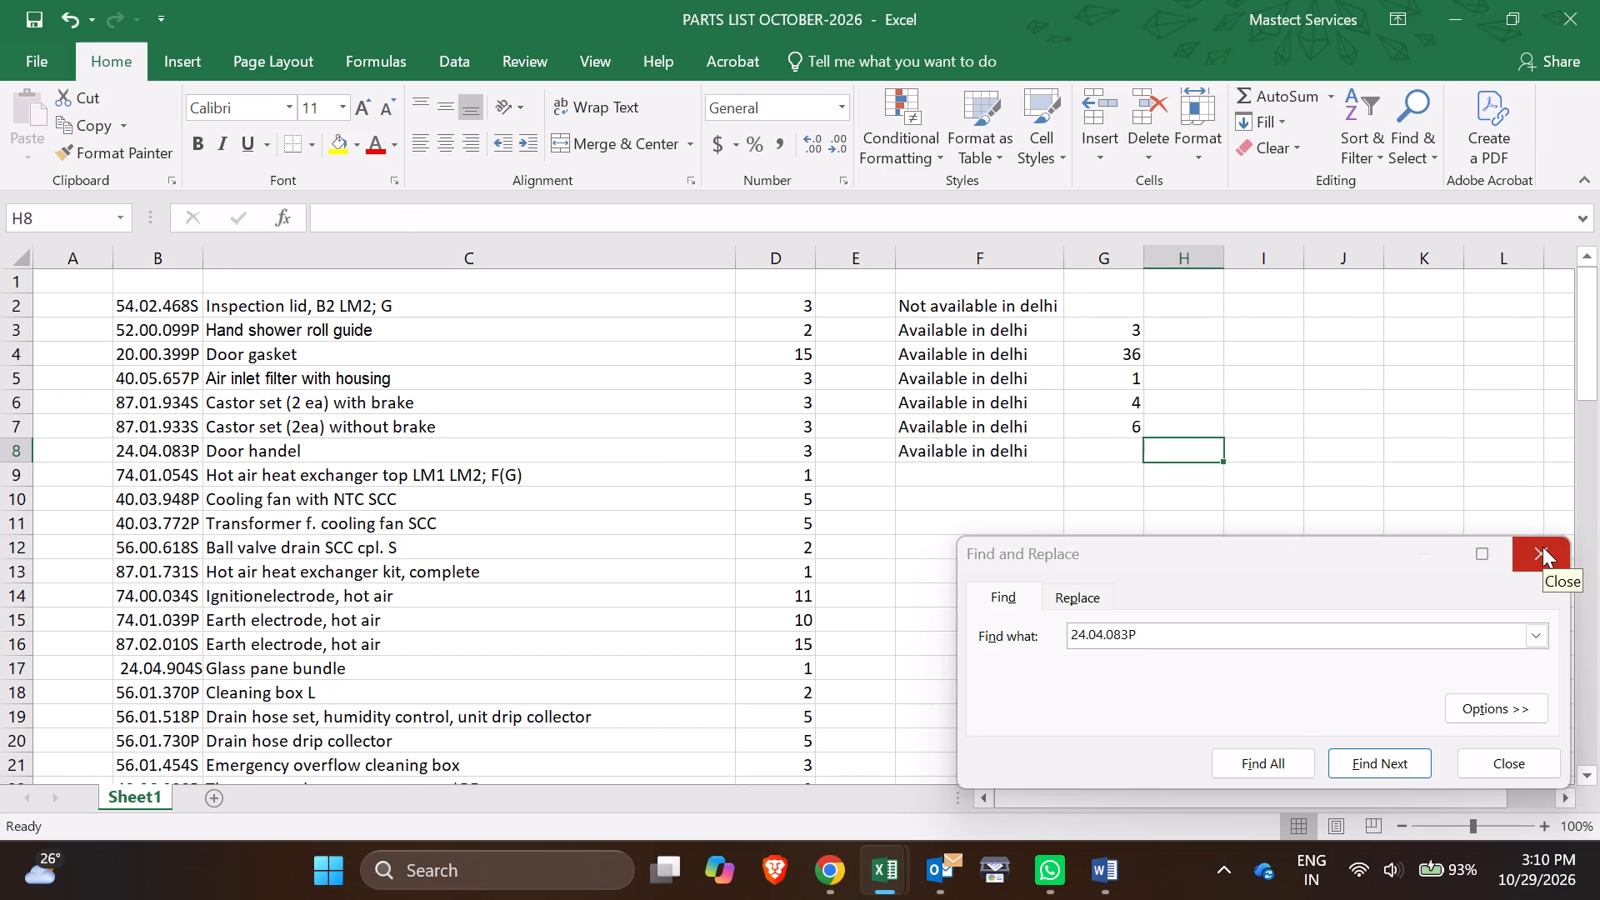
key(Left)
key(1)
key(Return)
key(ctrl+s)
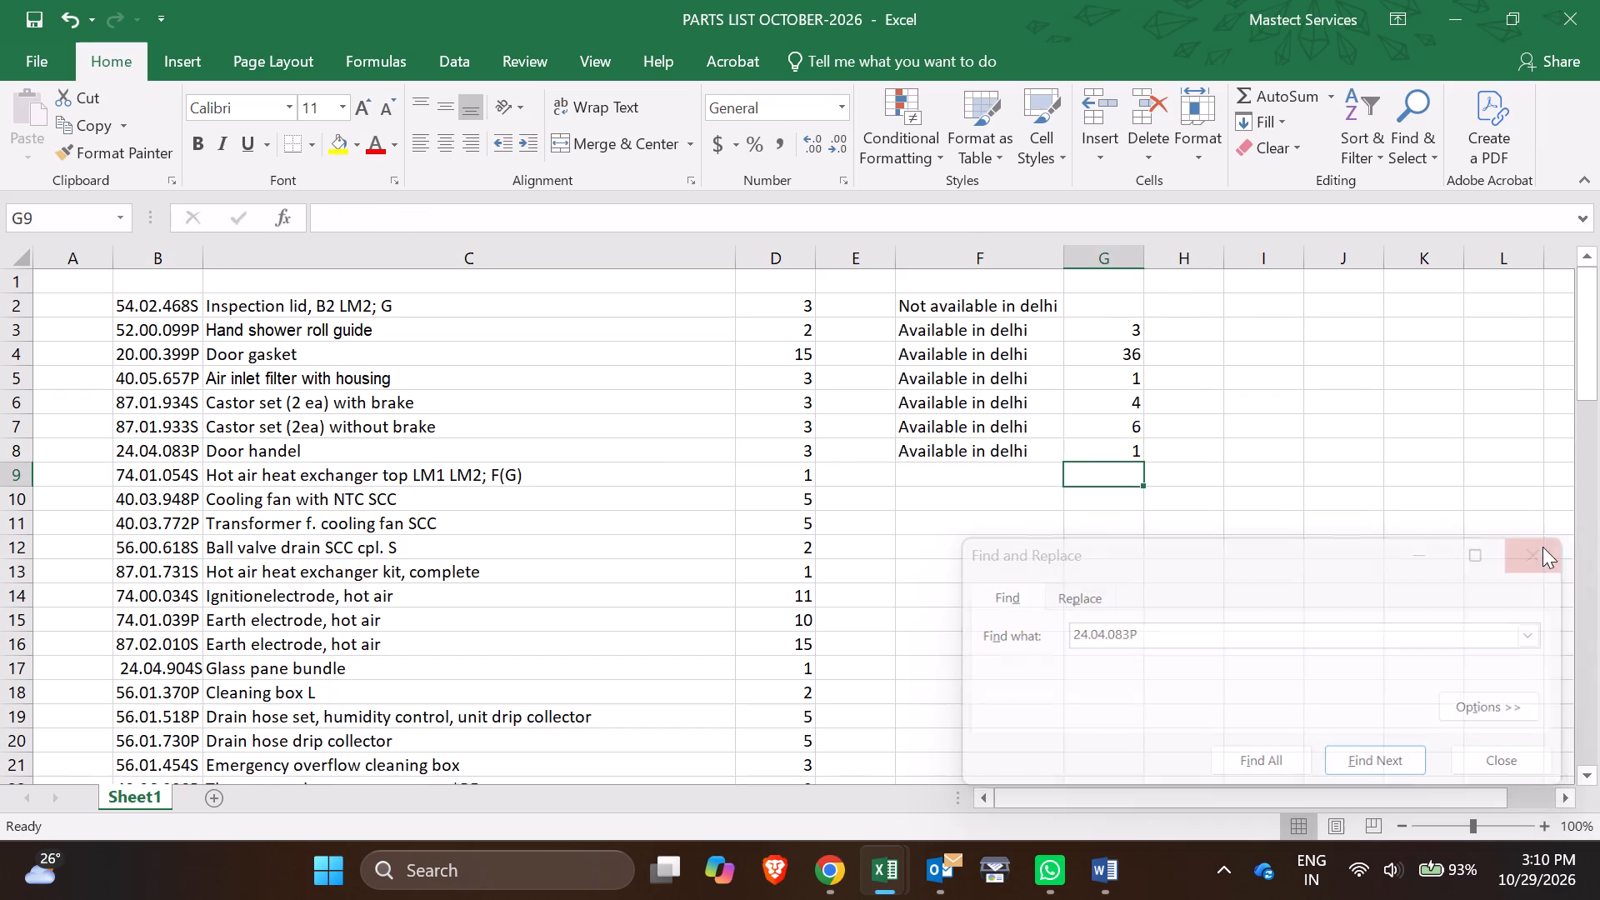
In the parts list, select code 74.01.054S of the hot air heat exchanger top and save the workbook.
click(1517, 566)
key(alt+Tab)
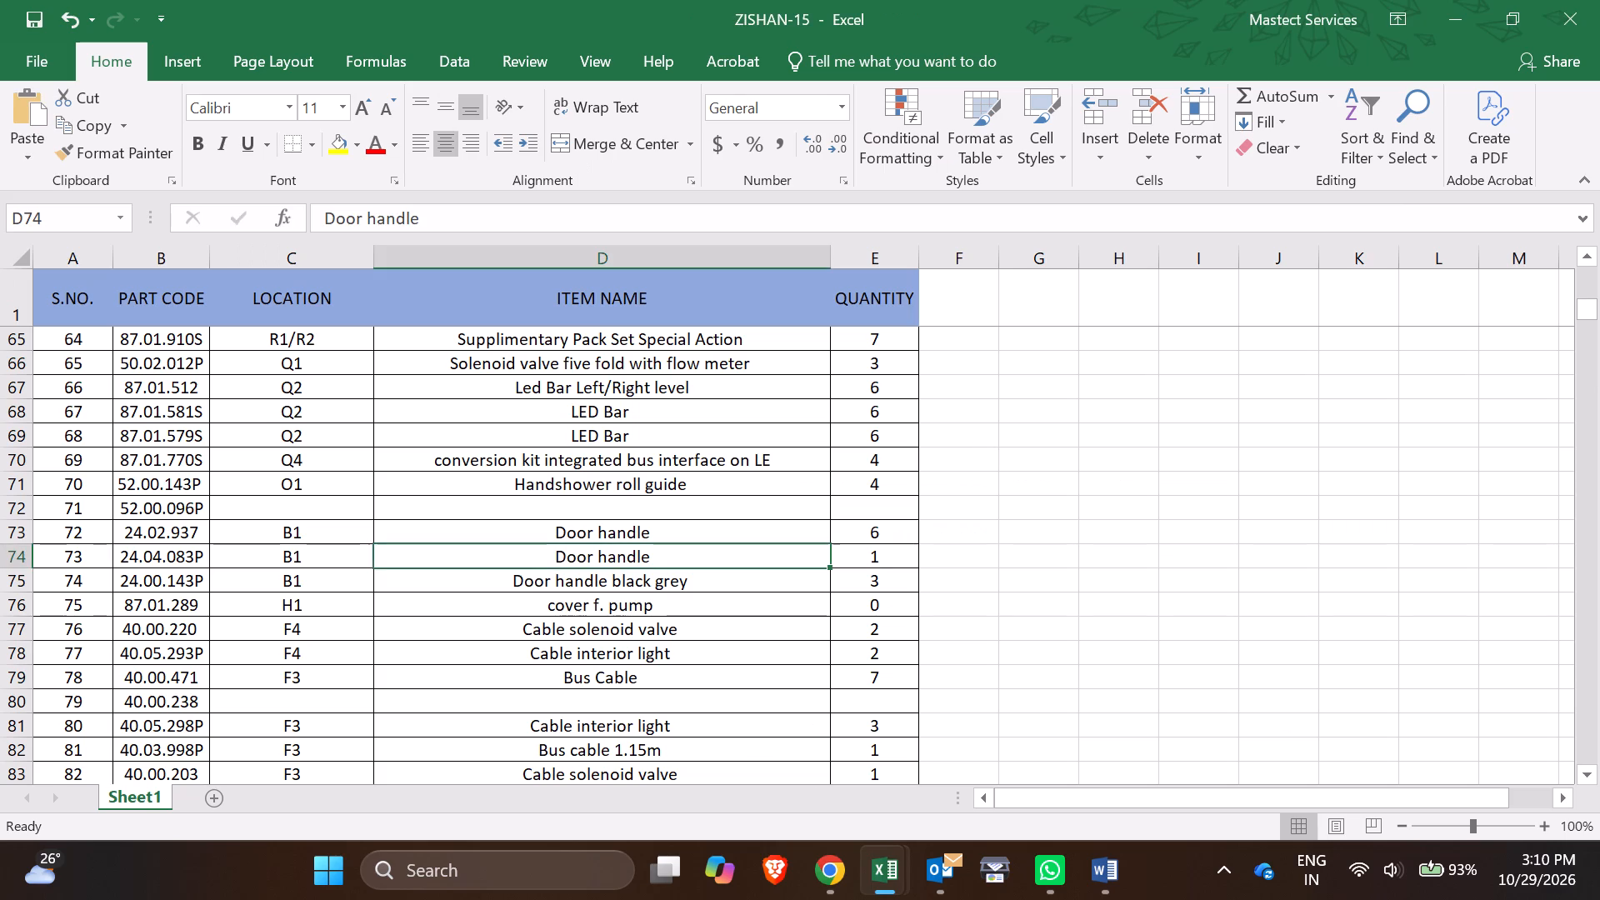
key(alt+Tab)
key(Left)
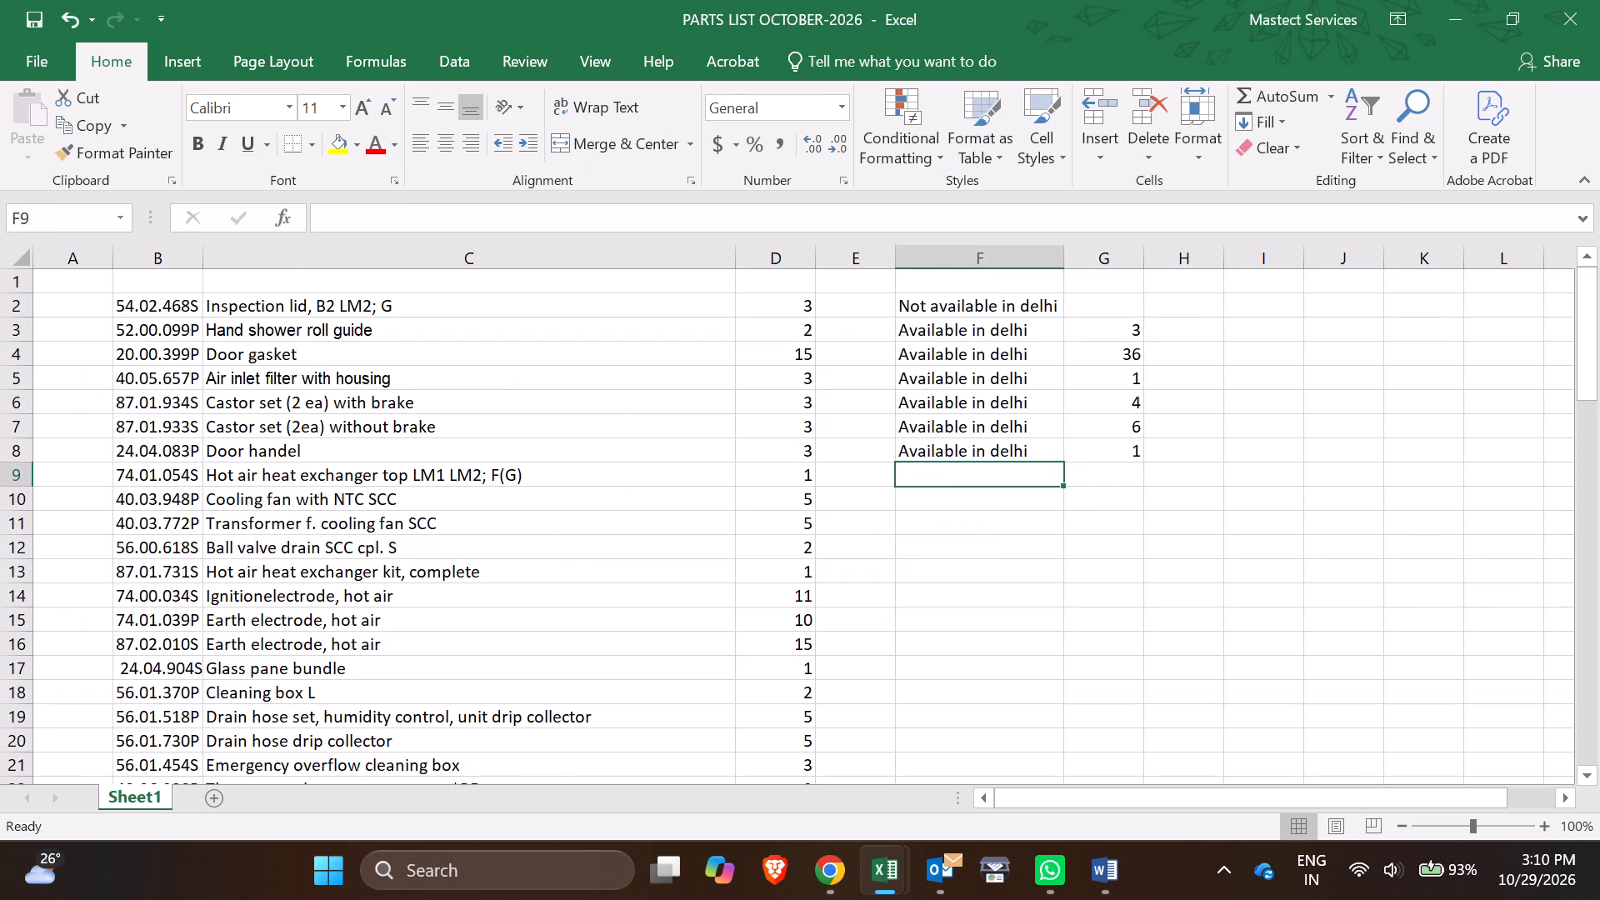
key(Left)
key(Left)
key(Left)
key(Left)
key(ctrl+s)
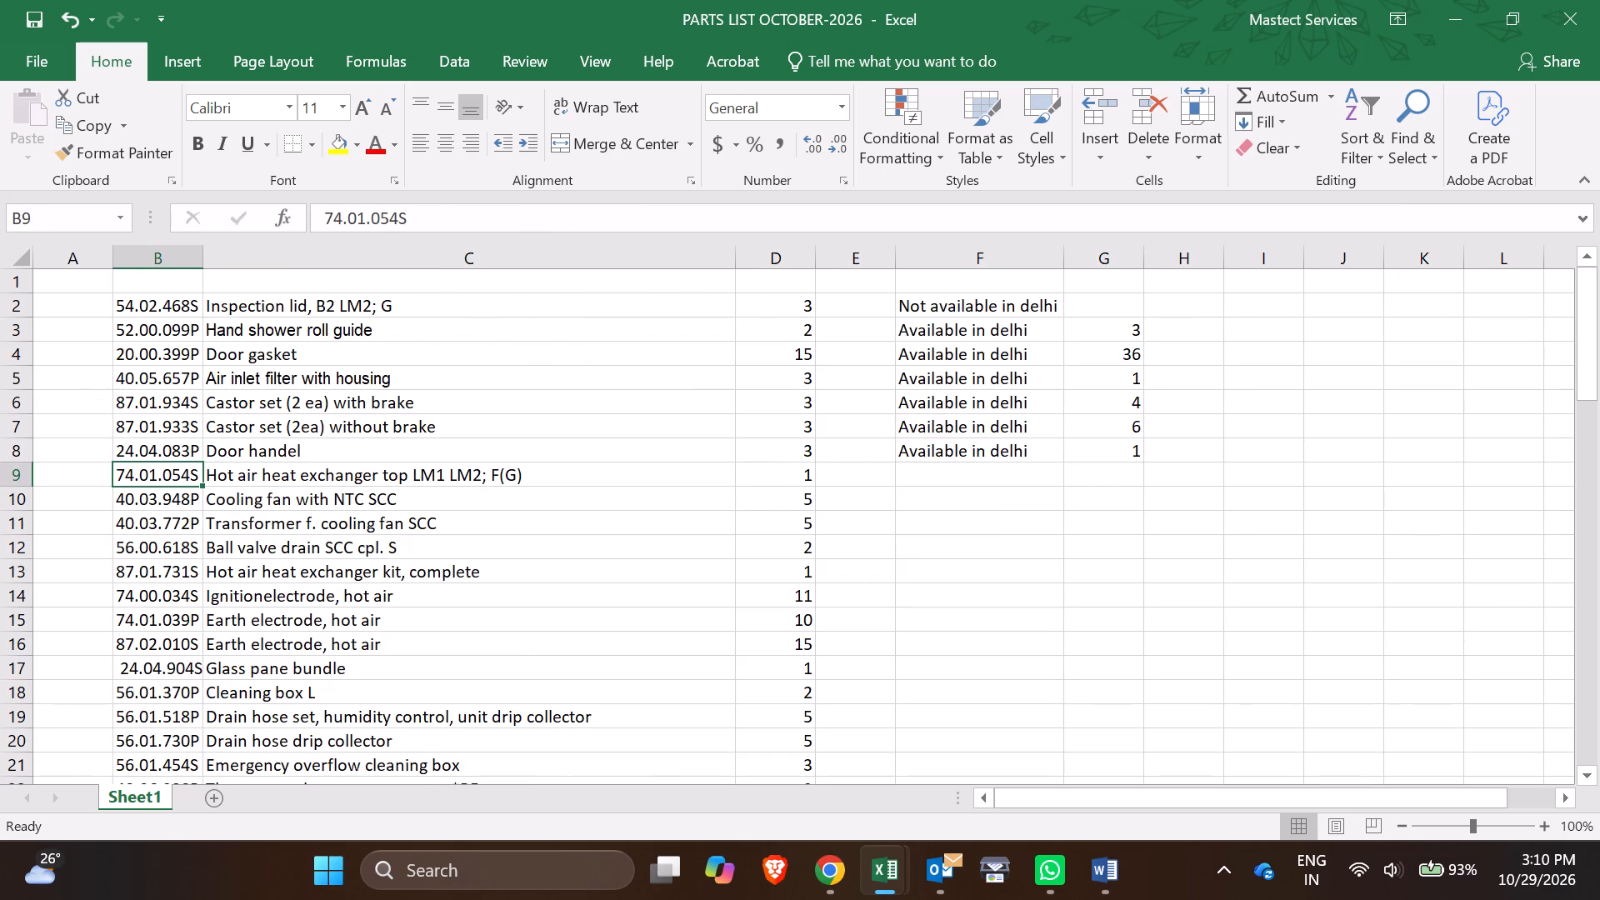
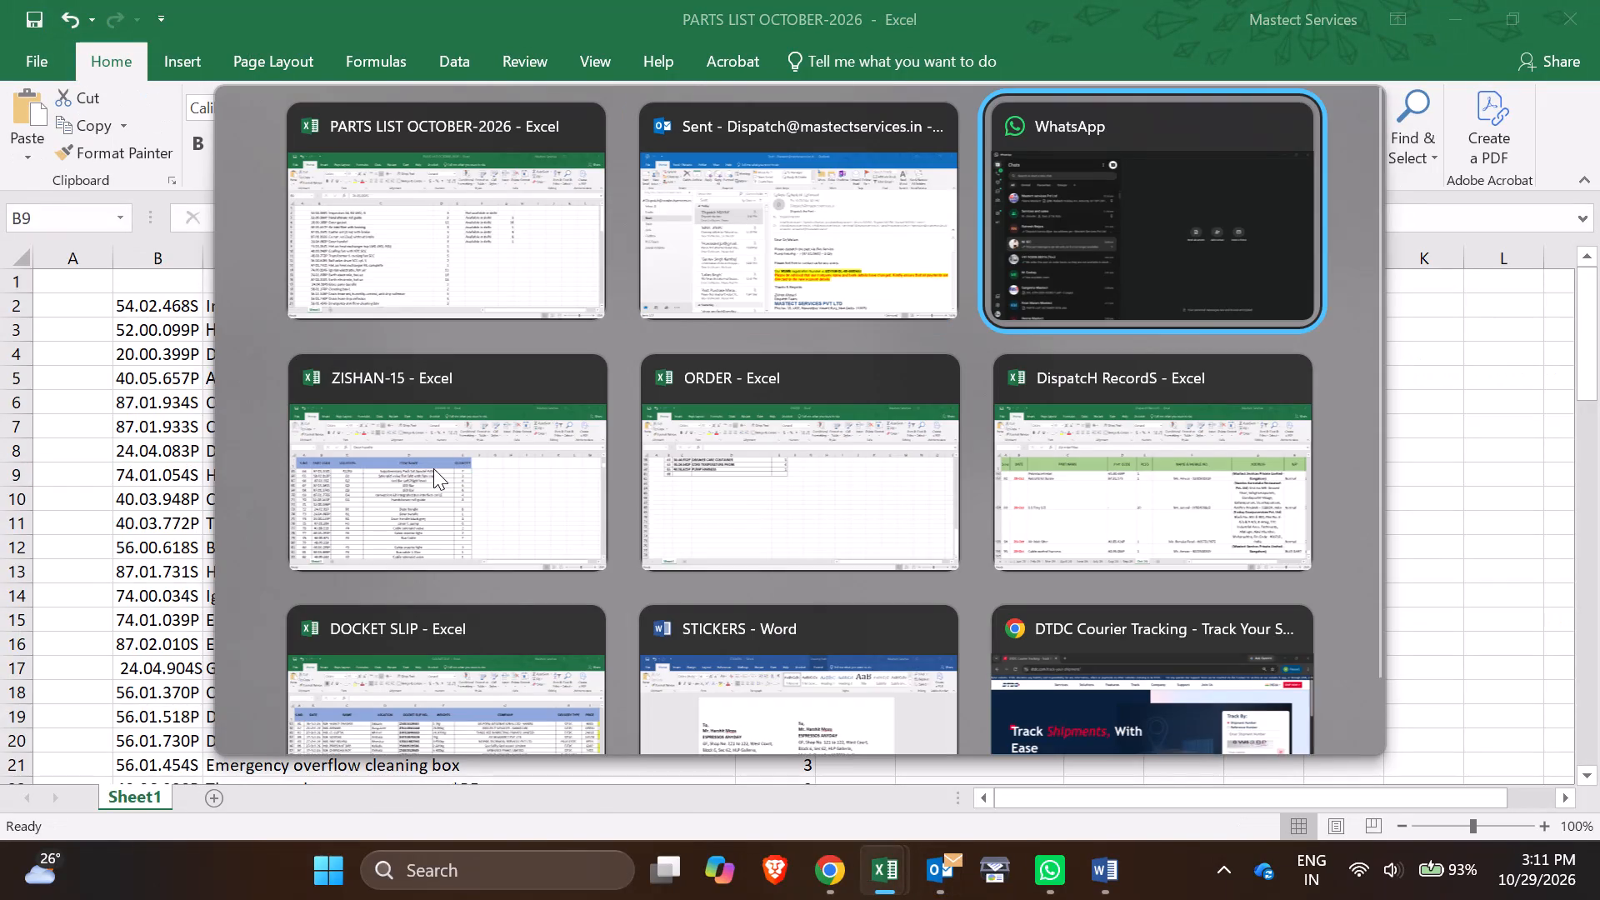
Copy code 74.01.054S of the hot air heat exchanger top from the parts list for lookup in the ZISHAN-15 workbook.
key(alt+Left)
key(alt+Left)
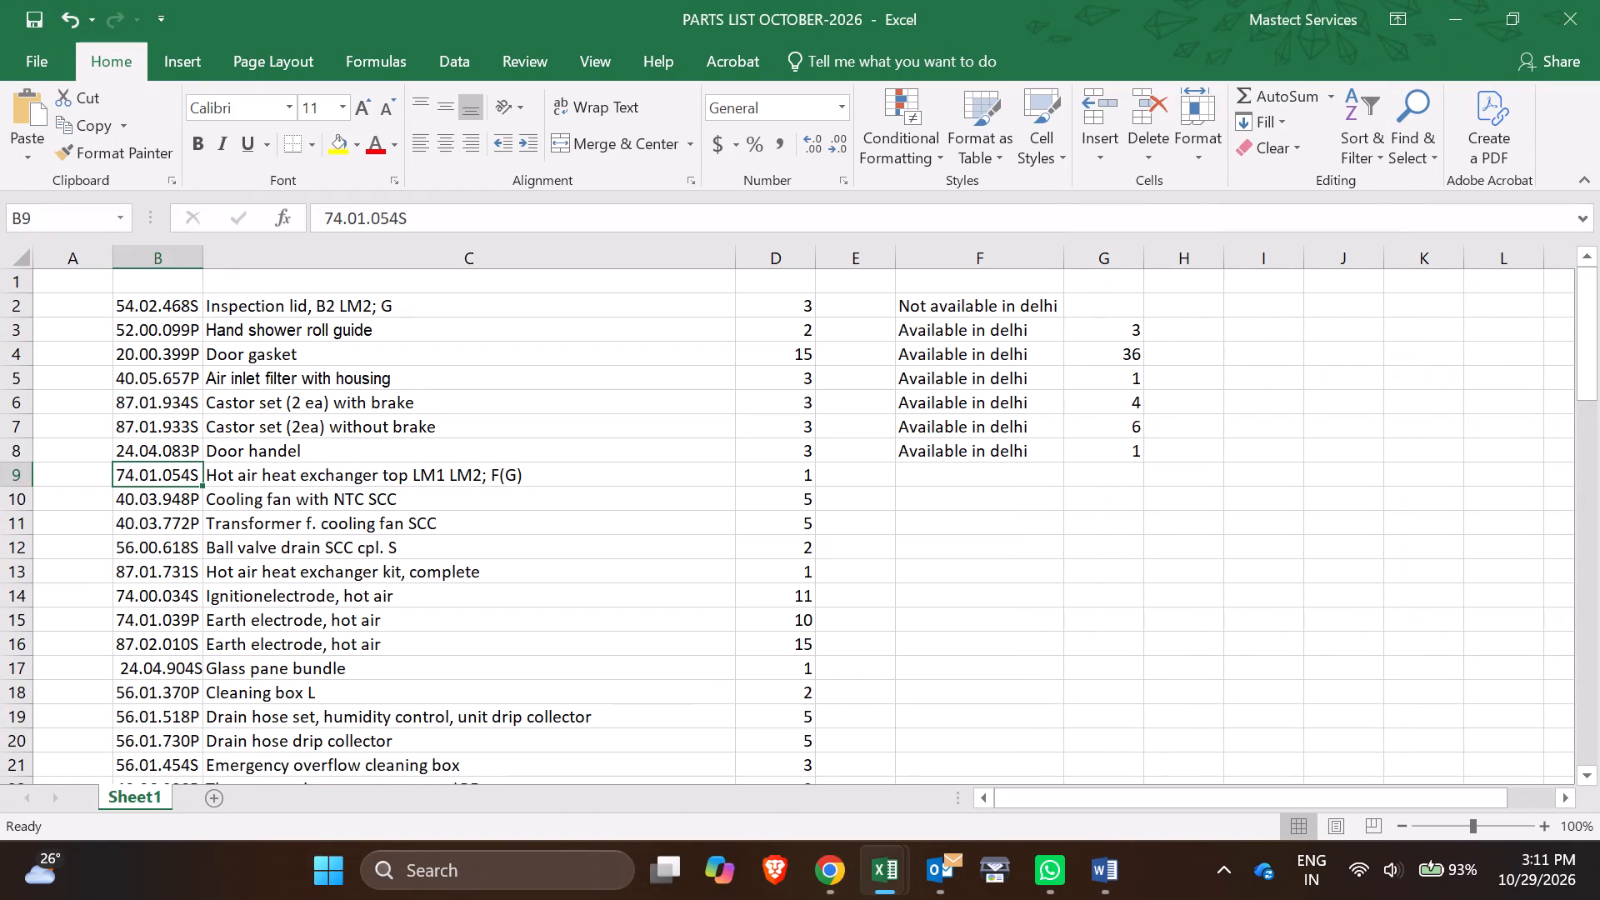
key(Right)
key(Right)
key(Right)
key(Right)
key(Left)
key(Left)
key(Left)
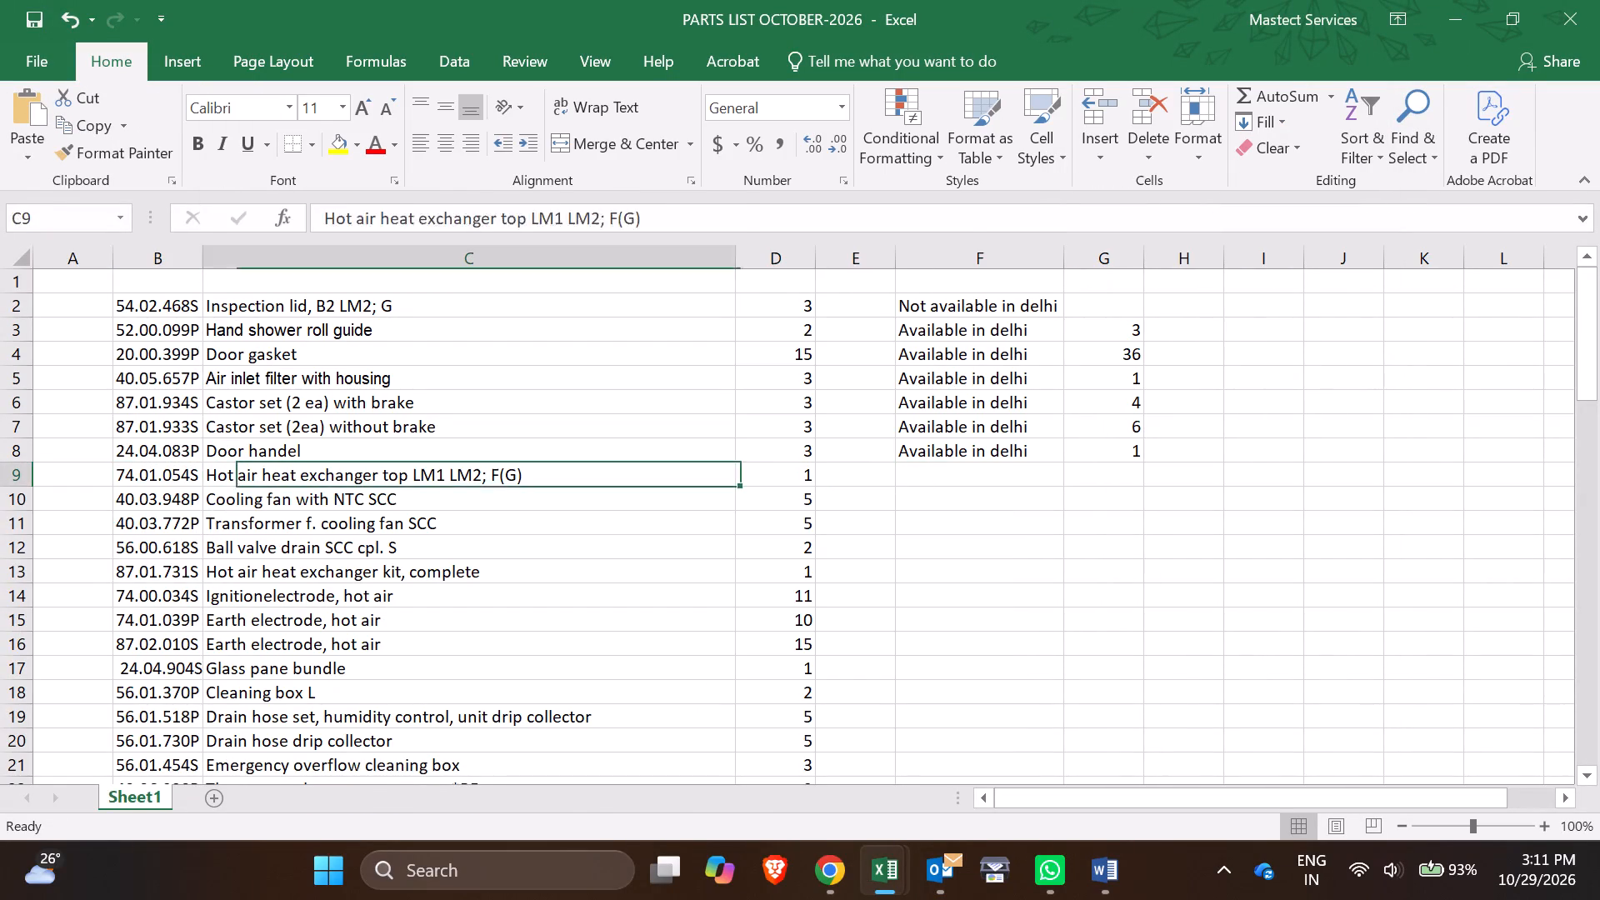
key(Left)
key(ctrl+c)
key(alt+Tab)
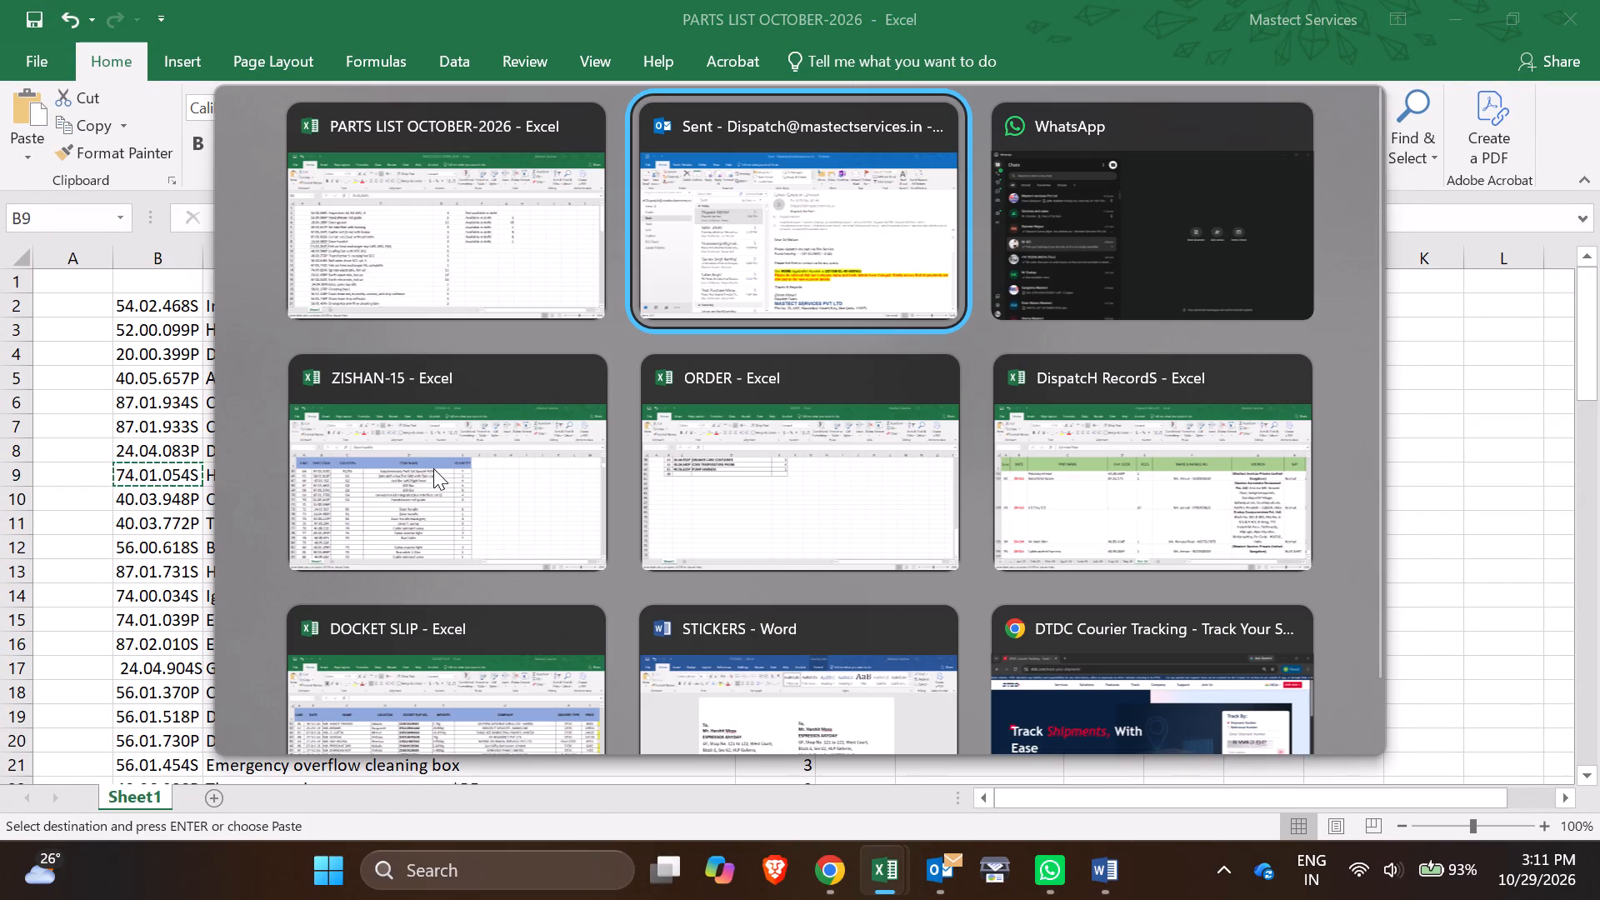
Search the ZISHAN-15 workbook for the copied code 74.01.054S of the hot air heat exchanger top.
key(alt+Tab)
key(alt+Tab)
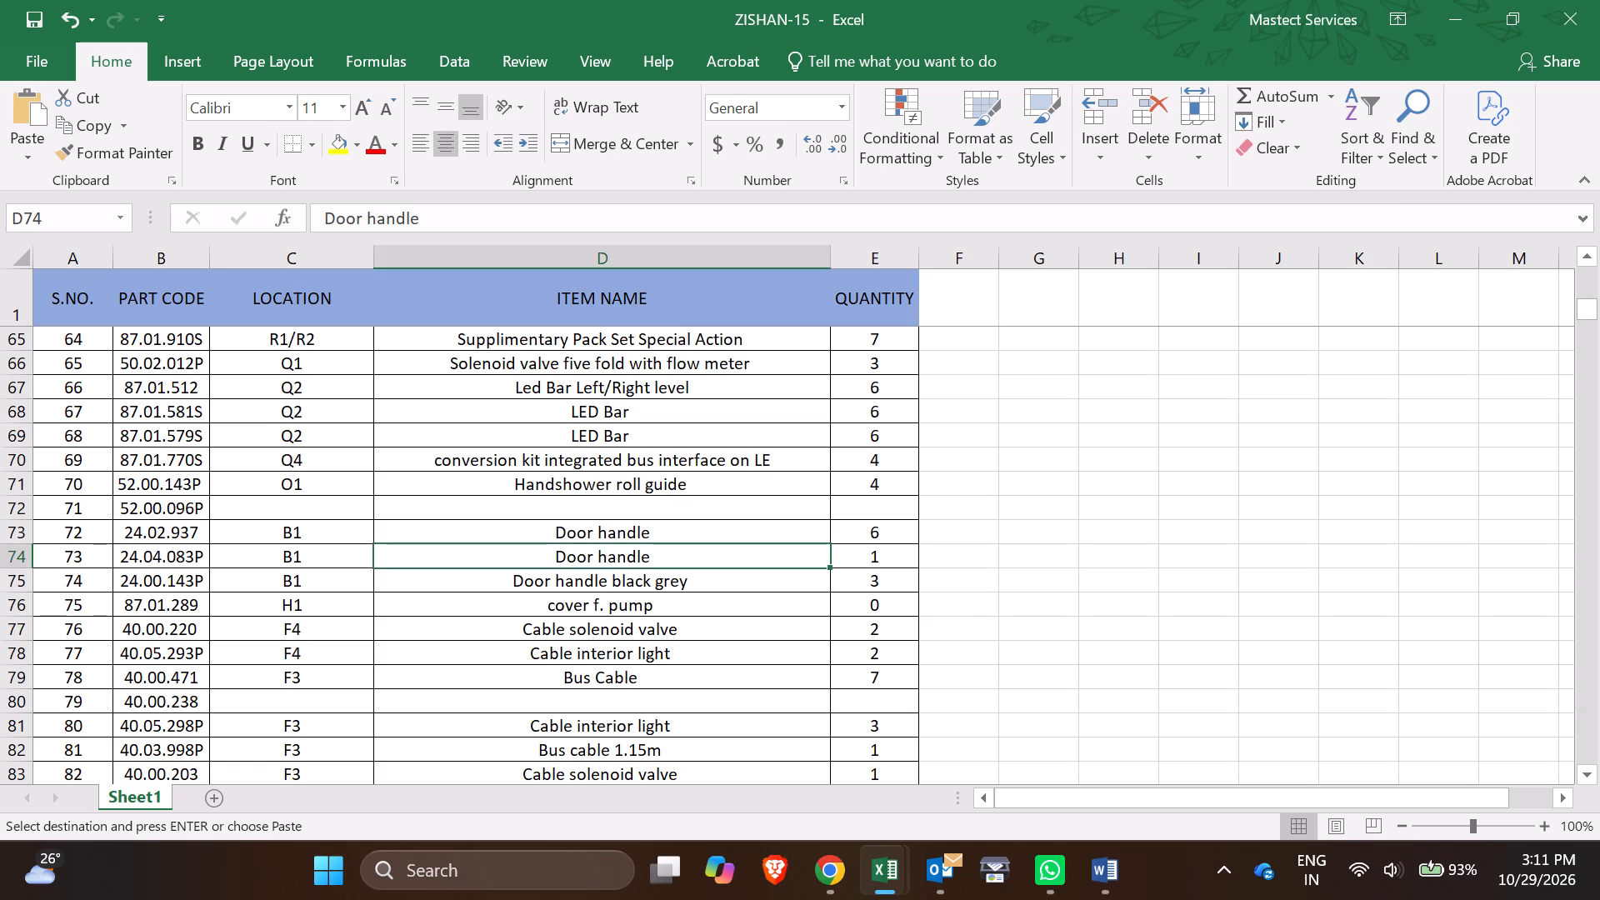
key(ctrl+f)
key(BackSpace)
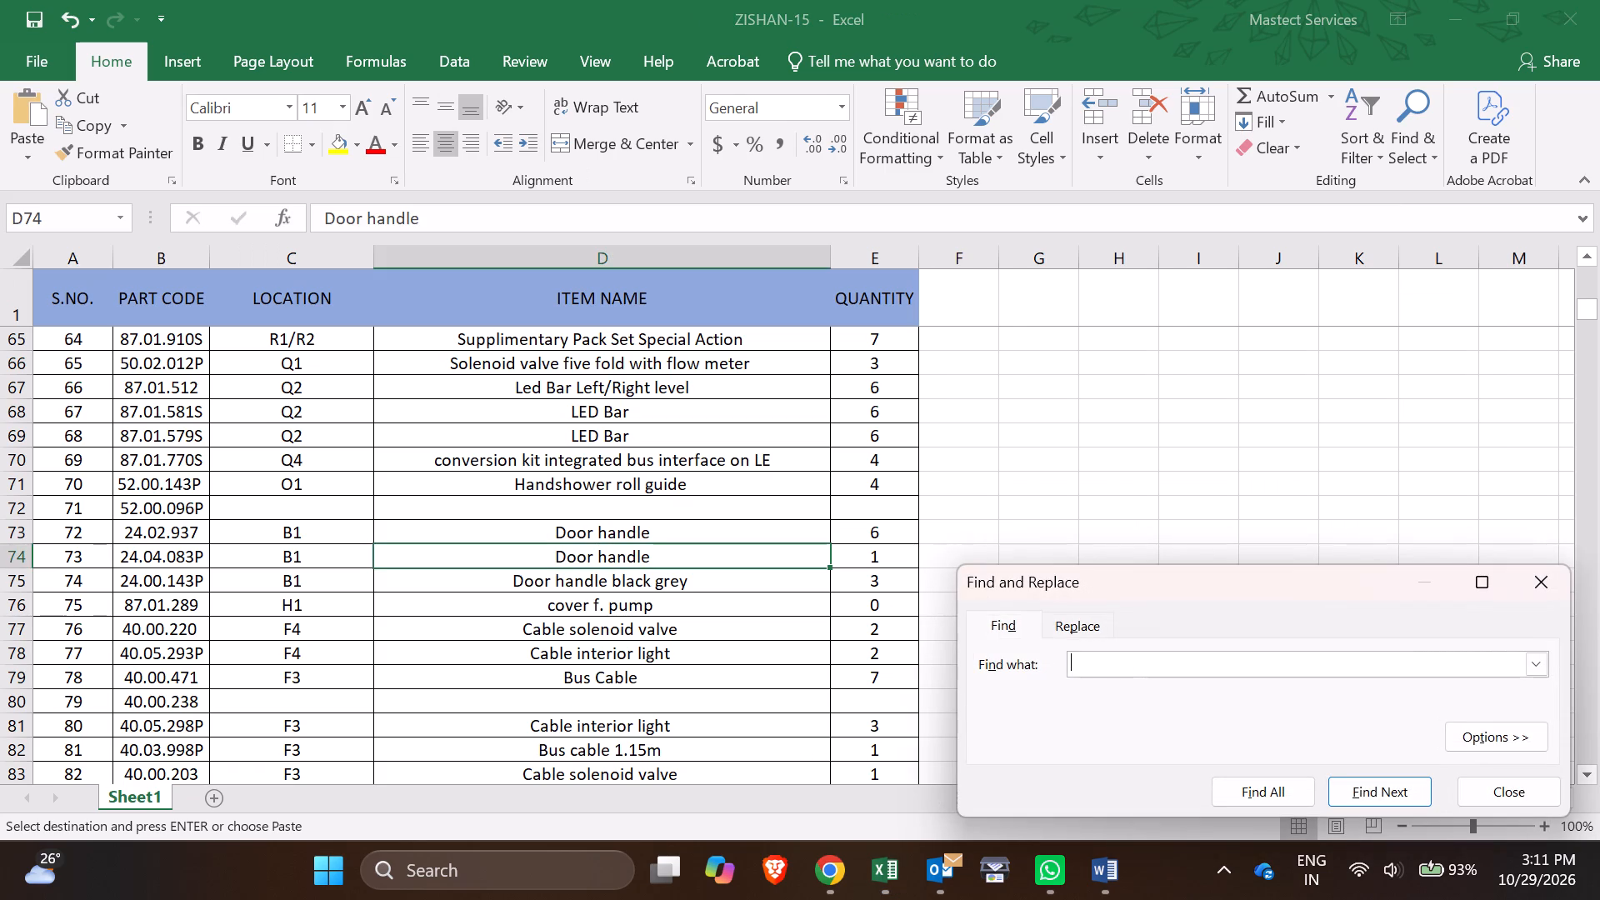
key(ctrl+v)
key(Return)
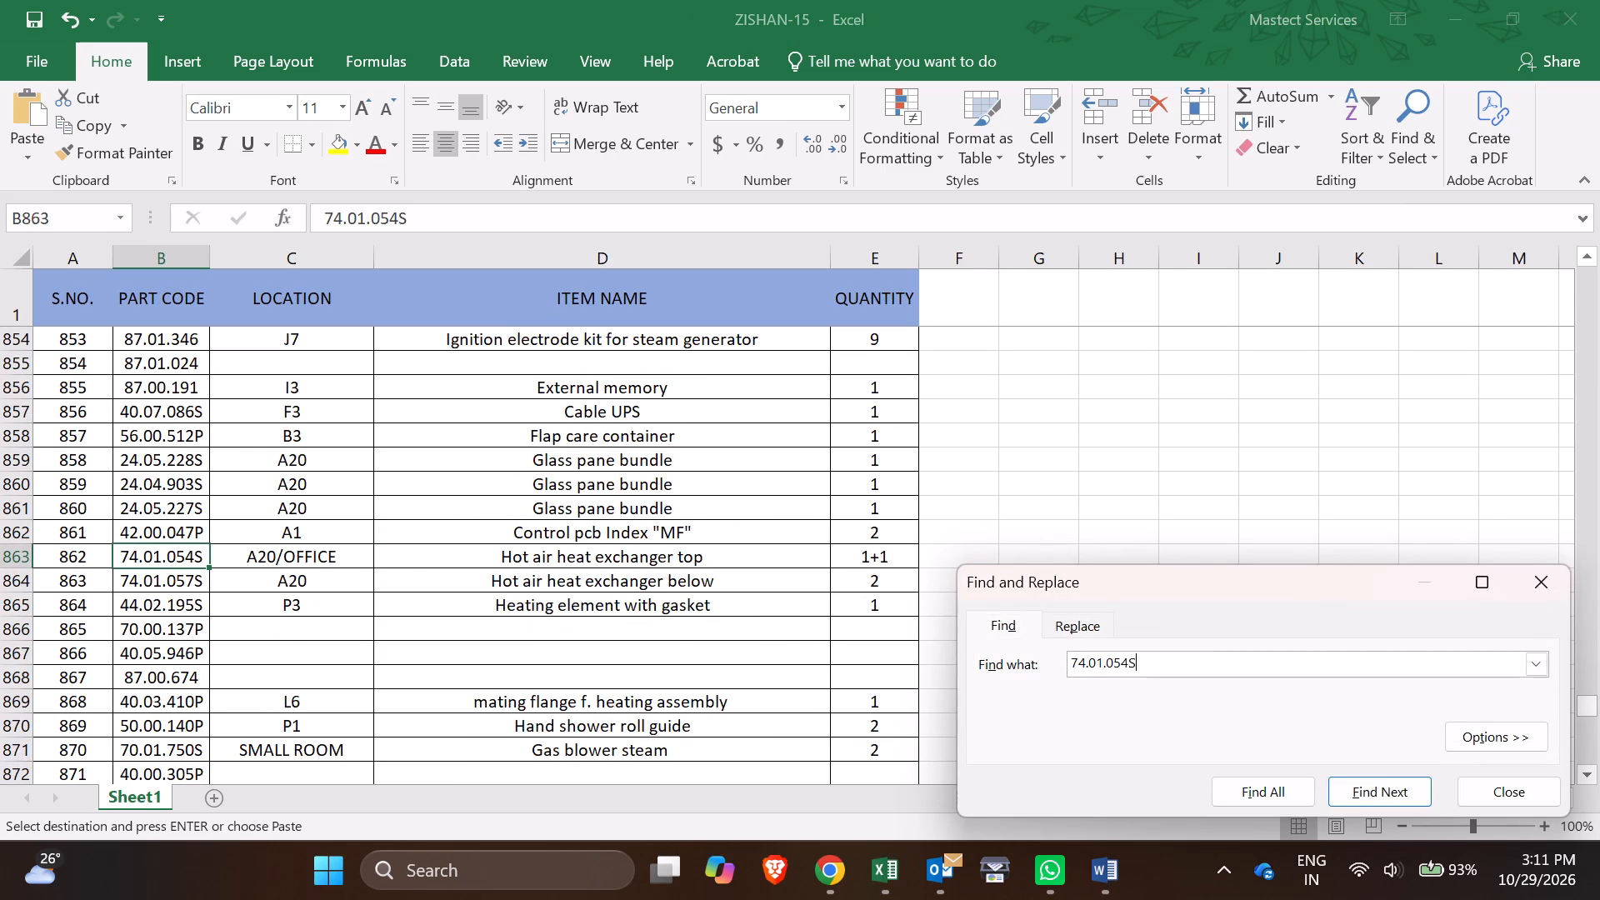
key(Return)
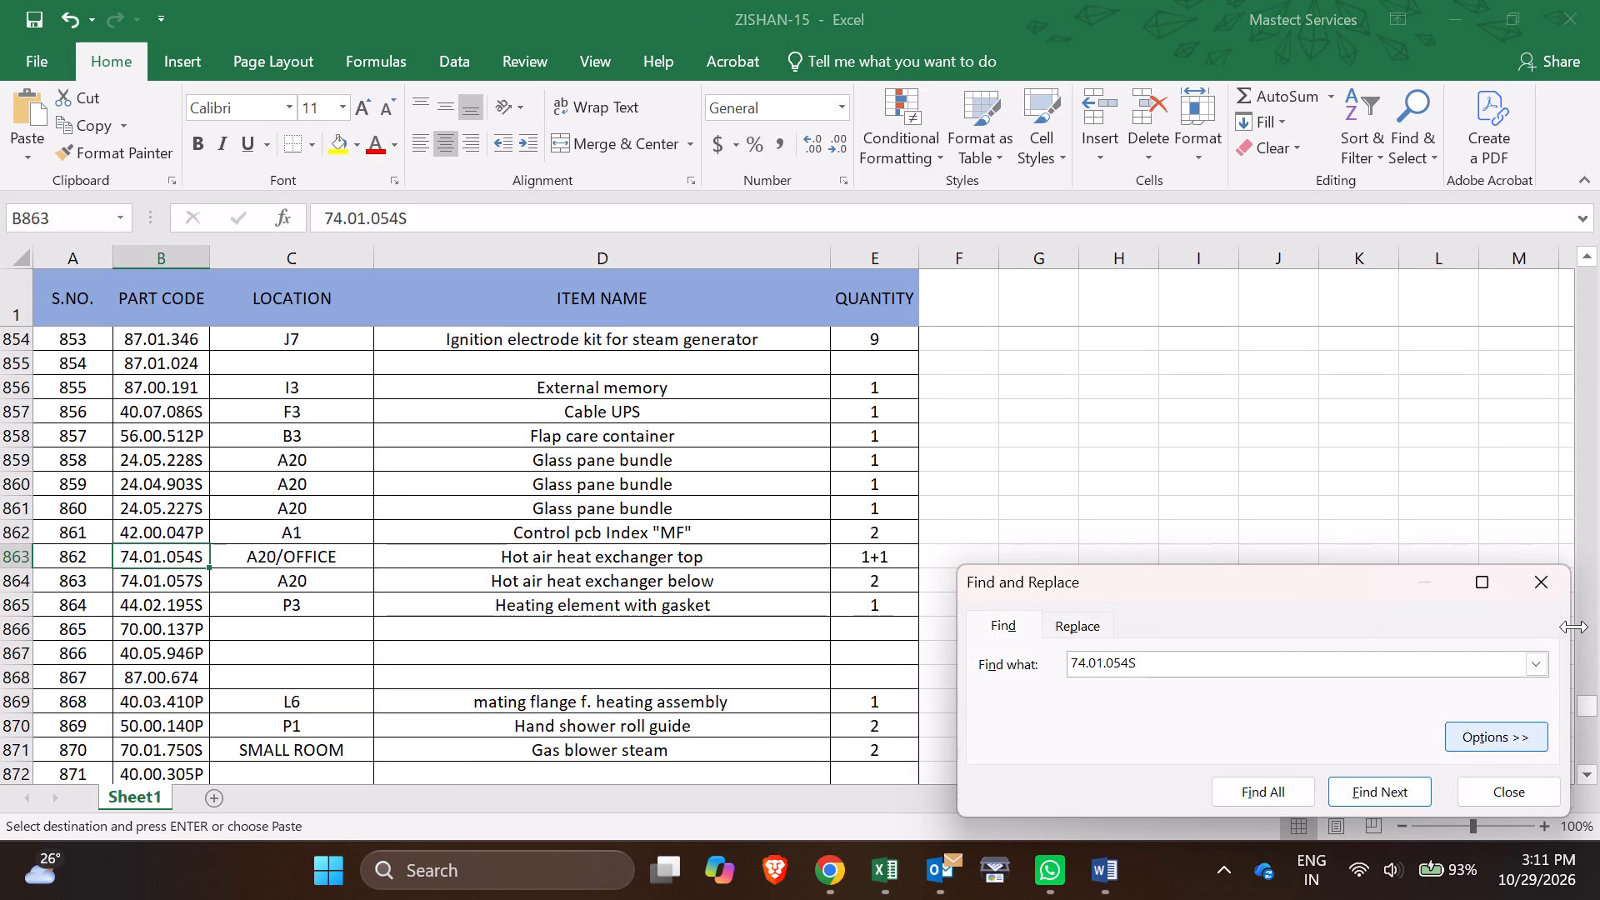
click(1542, 579)
In the parts list, mark 74.01.054S as "Available in delhi" with a combined stock quantity of 2 and save the workbook.
key(alt+Tab)
key(Right)
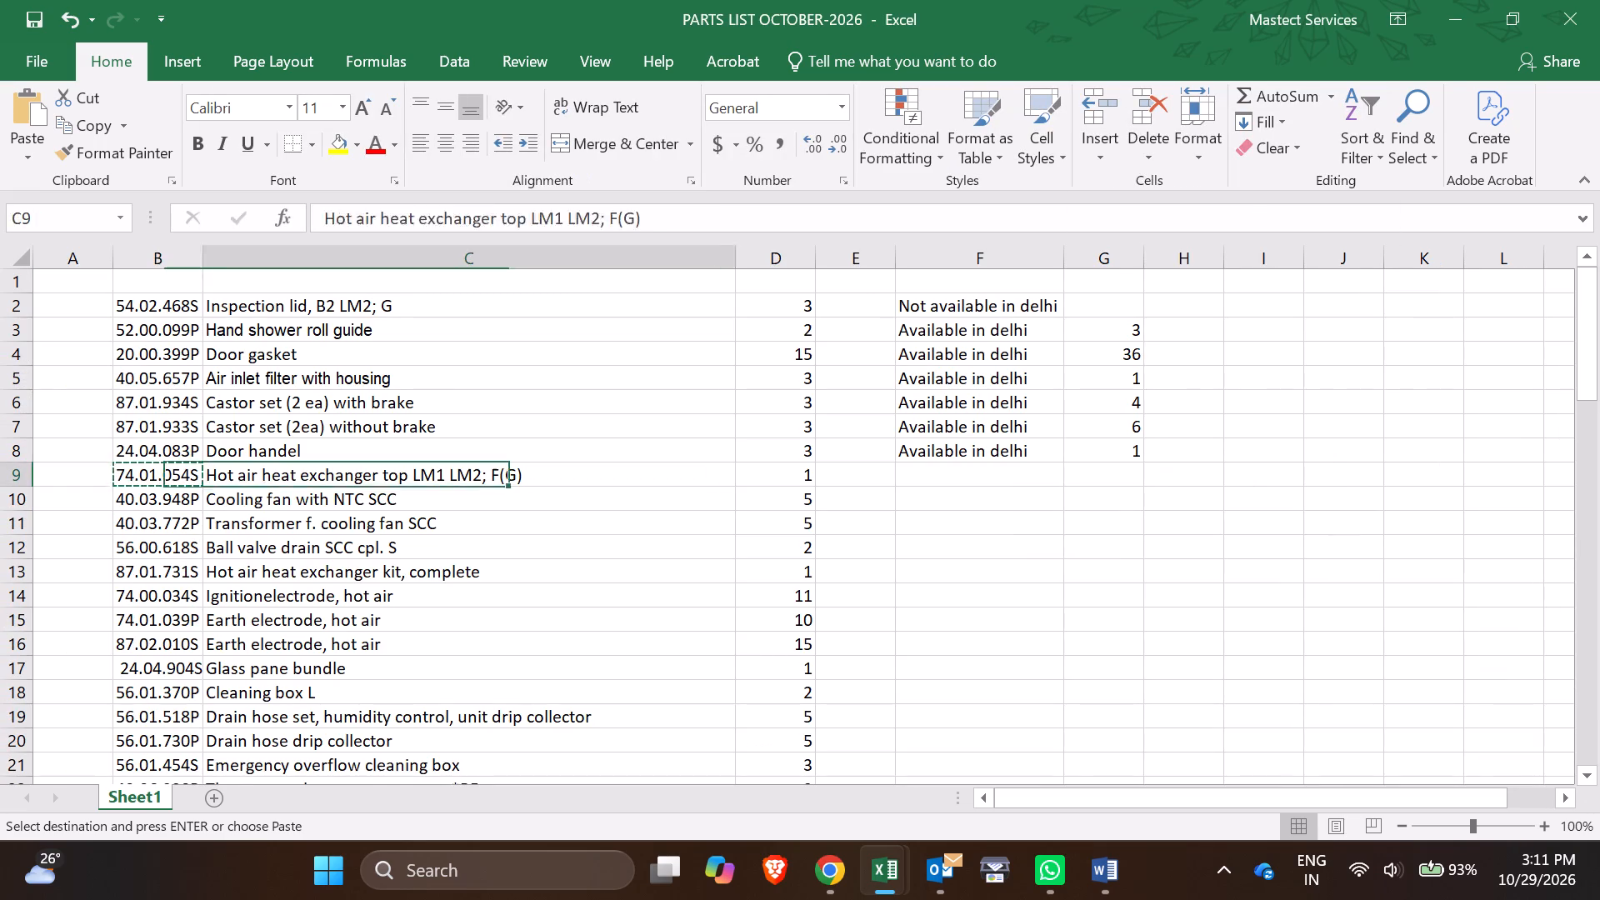
key(Right)
key(Right)
key(Right)
key(ctrl+d)
key(Right)
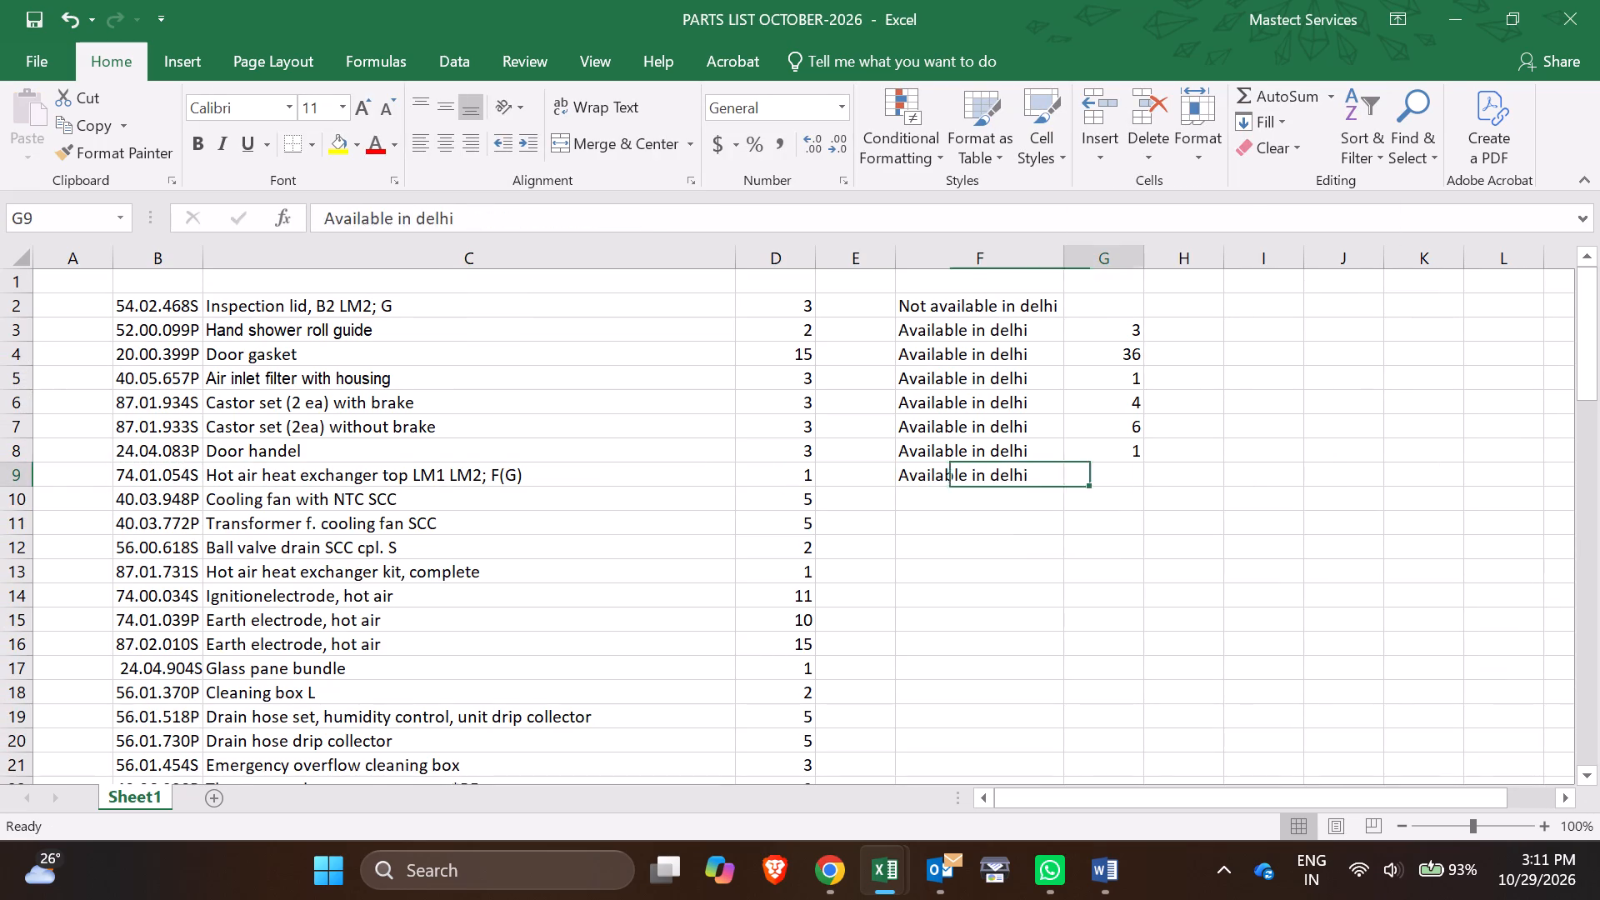
key(2)
key(Return)
key(ctrl+s)
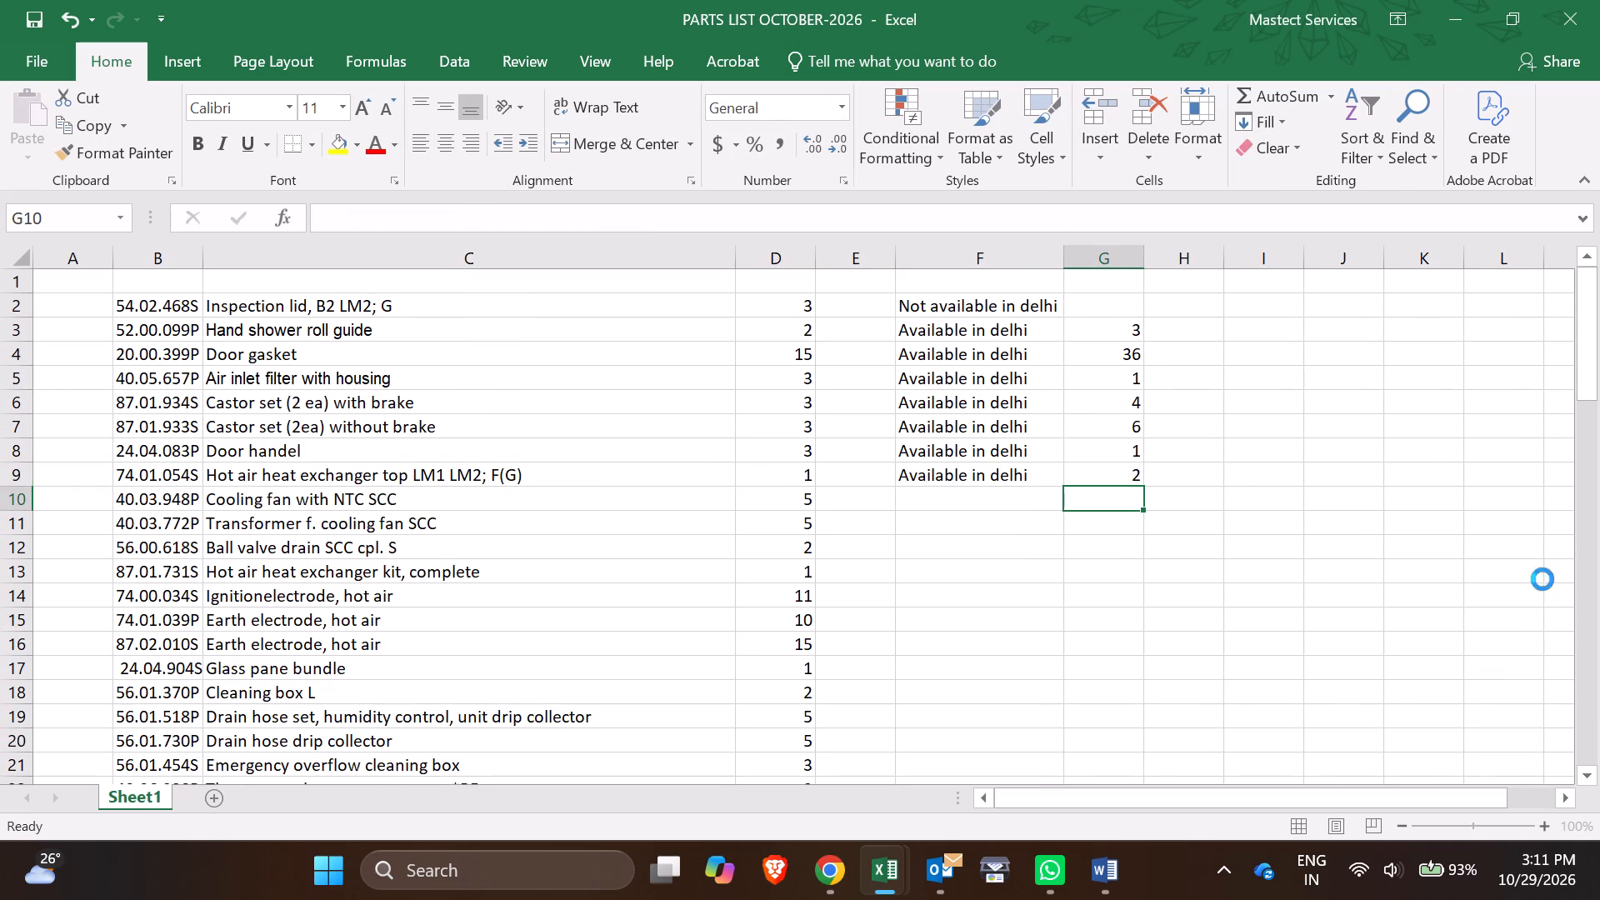
Copy code 40.03.948P of the cooling fan with NTC from the parts list and search the ZISHAN-15 workbook for it.
key(Left)
key(Left)
key(Left)
key(Left)
key(Left)
key(ctrl+c)
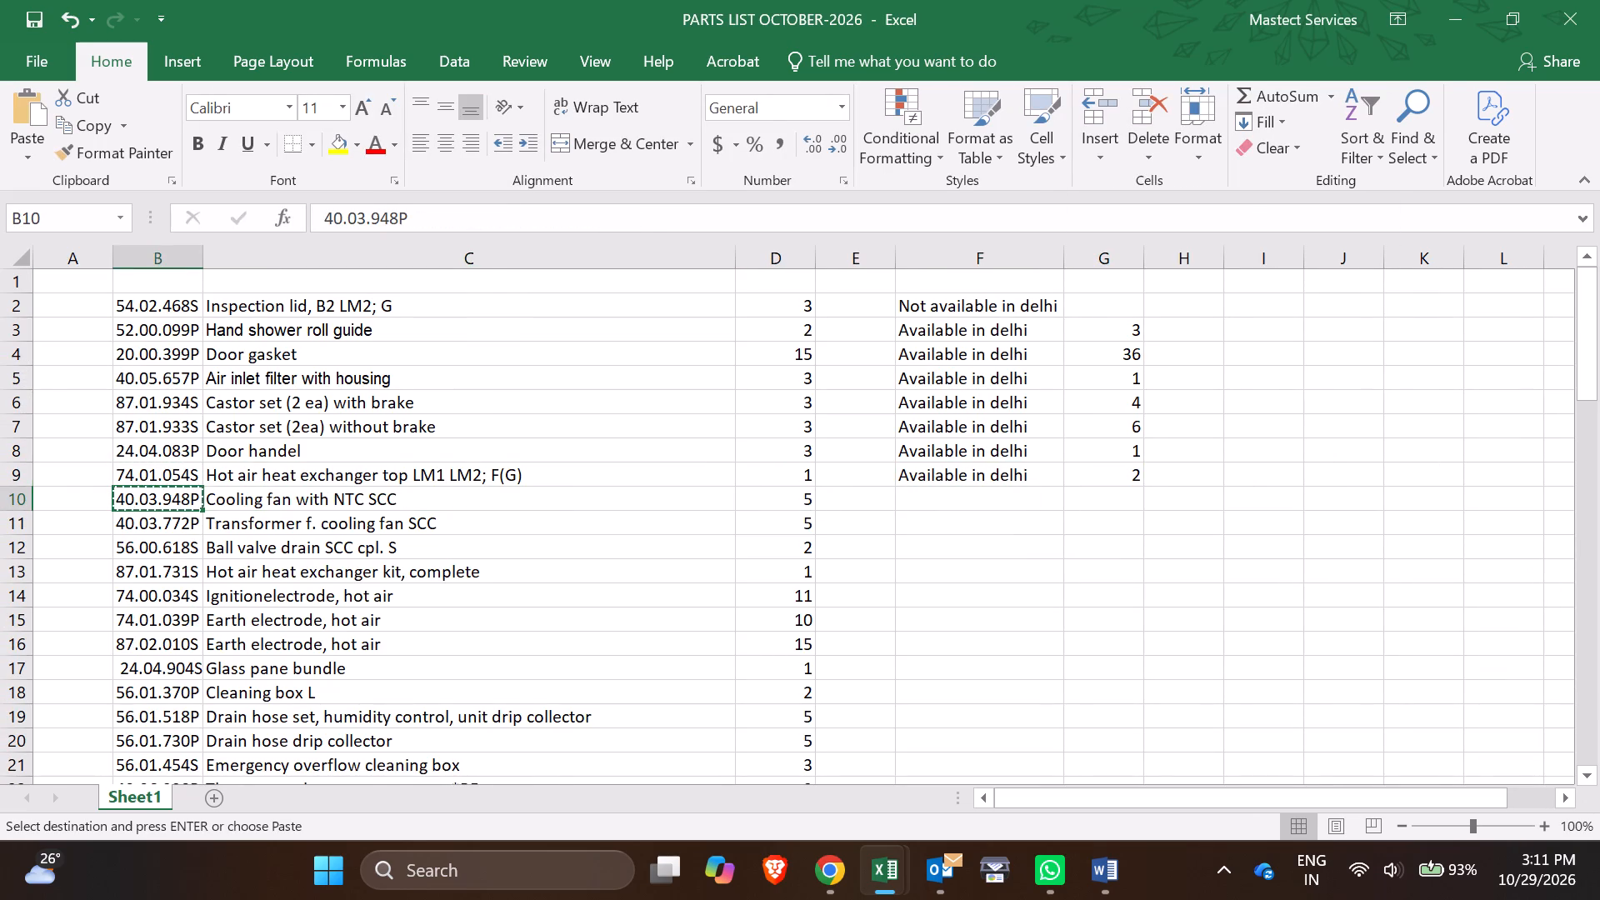
key(alt+Tab)
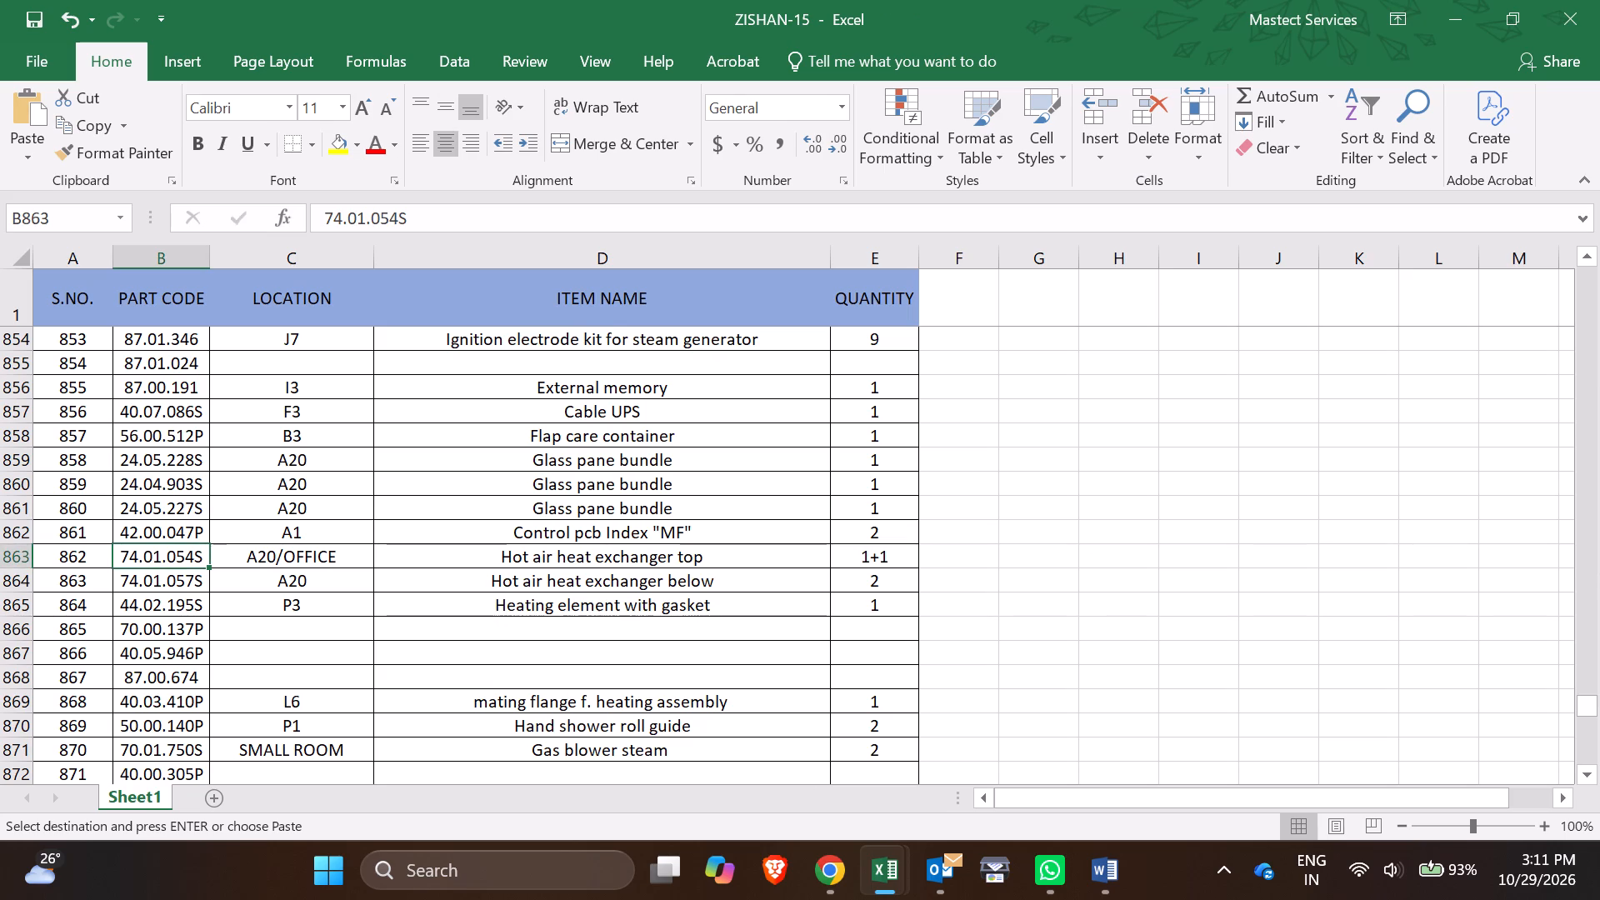
key(ctrl+f)
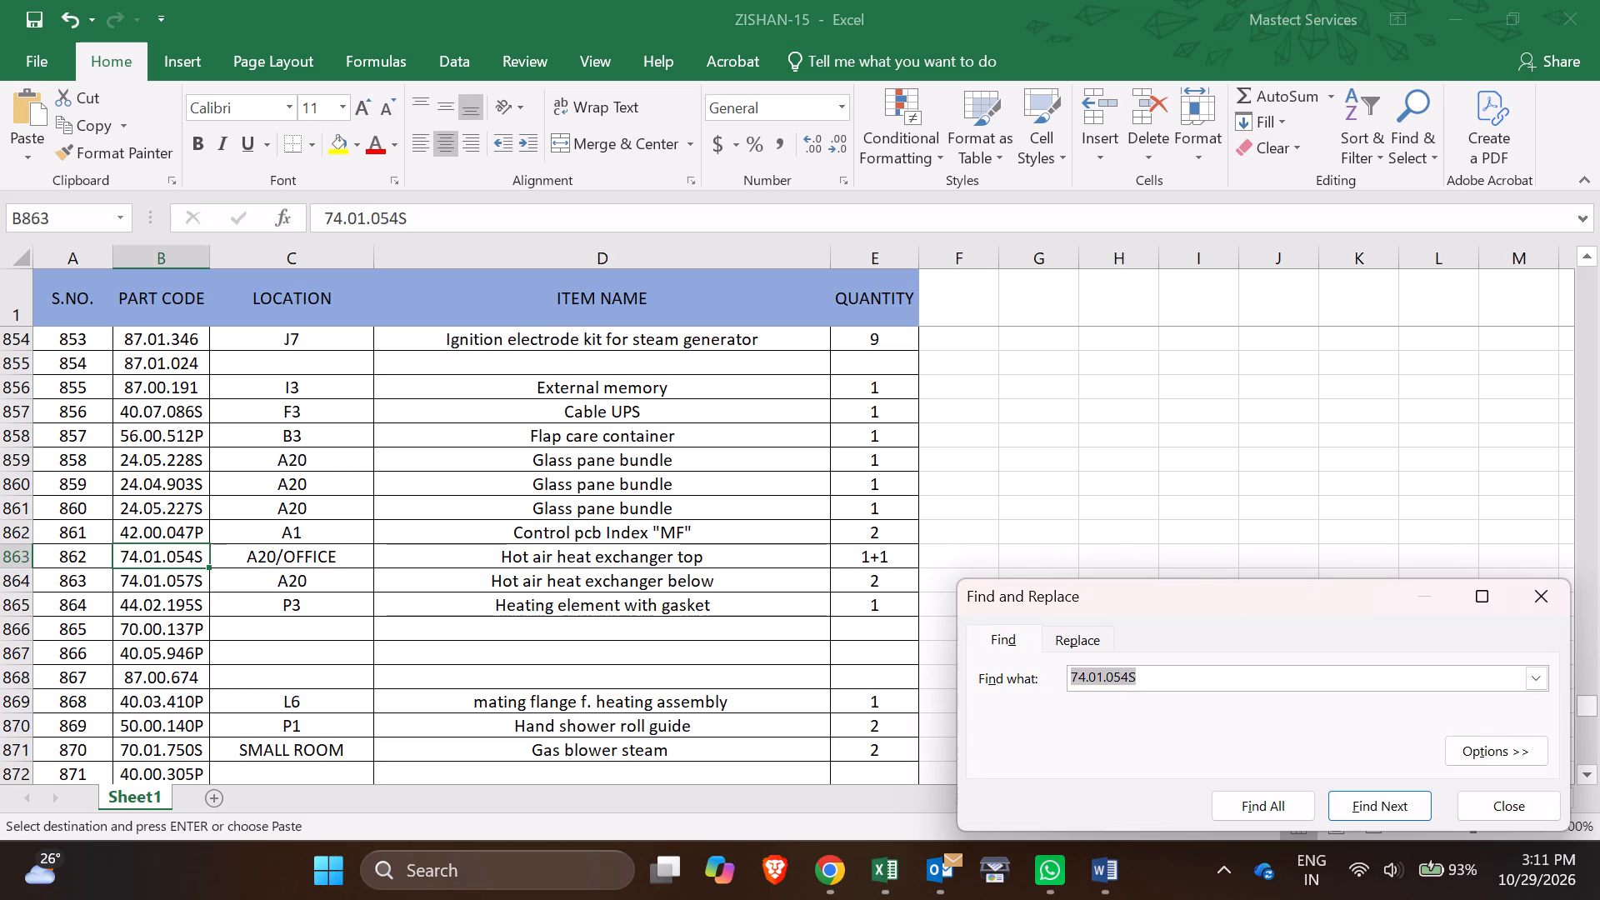
key(BackSpace)
key(ctrl+v)
key(Return)
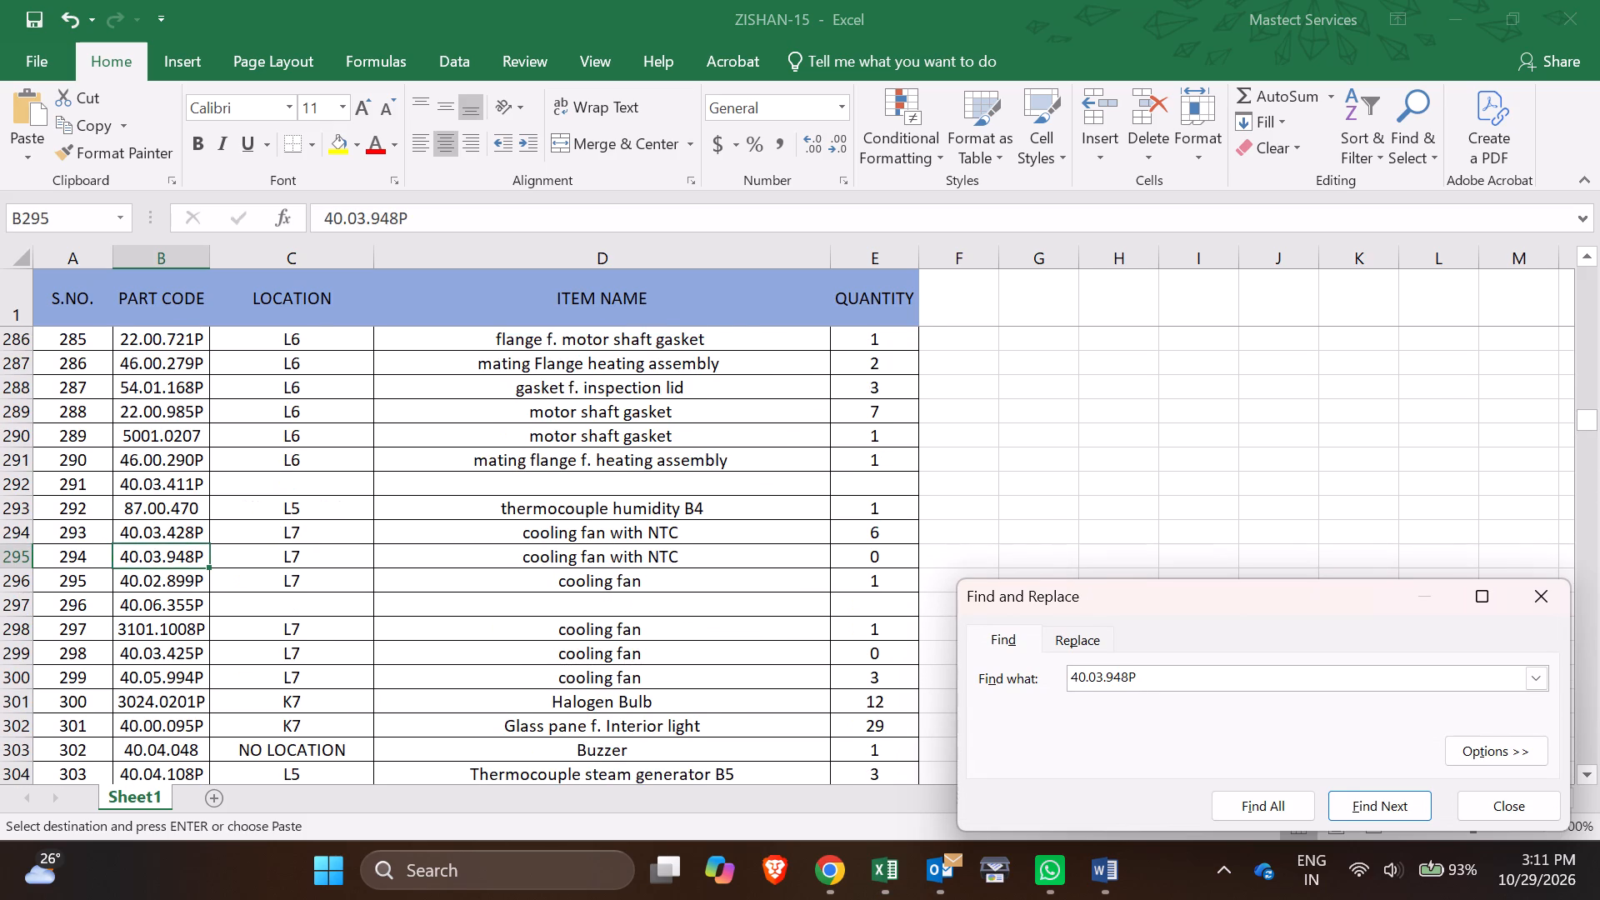
key(Return)
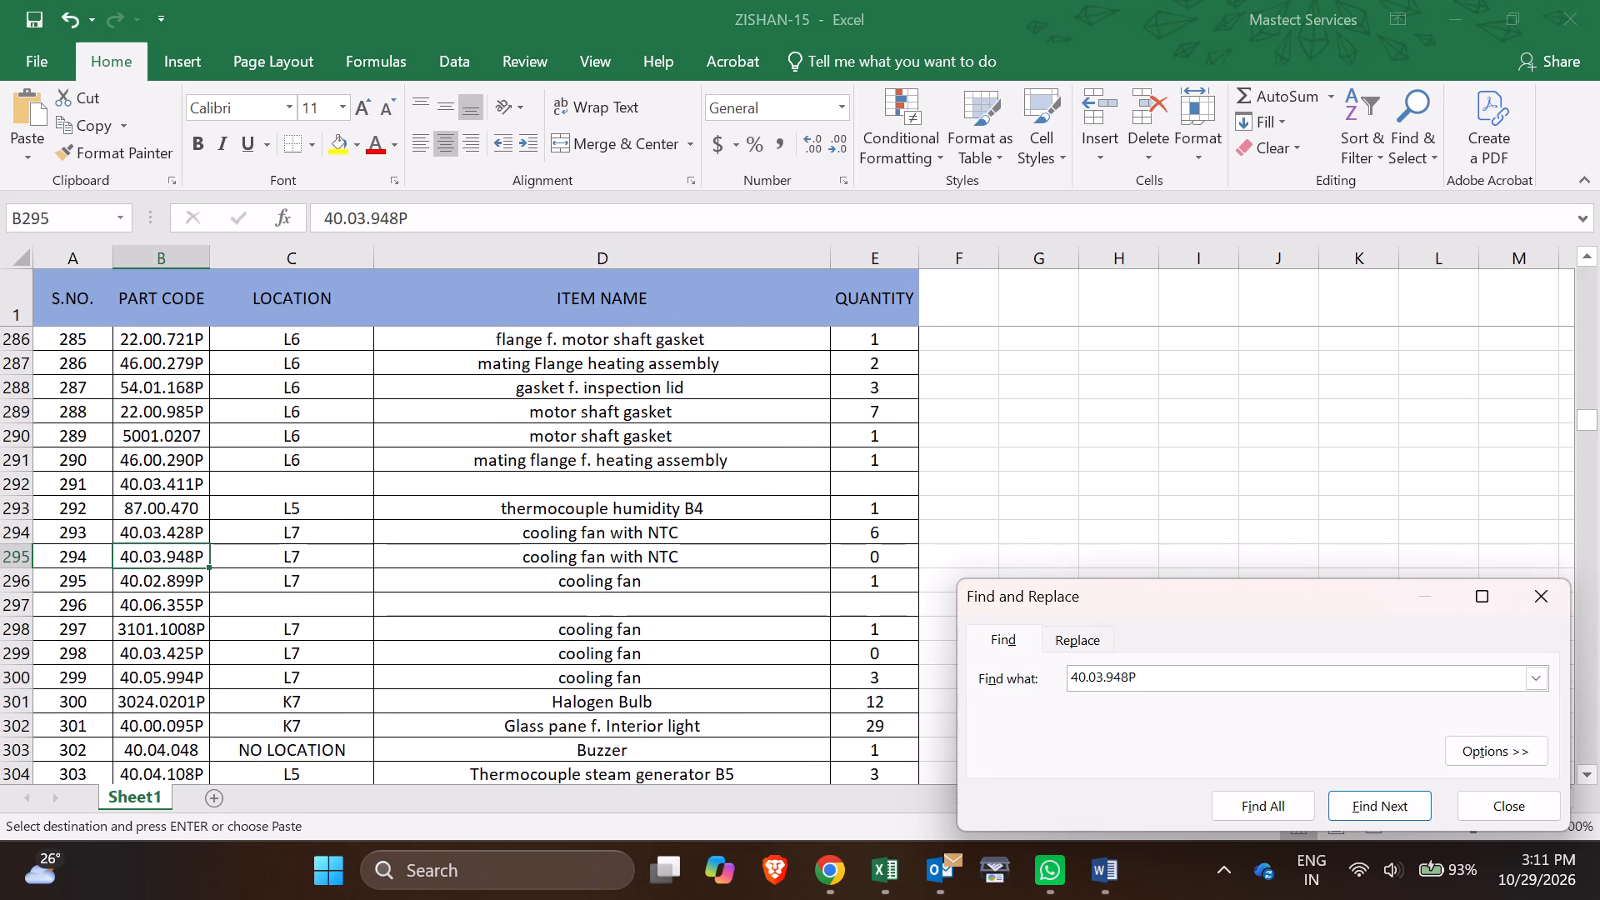
click(1522, 599)
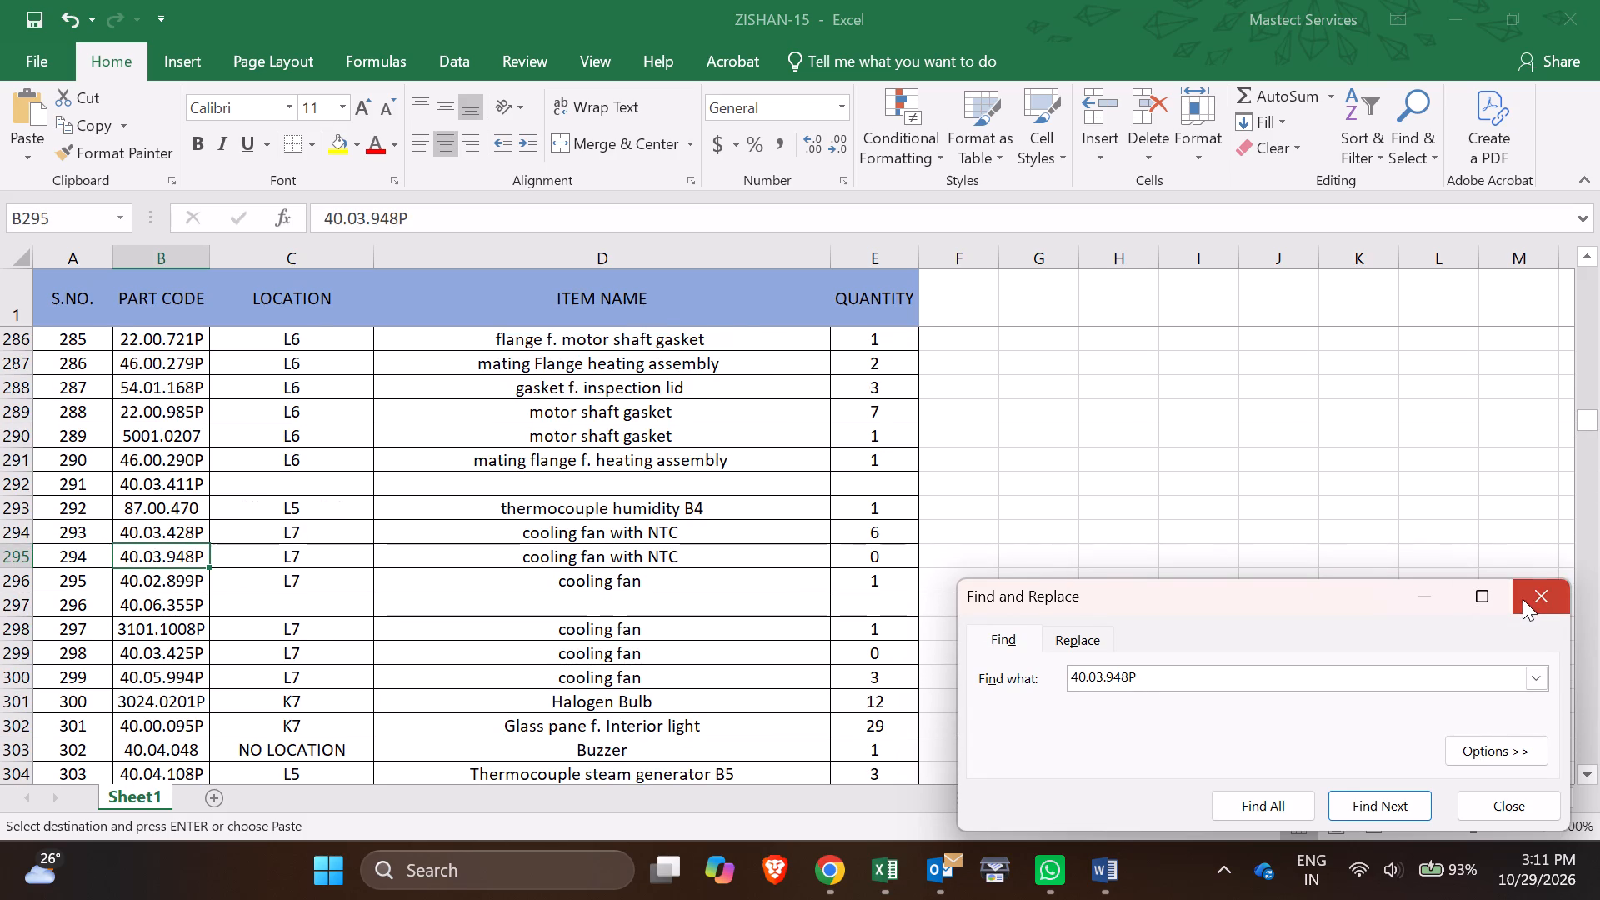
In the parts list, mark 40.03.948P as "Not available in delhi" by copying that remark from the inspection lid row, and save the workbook.
key(alt+Tab)
key(Right)
key(Right)
key(Right)
key(Right)
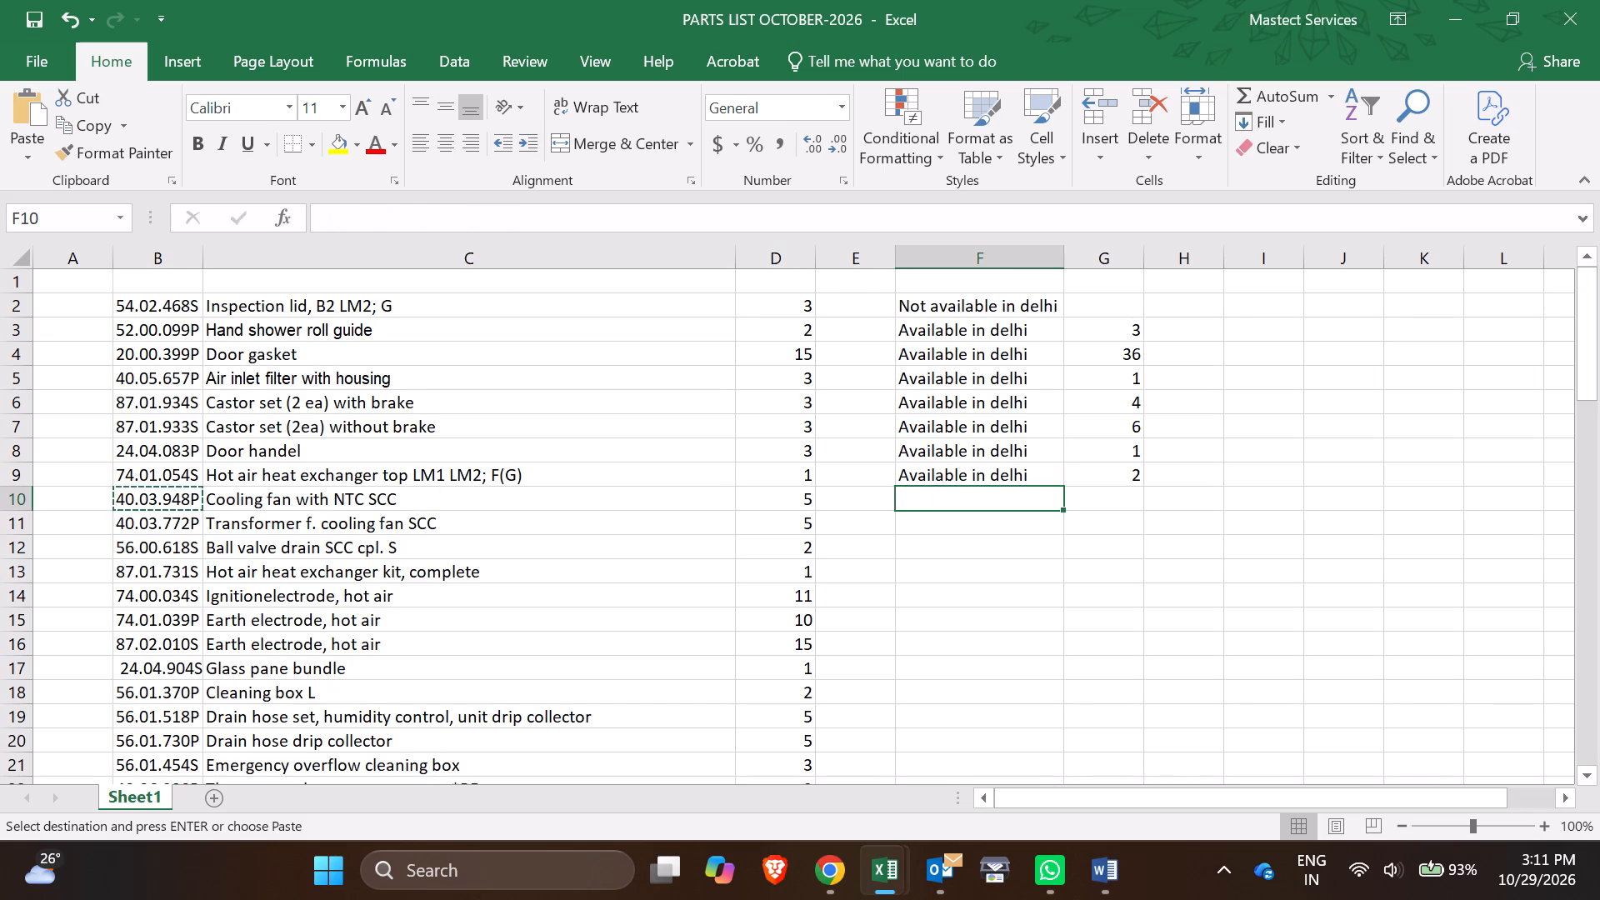
key(Up)
key(Up)
key(Up)
key(Up)
key(Up)
key(Up)
key(Up)
key(Up)
key(Up)
key(Down)
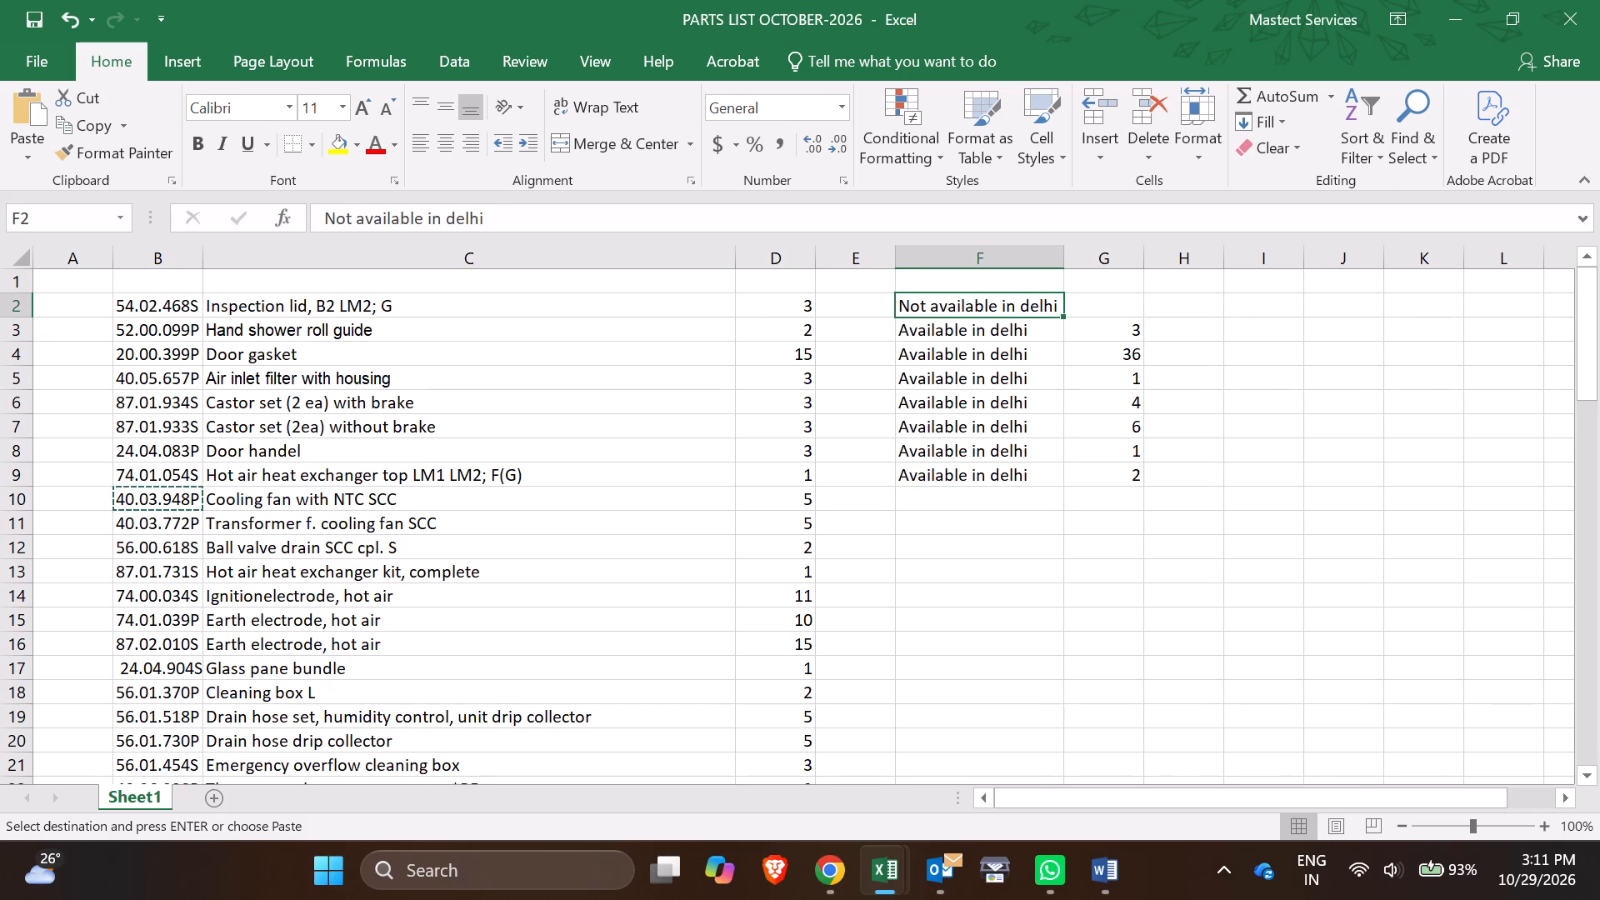
key(ctrl+c)
key(Down)
key(Down)
key(Down)
key(Down)
key(Down)
key(Down)
key(Down)
key(Down)
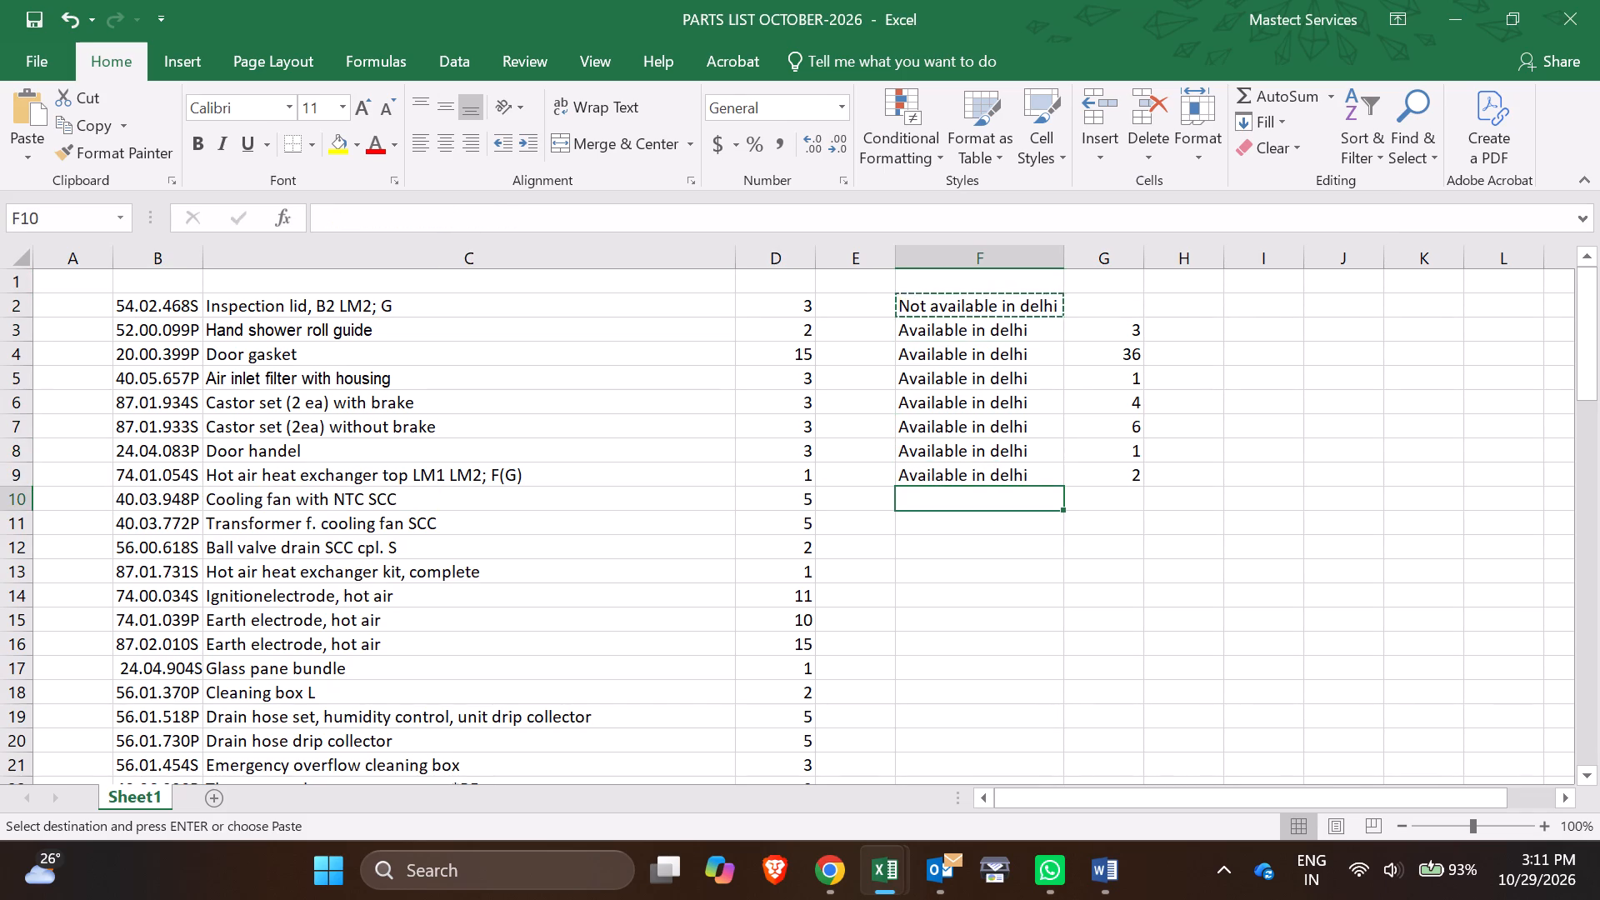
key(ctrl+v)
key(ctrl+s)
key(Return)
Copy code 40.03.772P of the cooling fan transformer from the parts list and search the ZISHAN-15 workbook for it.
key(Left)
key(Left)
key(Left)
key(Left)
key(Left)
key(Left)
key(Left)
key(Left)
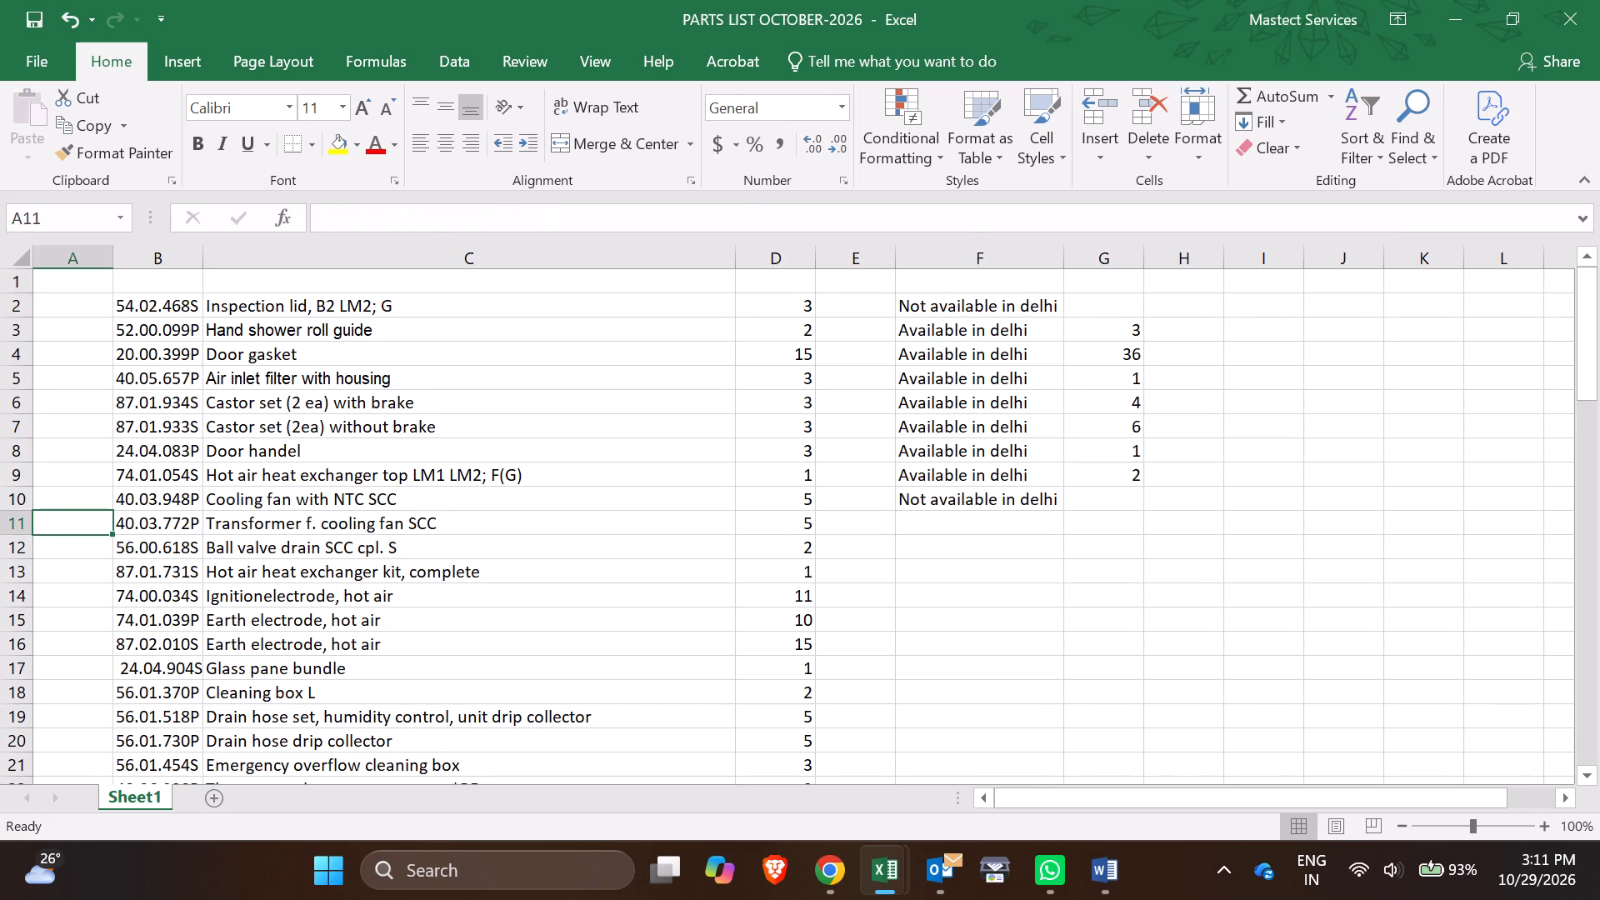
key(Right)
key(ctrl+c)
key(alt+Tab)
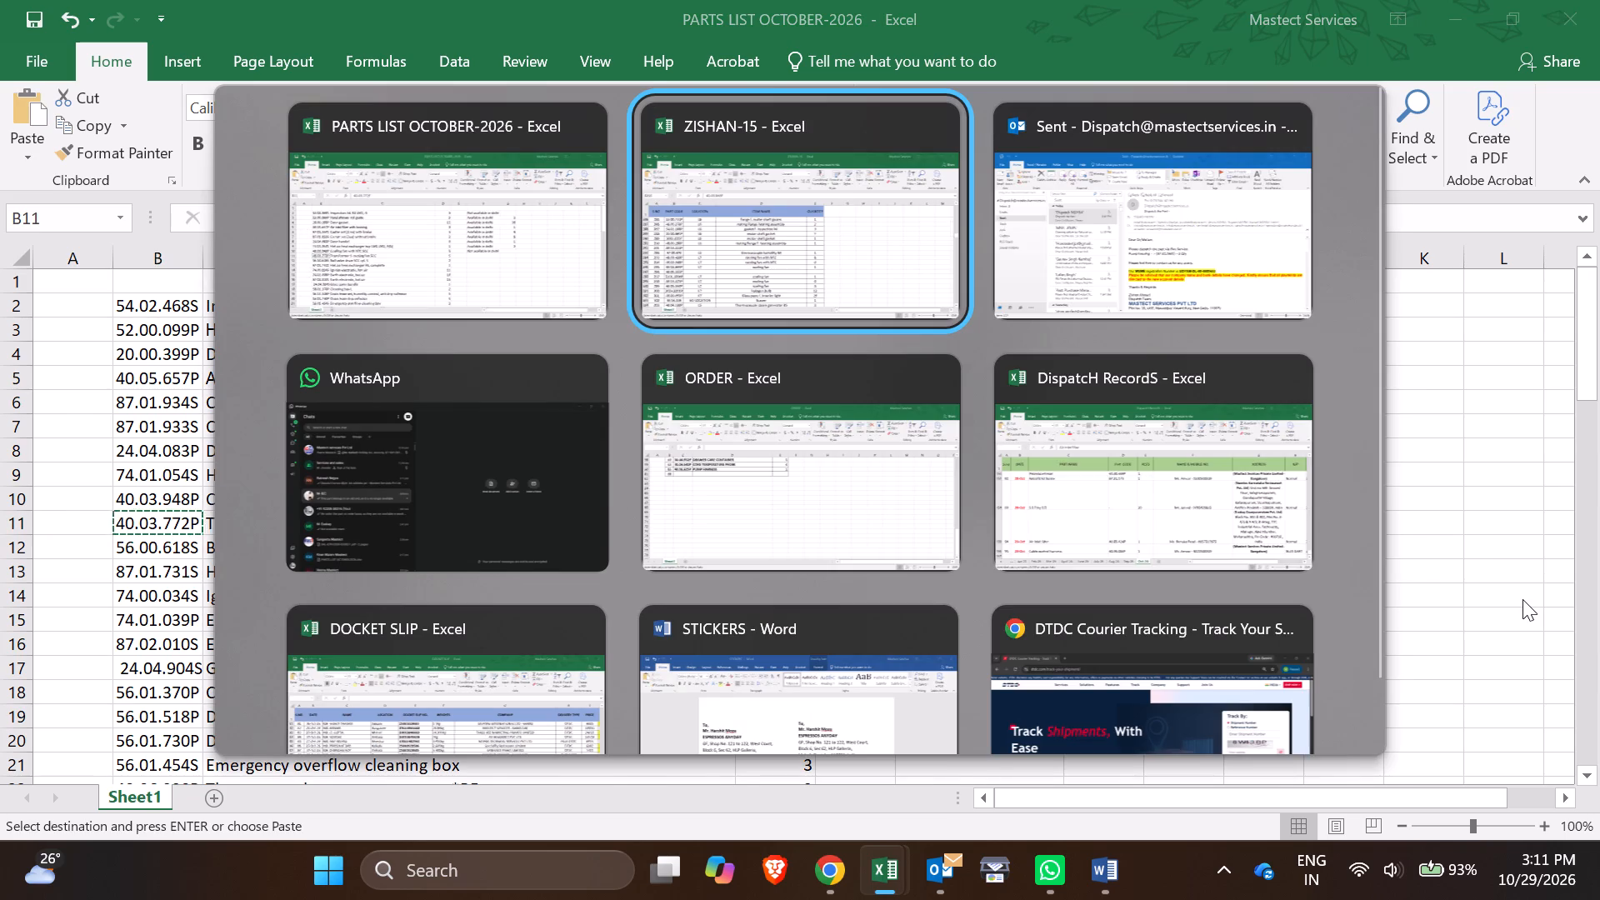
key(ctrl+f)
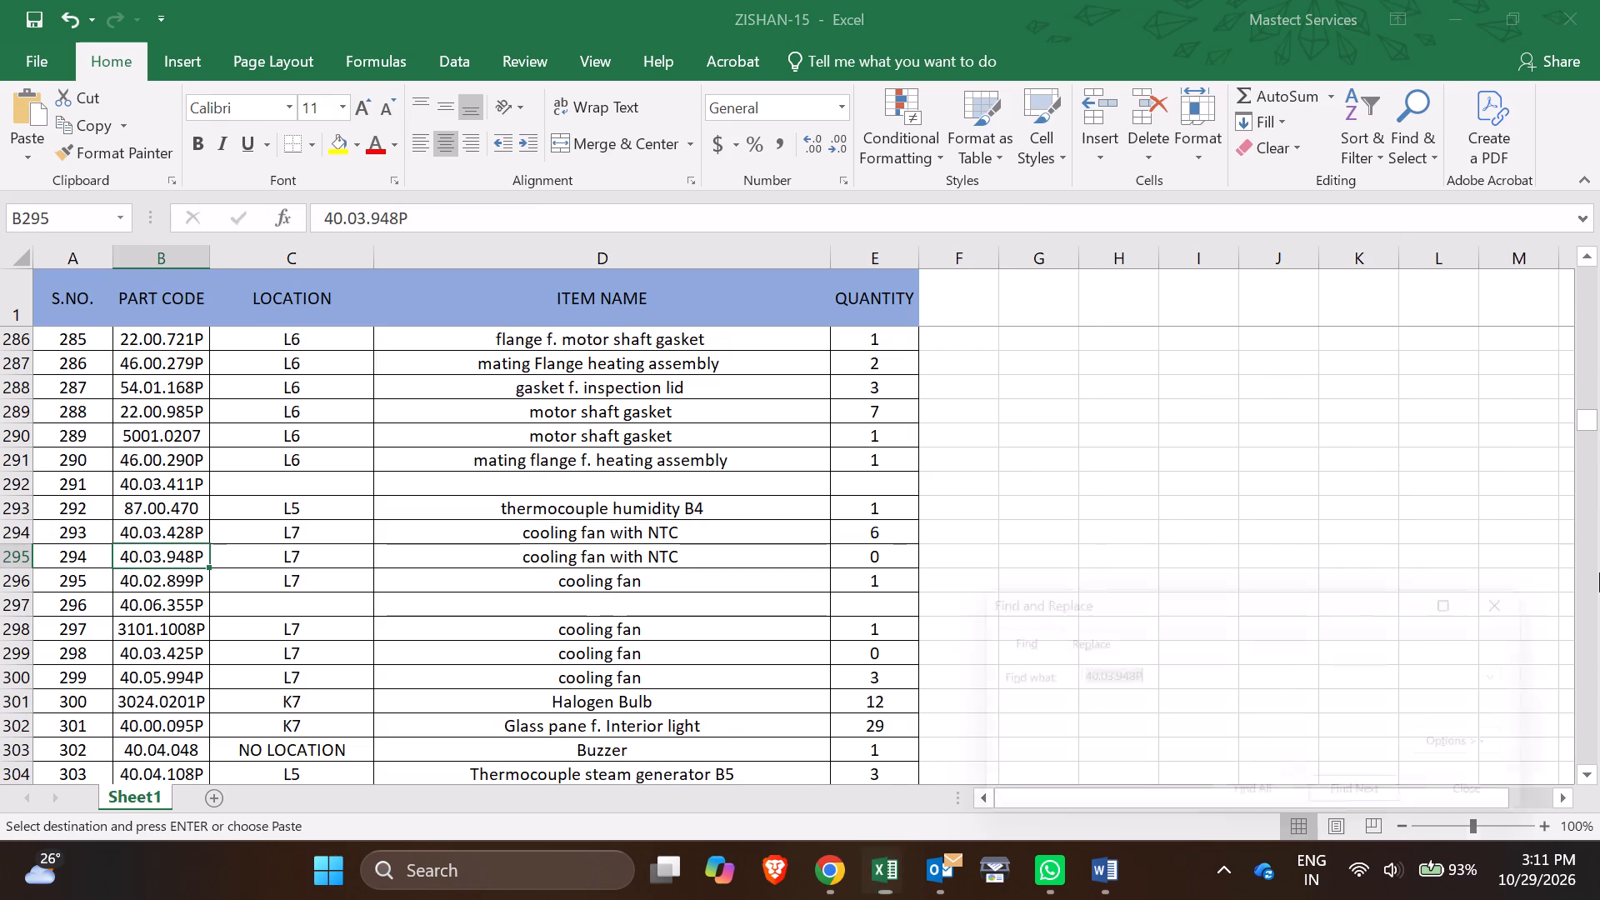
key(BackSpace)
key(ctrl+v)
key(Return)
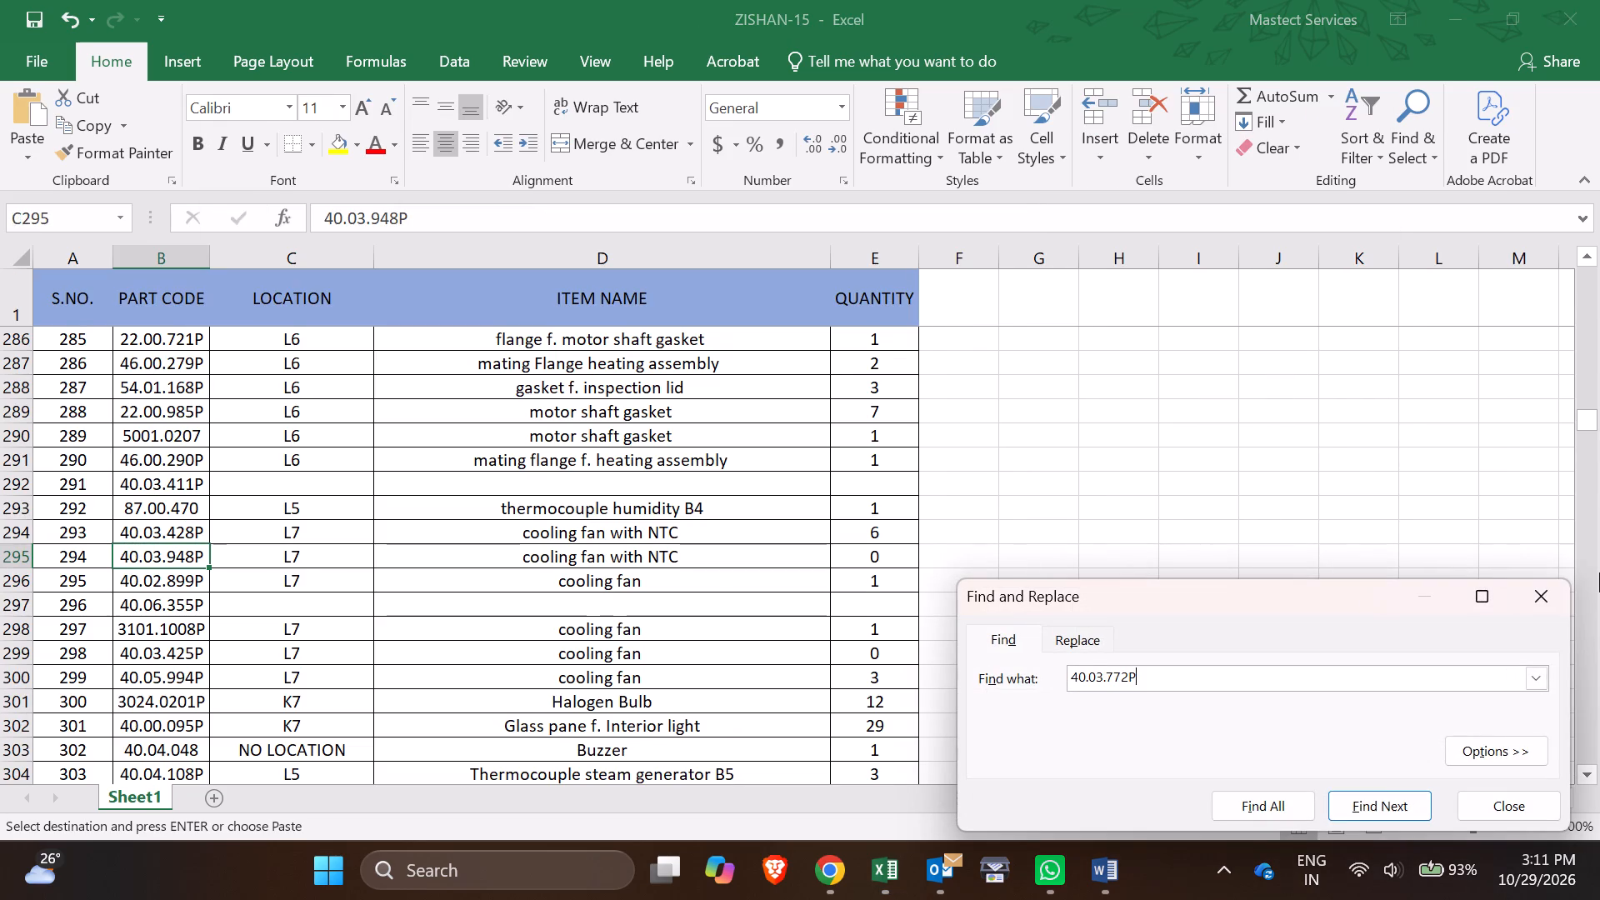
key(Return)
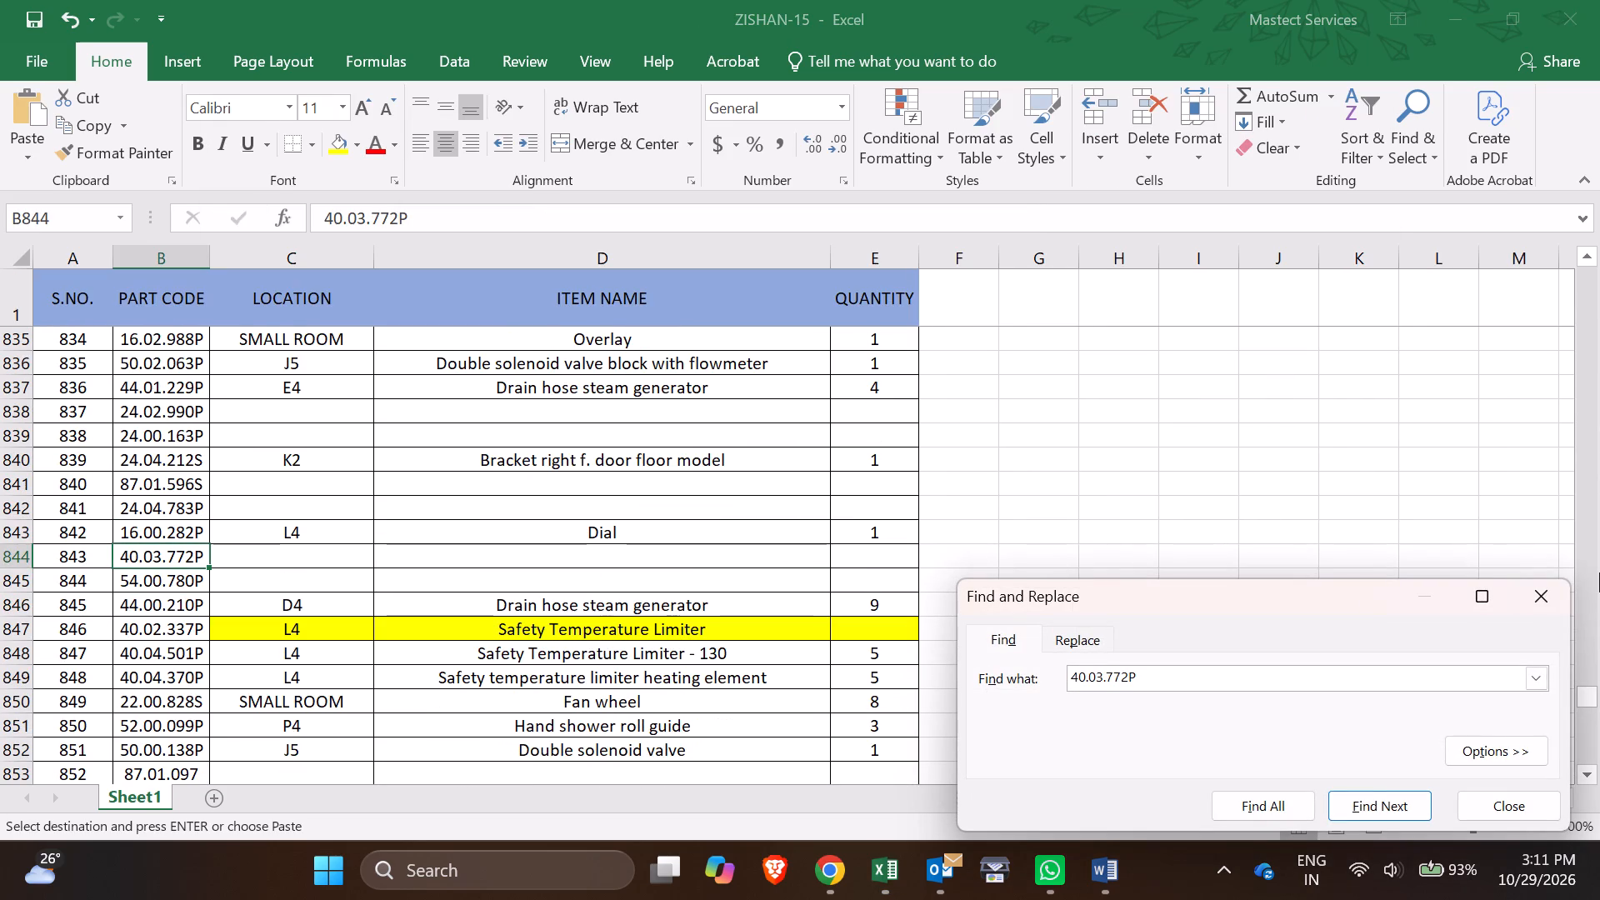
click(1522, 597)
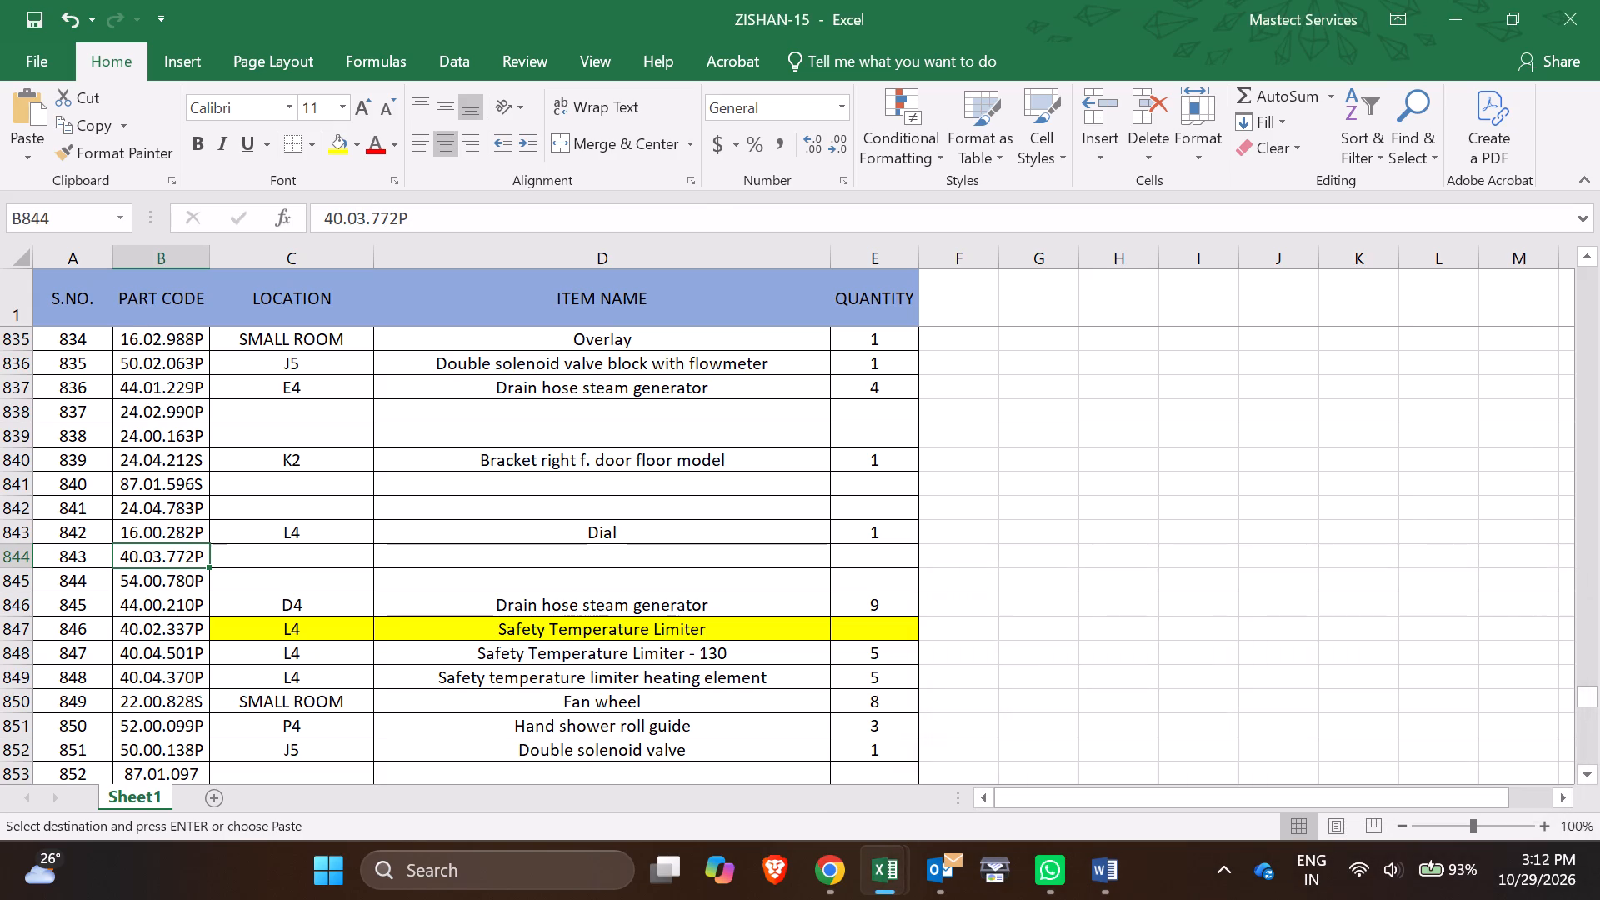
In the parts list, mark 40.03.772P as "Not available in delhi" by filling down the remark above, and save the workbook.
key(alt+Tab)
key(Right)
key(Right)
key(Right)
key(Right)
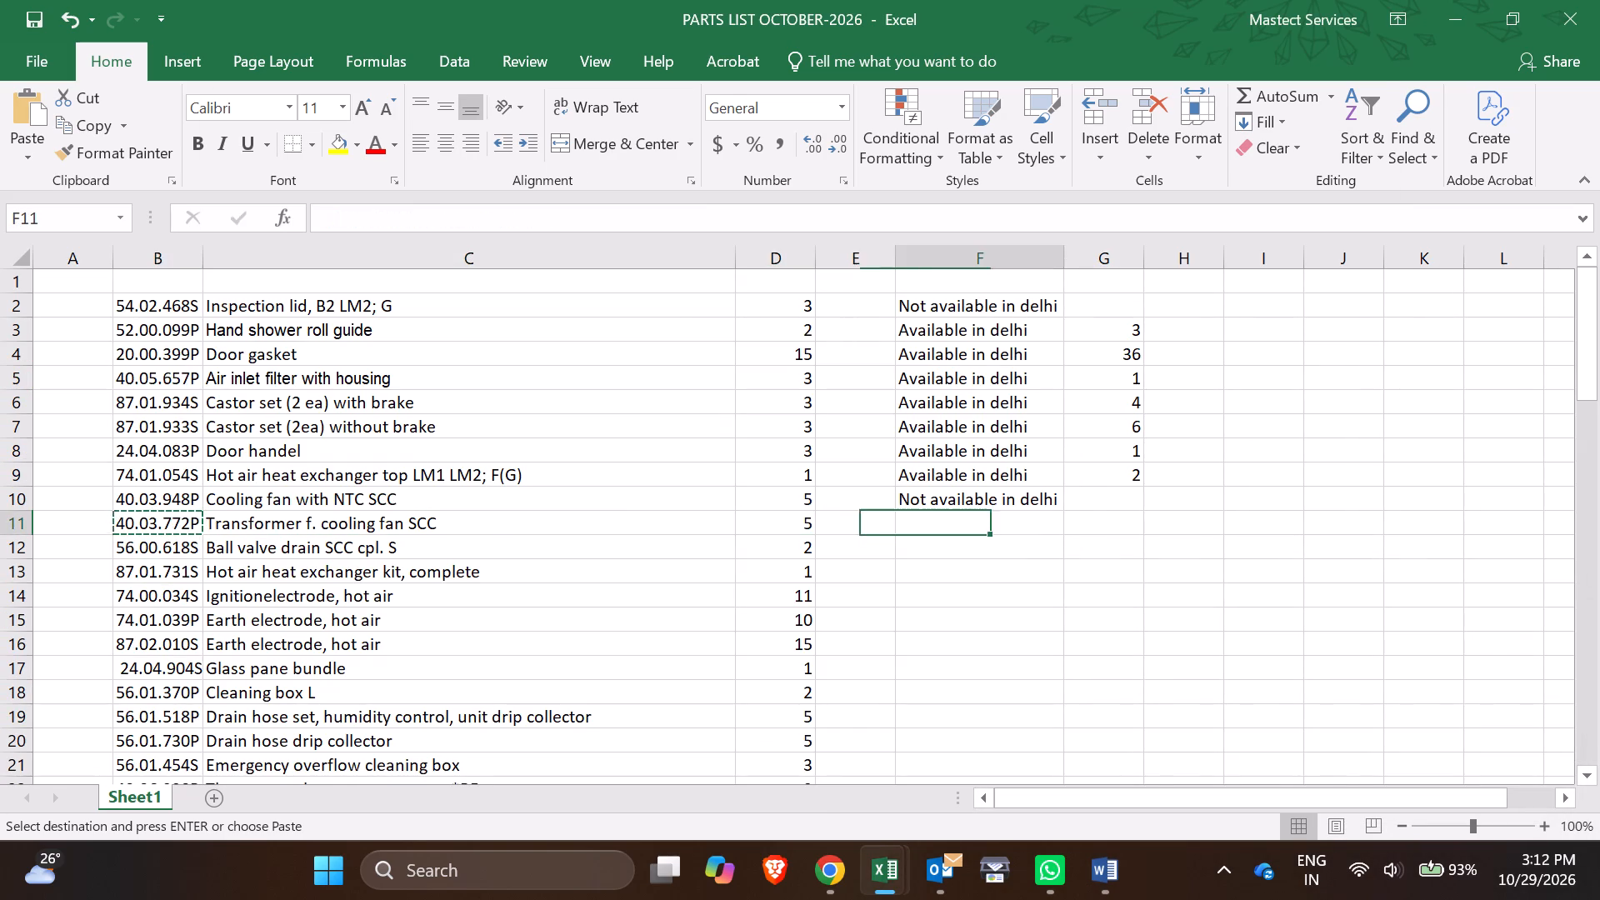
key(ctrl+d)
key(ctrl+s)
key(Return)
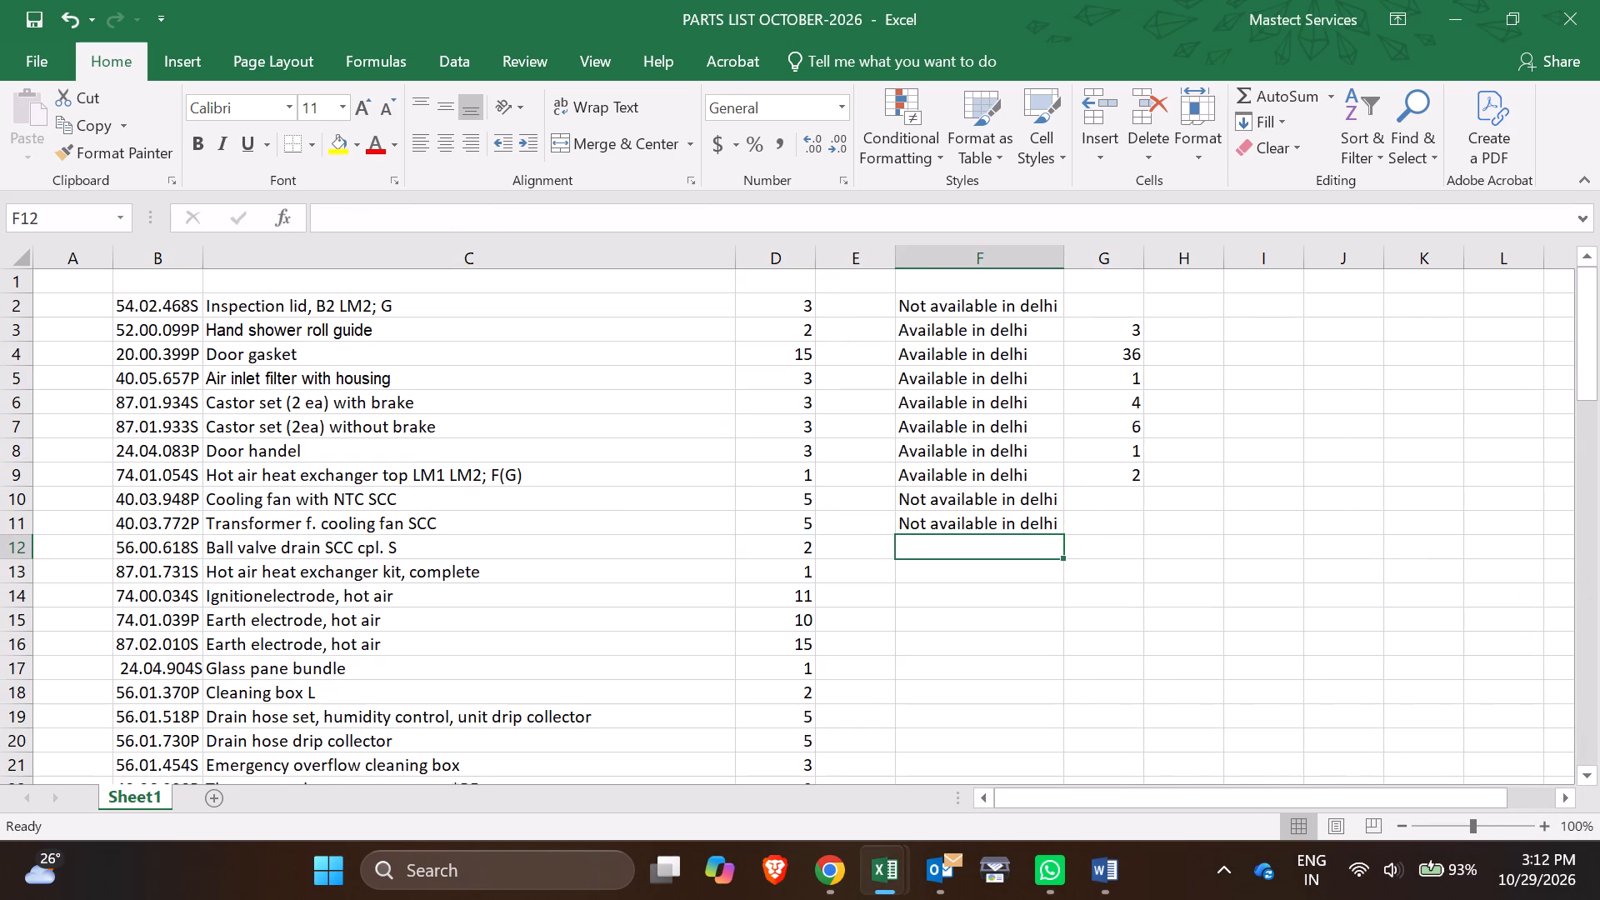
Copy code 56.00.618S of the ball valve drain from the parts list and search the ZISHAN-15 workbook for it.
key(Left)
key(Left)
key(Left)
key(Left)
key(Left)
key(Right)
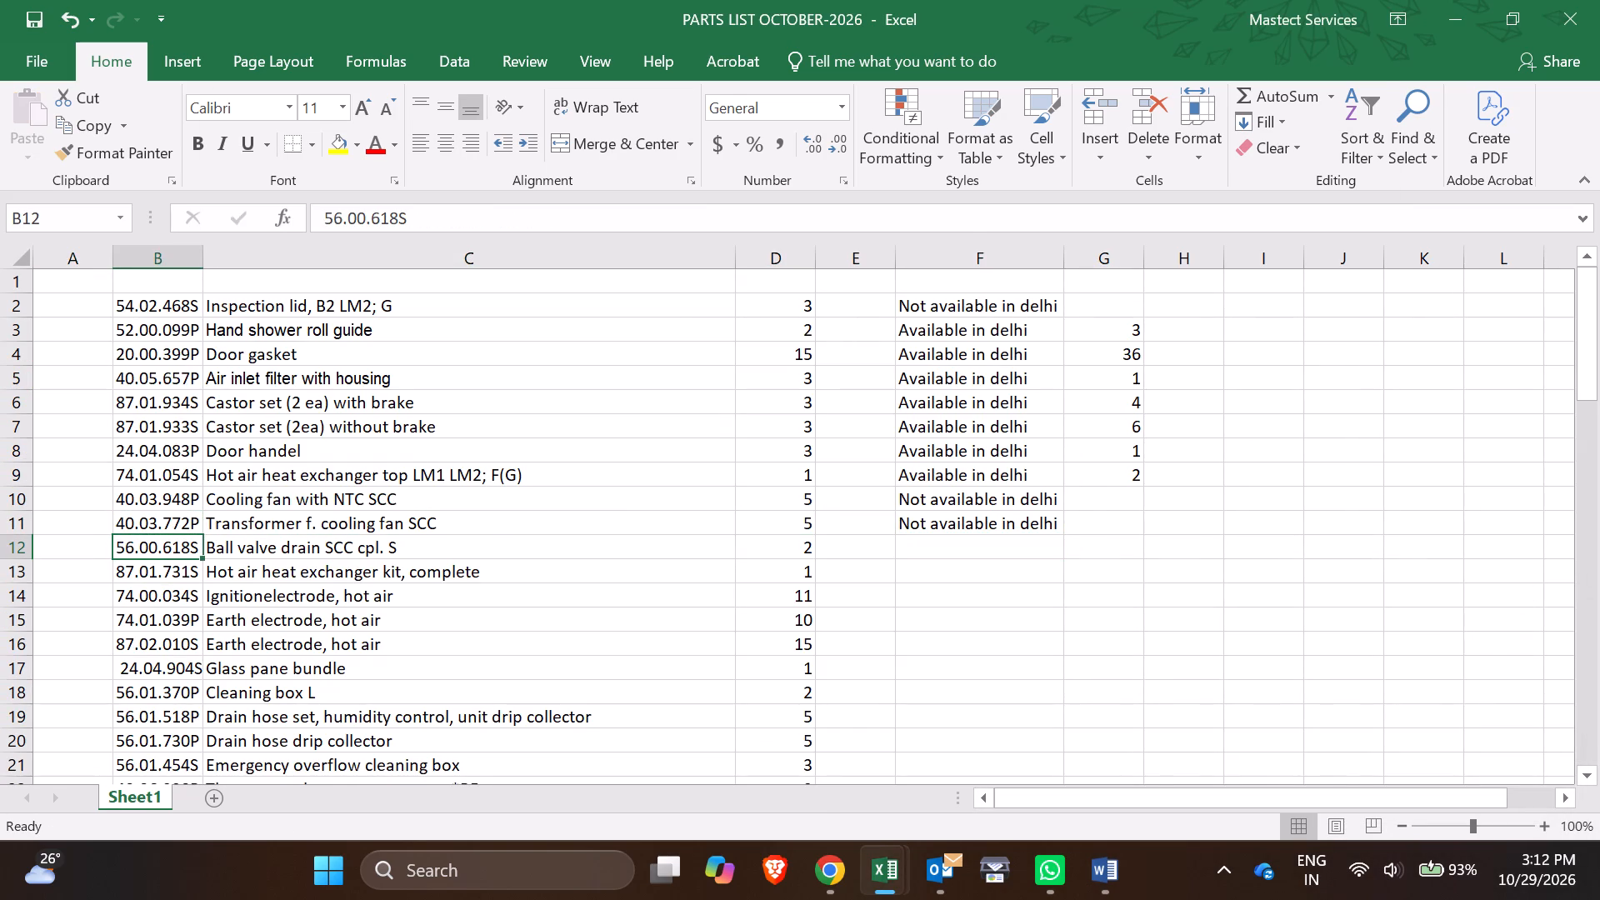
key(ctrl+c)
key(alt+Tab)
key(ctrl+f)
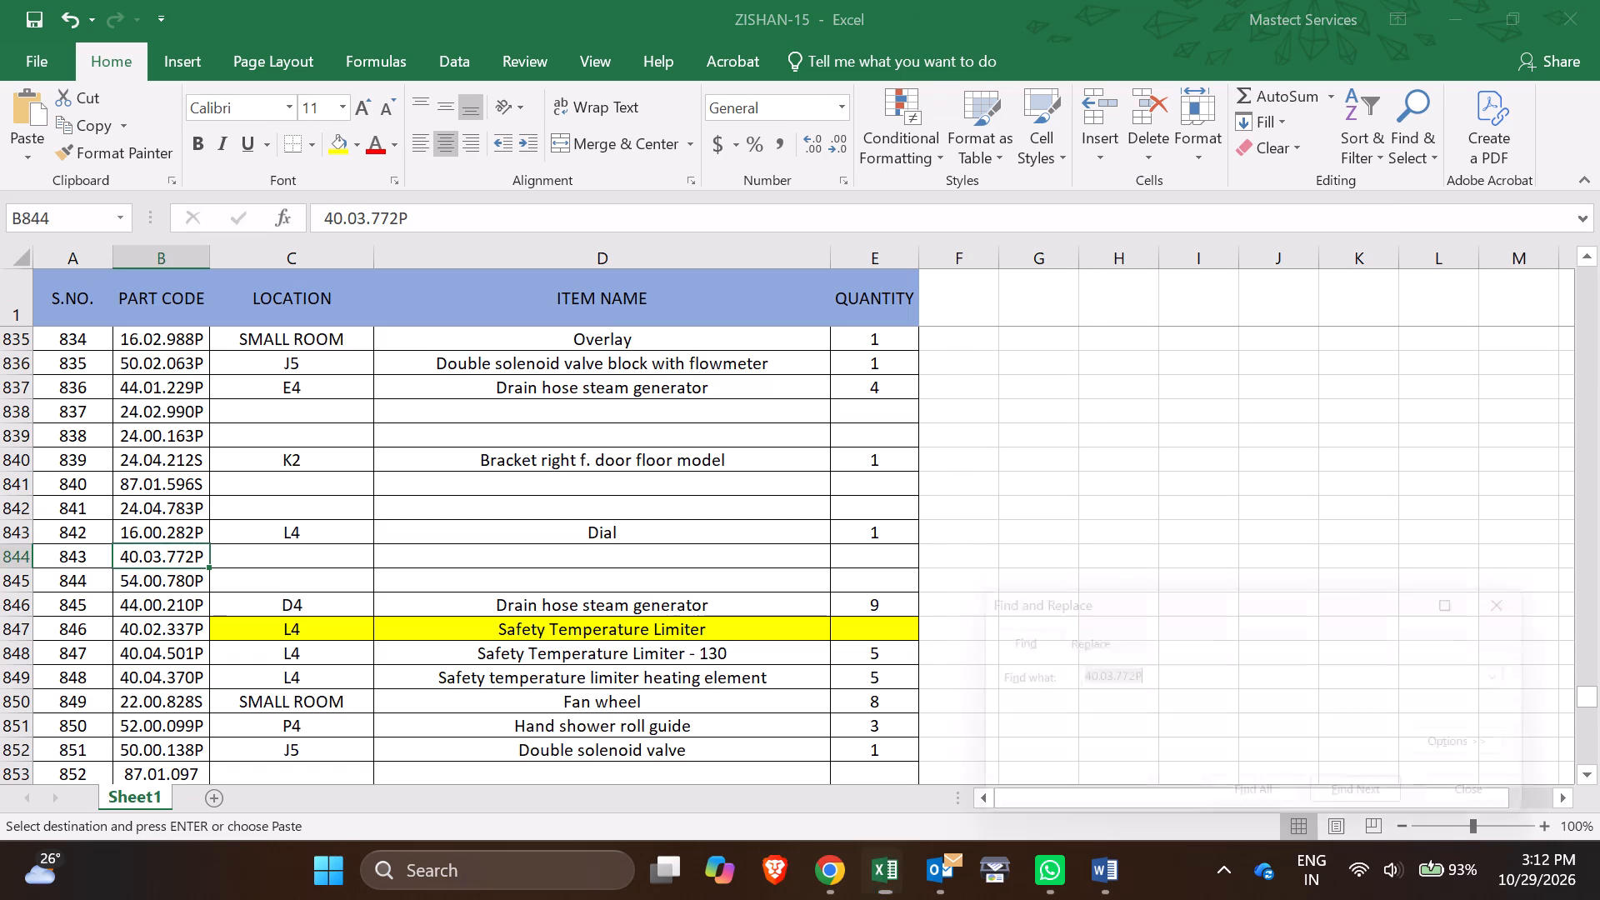
key(BackSpace)
key(ctrl+v)
key(Return)
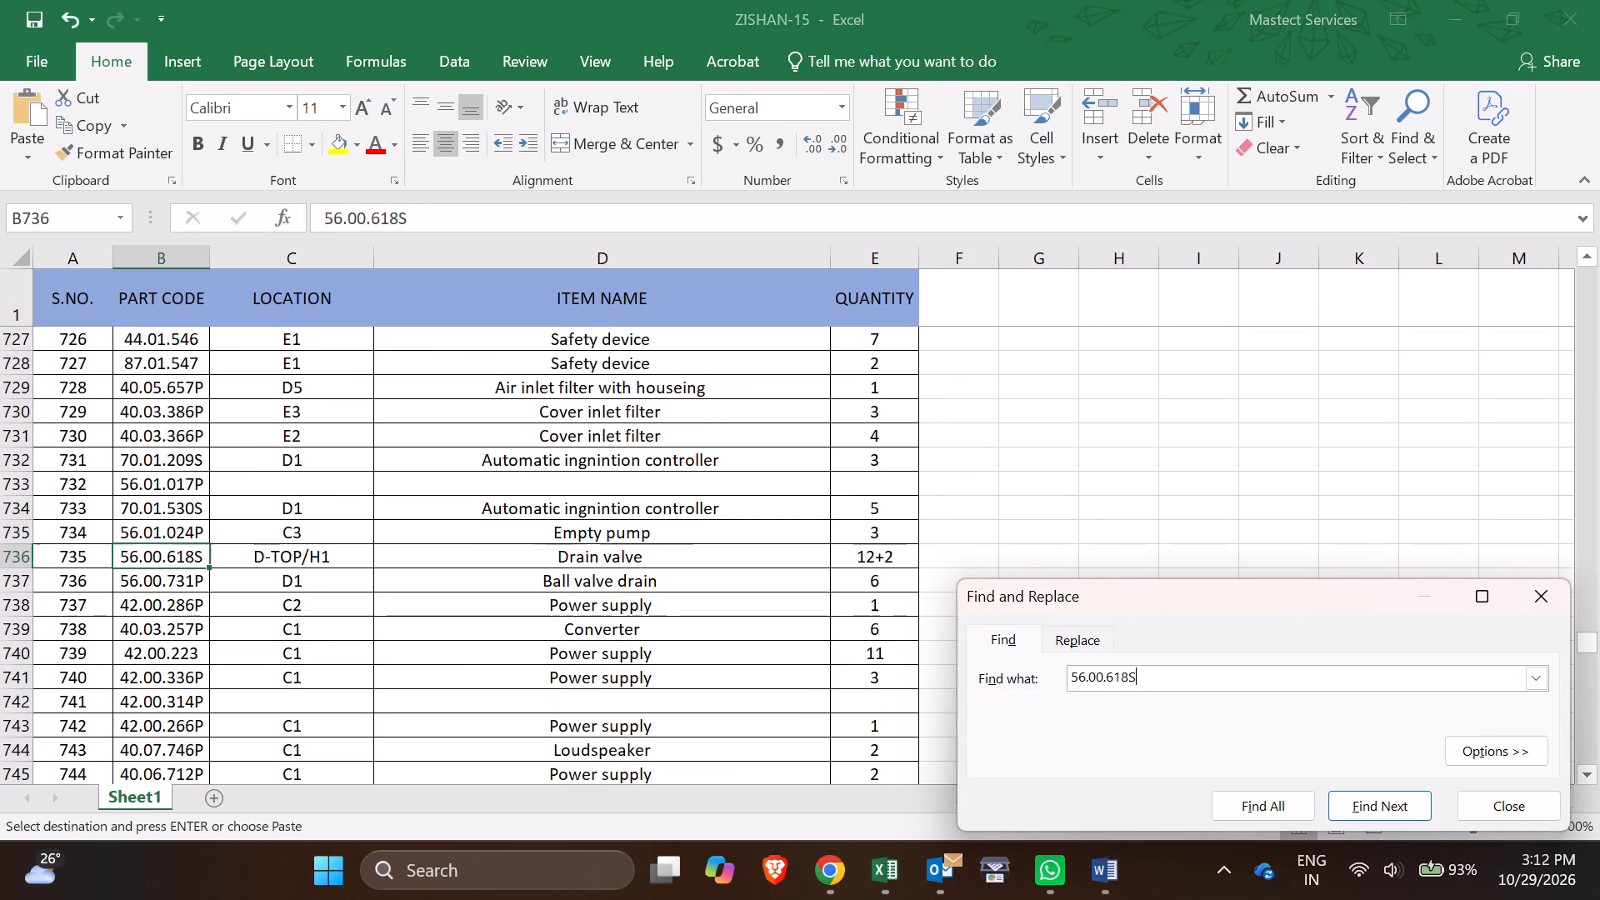
key(Return)
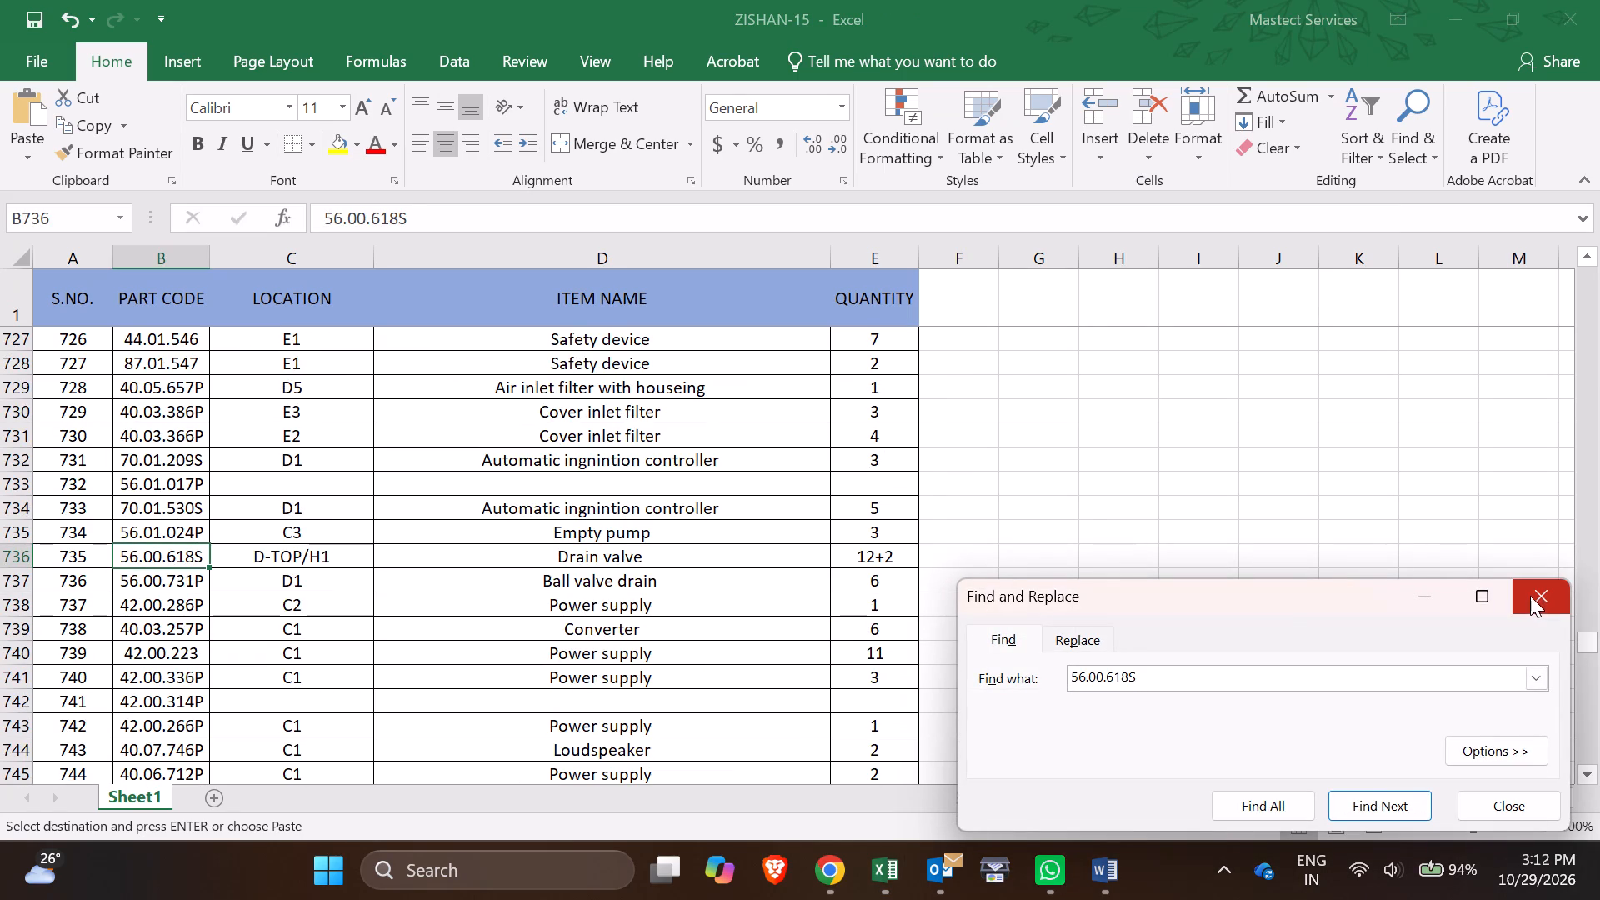
click(1530, 597)
In the parts list, mark 56.00.618S as "Available in delhi" with a combined stock quantity of 14 and save the workbook.
key(alt+Tab)
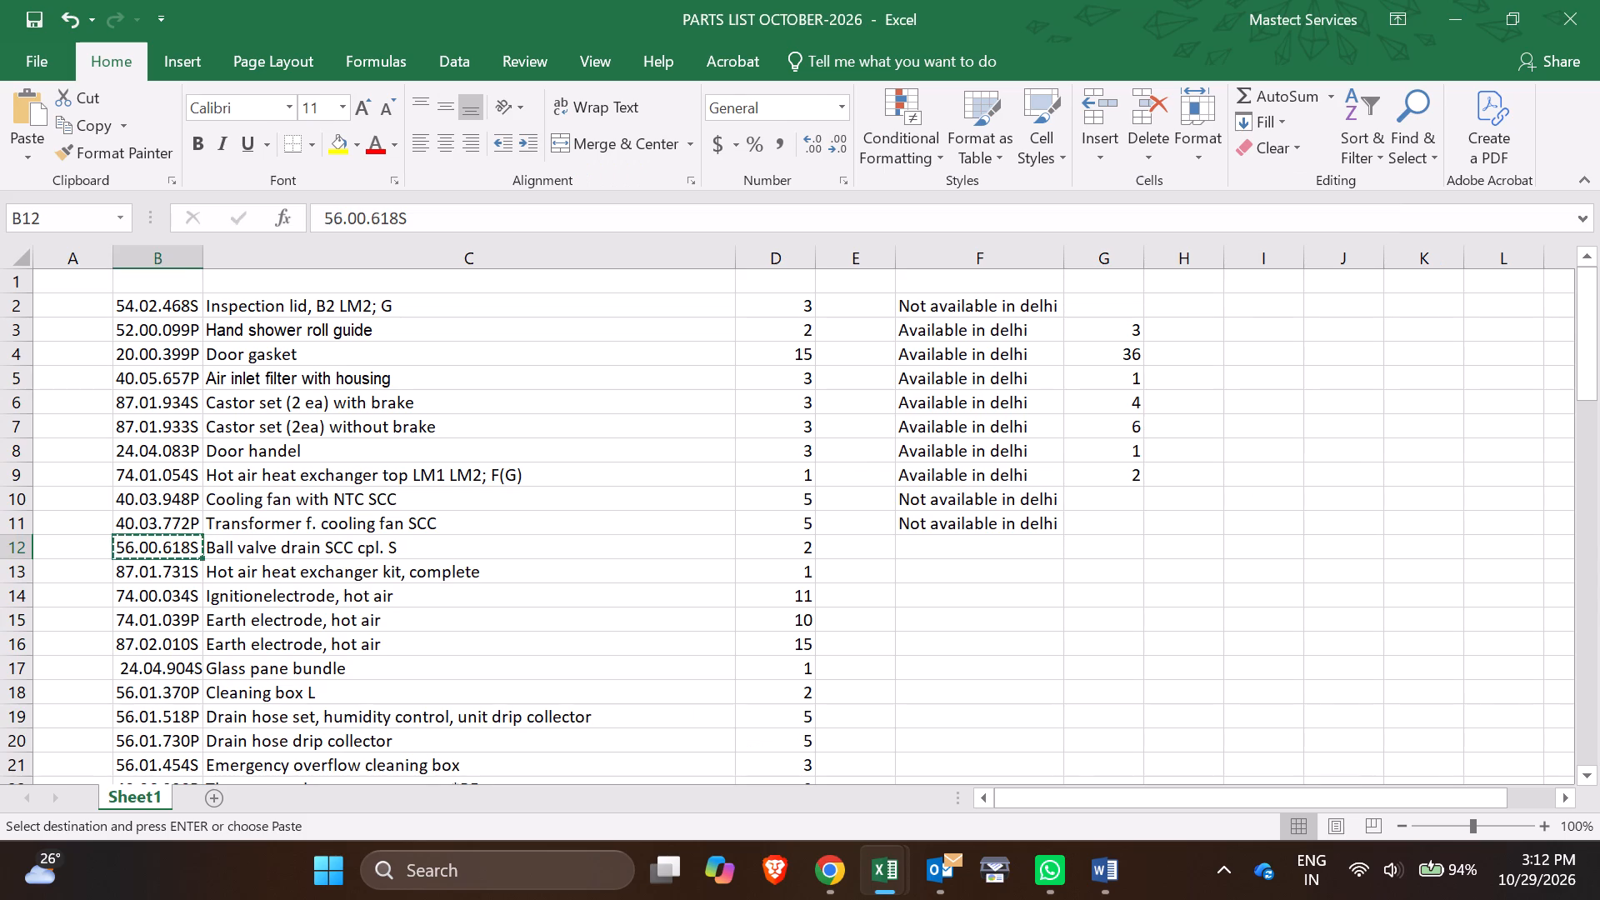
key(Right)
key(Right)
key(Right)
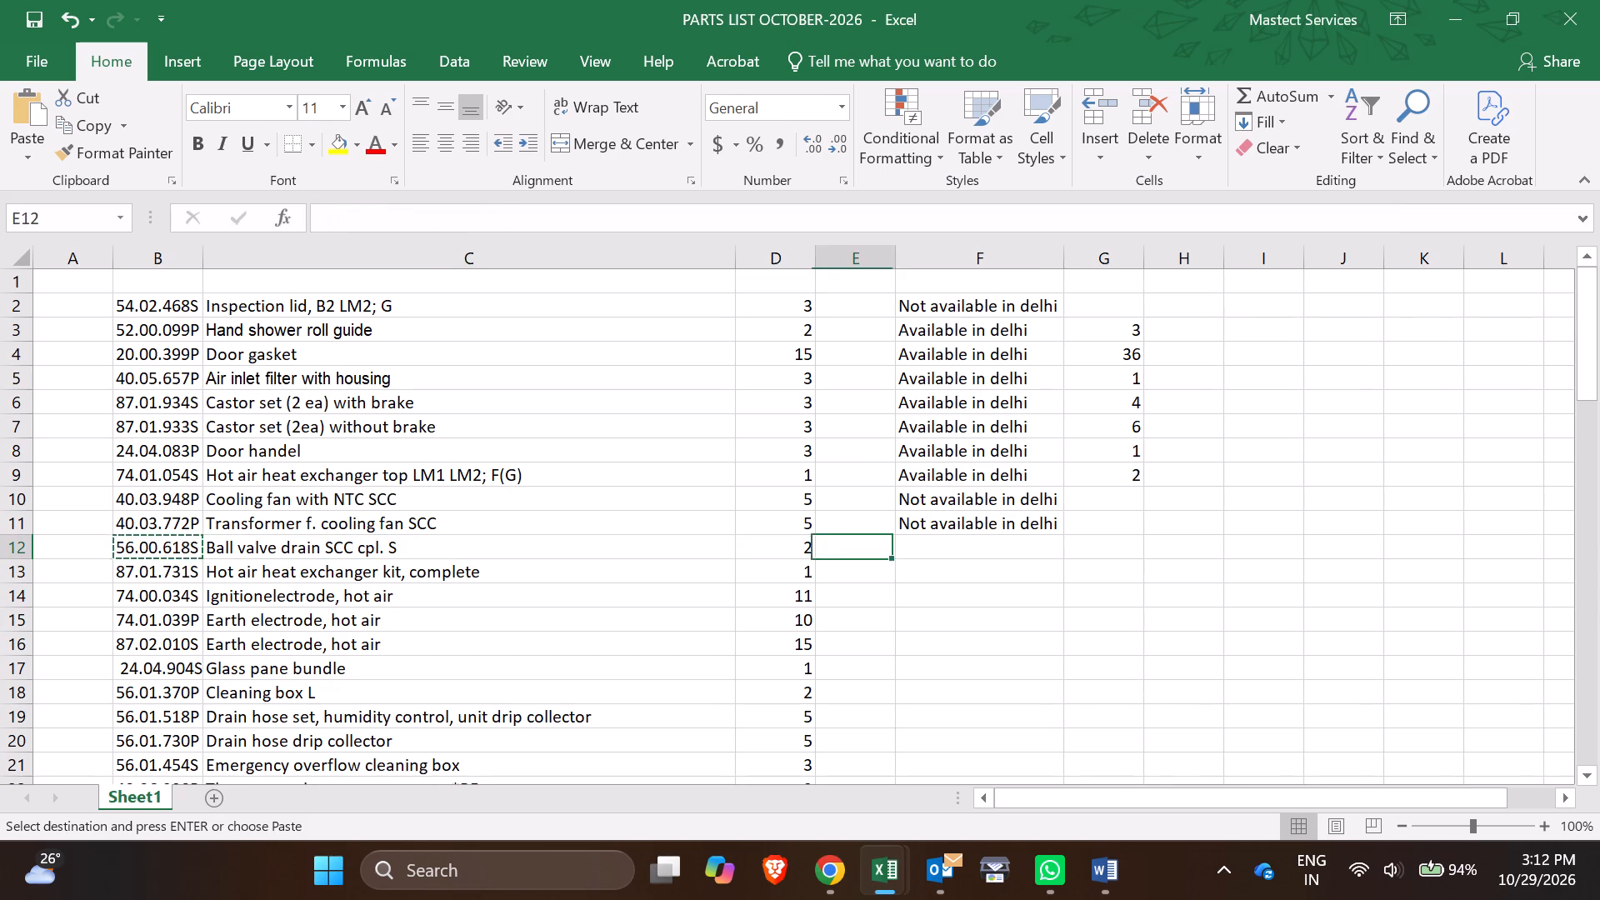
key(Right)
key(shift+a)
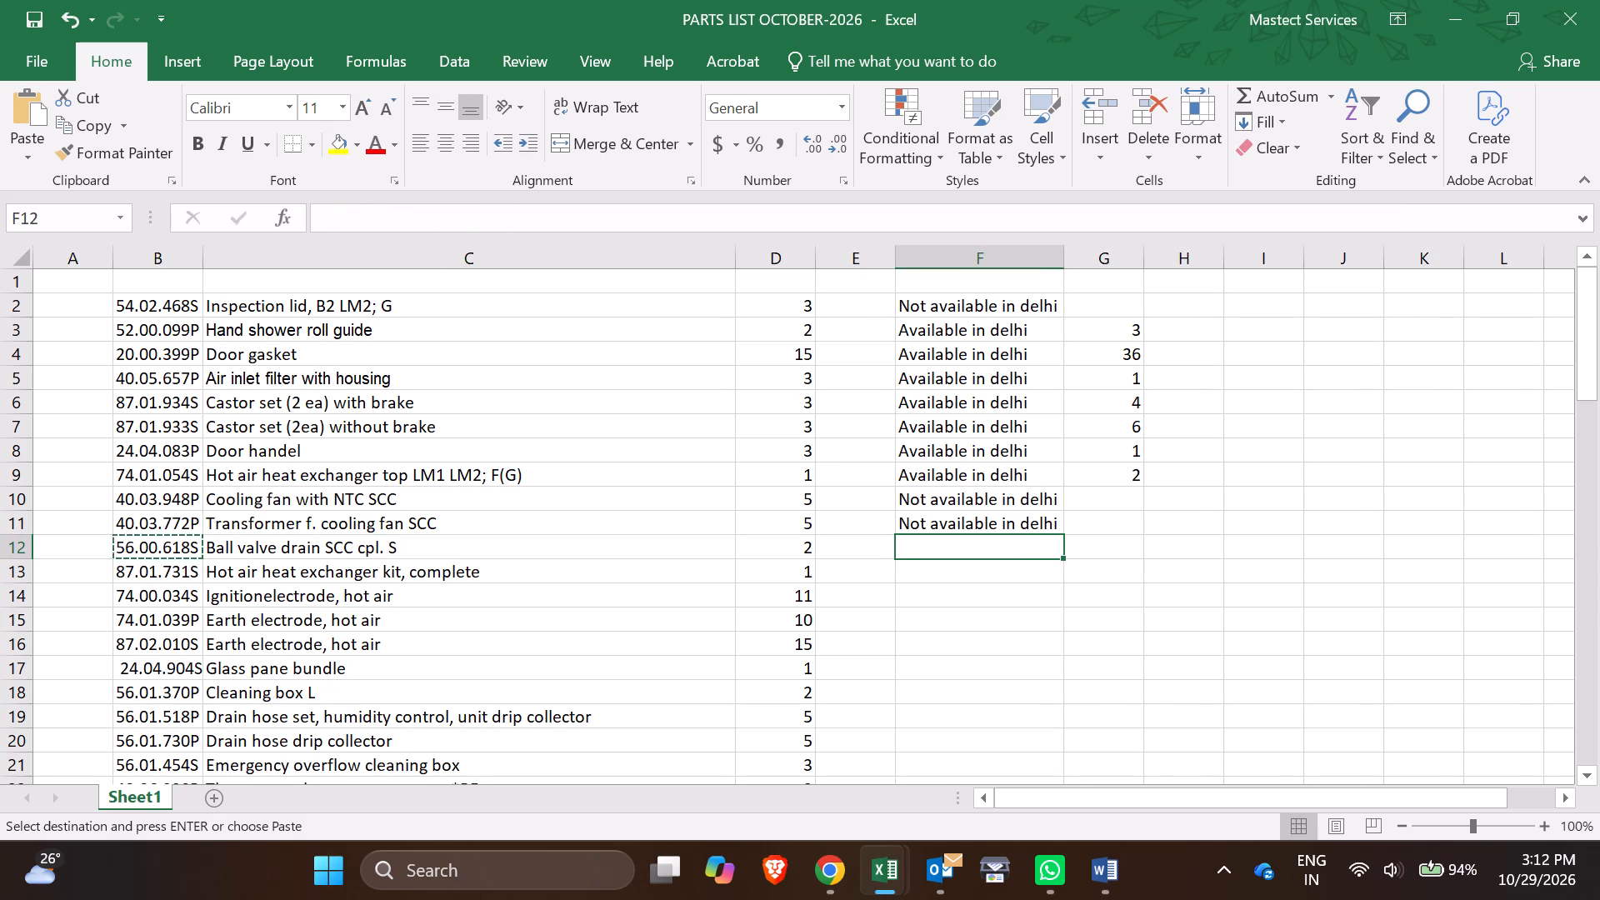
key(Return)
key(Up)
key(Right)
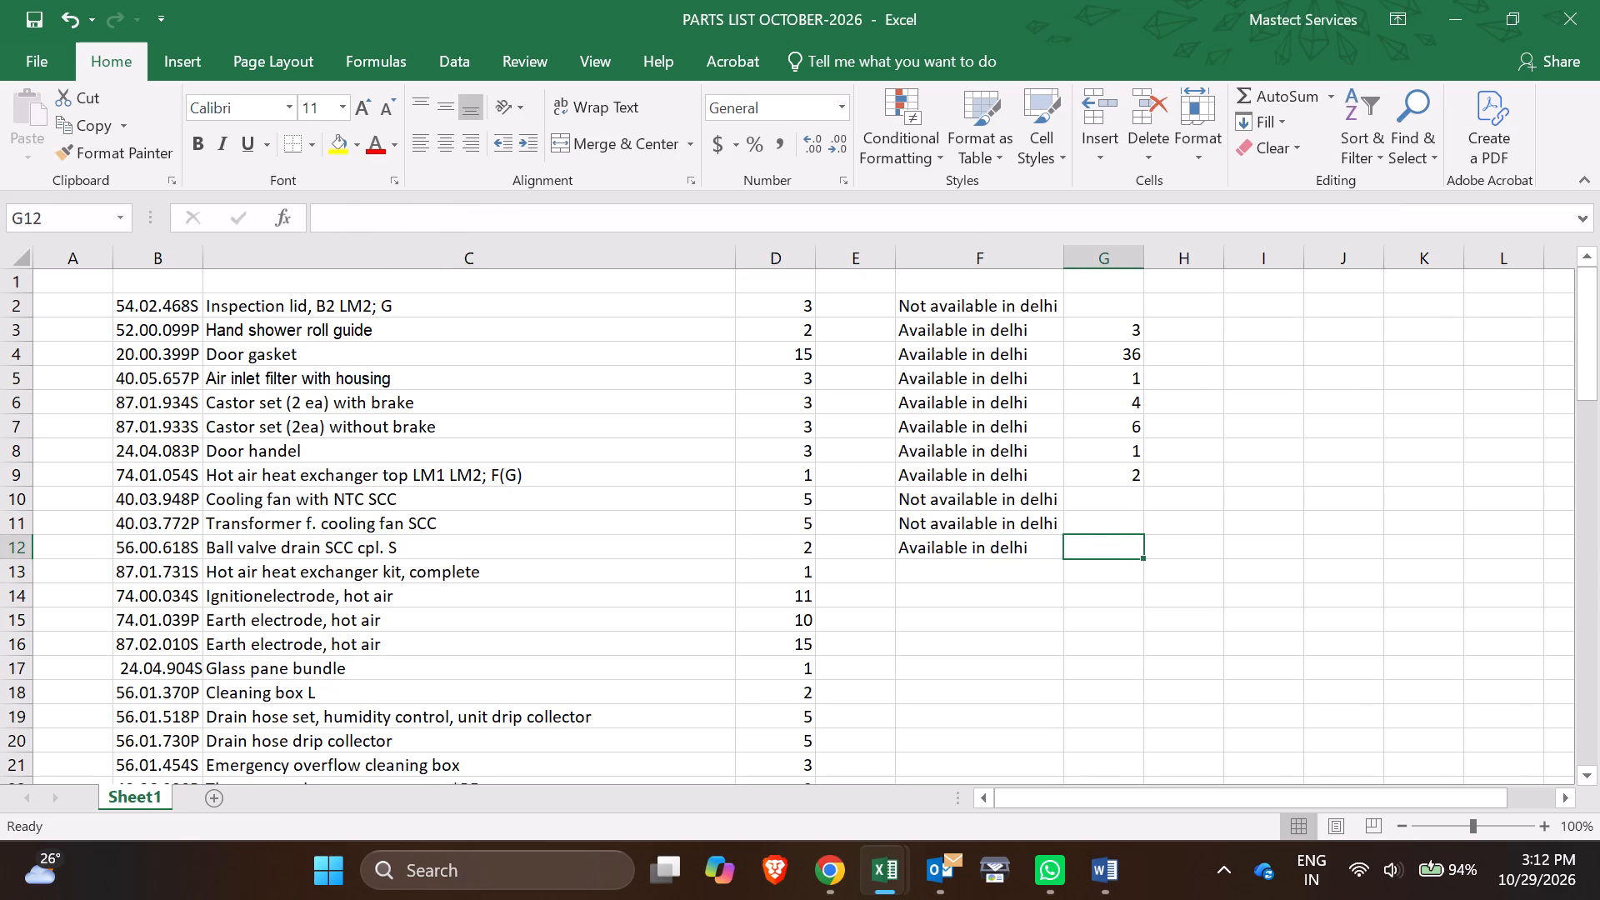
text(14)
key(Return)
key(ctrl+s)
Go to code 87.01.731S of the hot air heat exchanger kit in the parts list.
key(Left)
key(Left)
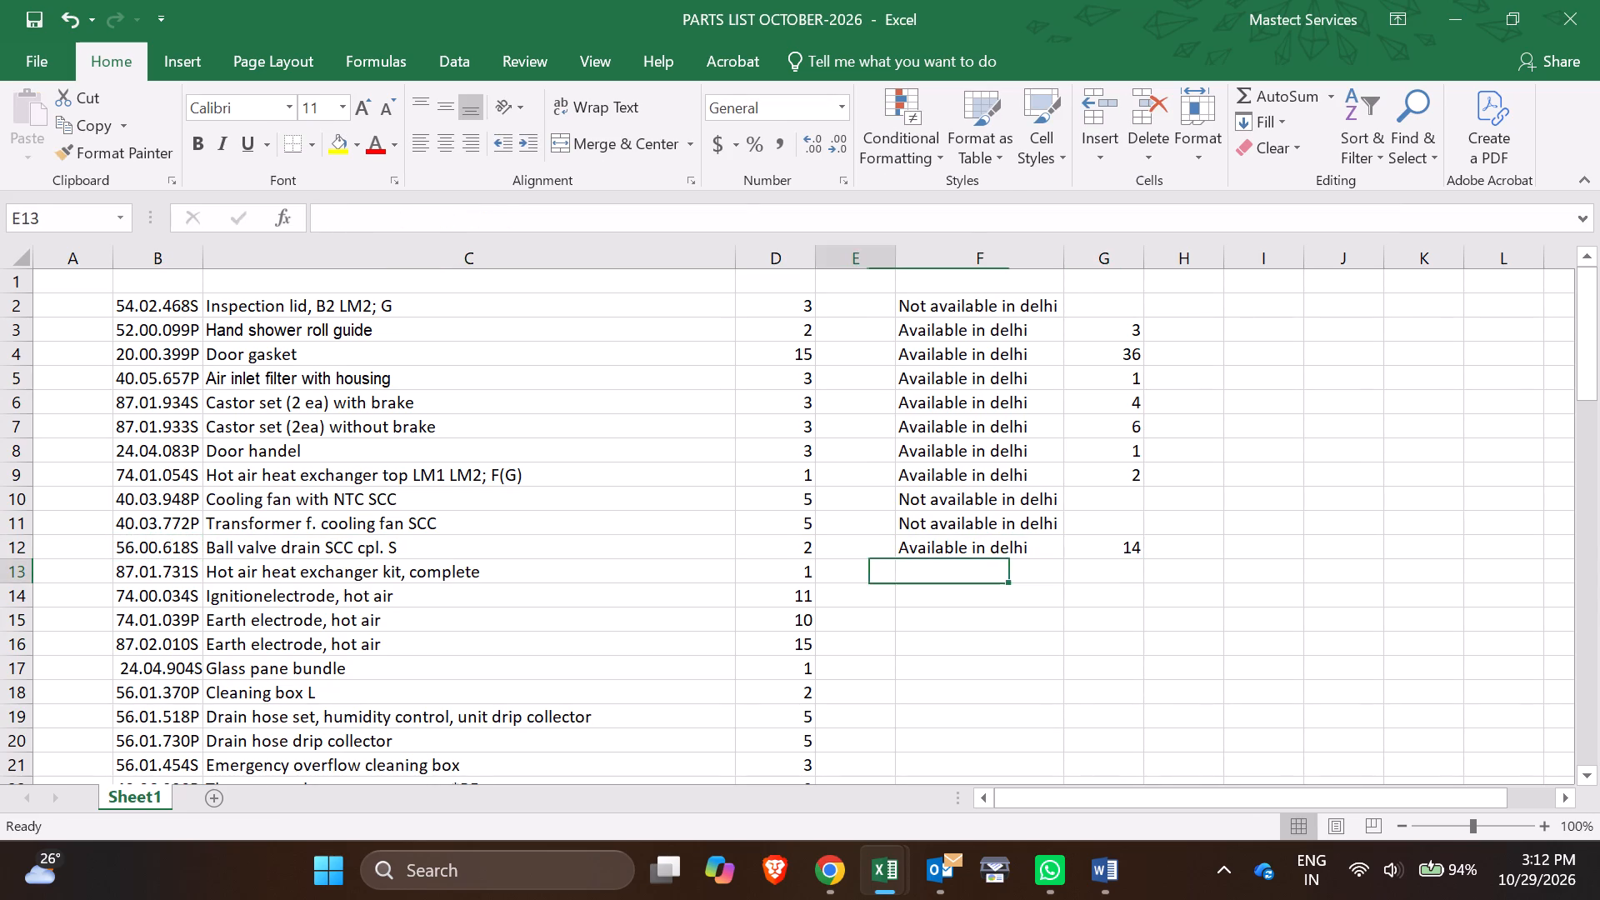
Return to code 87.01.731S in the parts list, save the PARTS LIST OCTOBER-2026 workbook and close it.
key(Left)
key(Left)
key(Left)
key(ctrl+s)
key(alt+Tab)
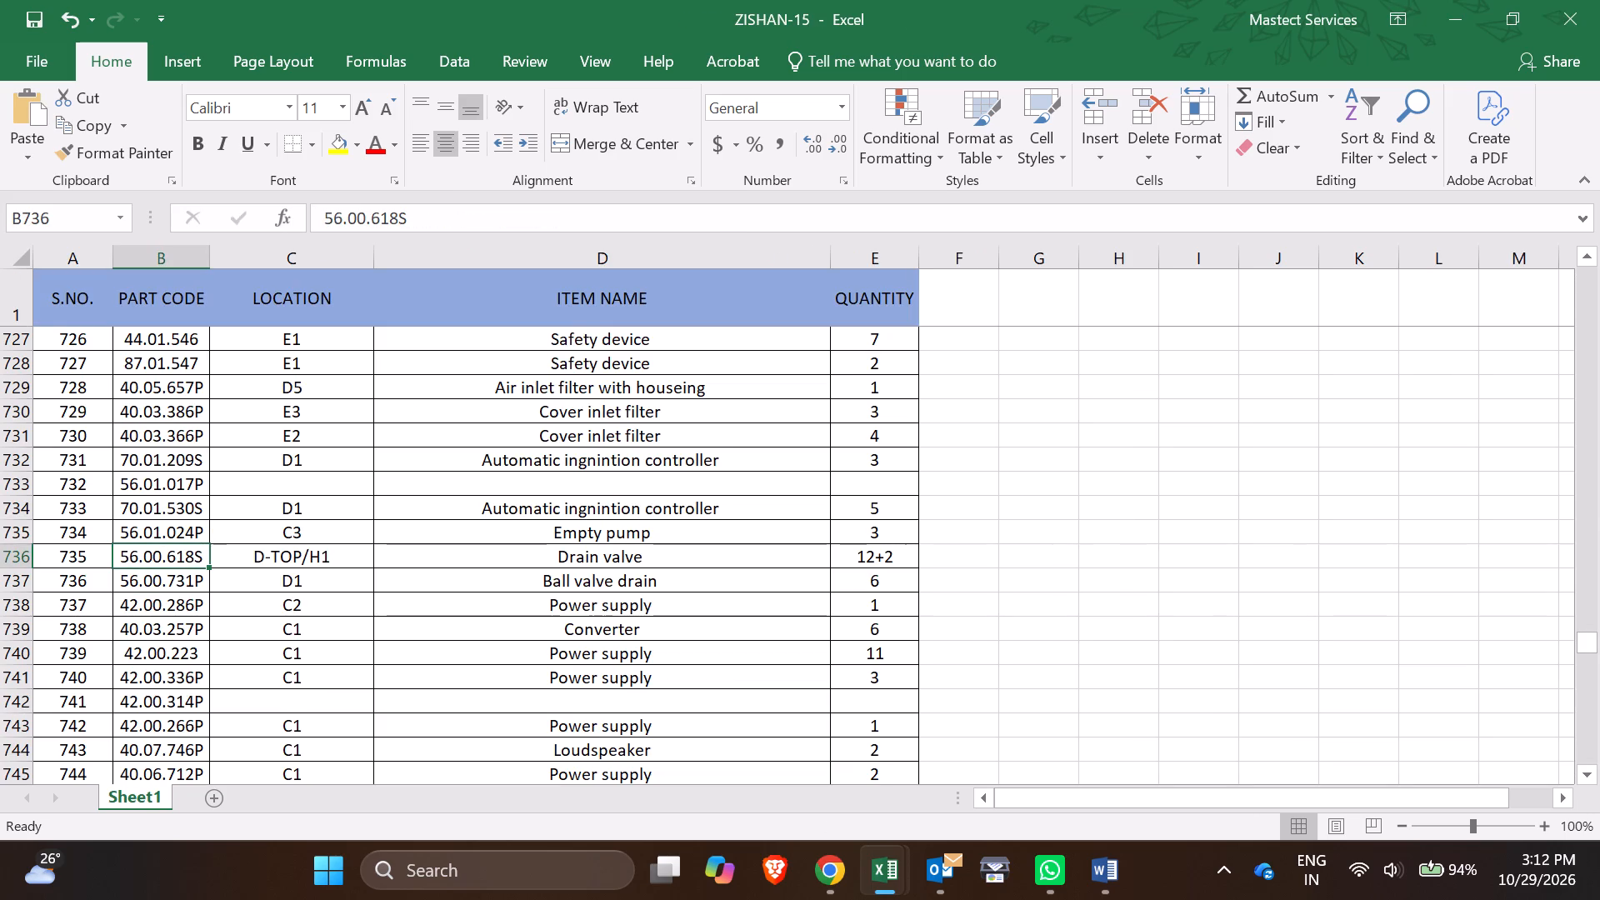
scroll(938, 509, down, 1)
key(alt+Tab)
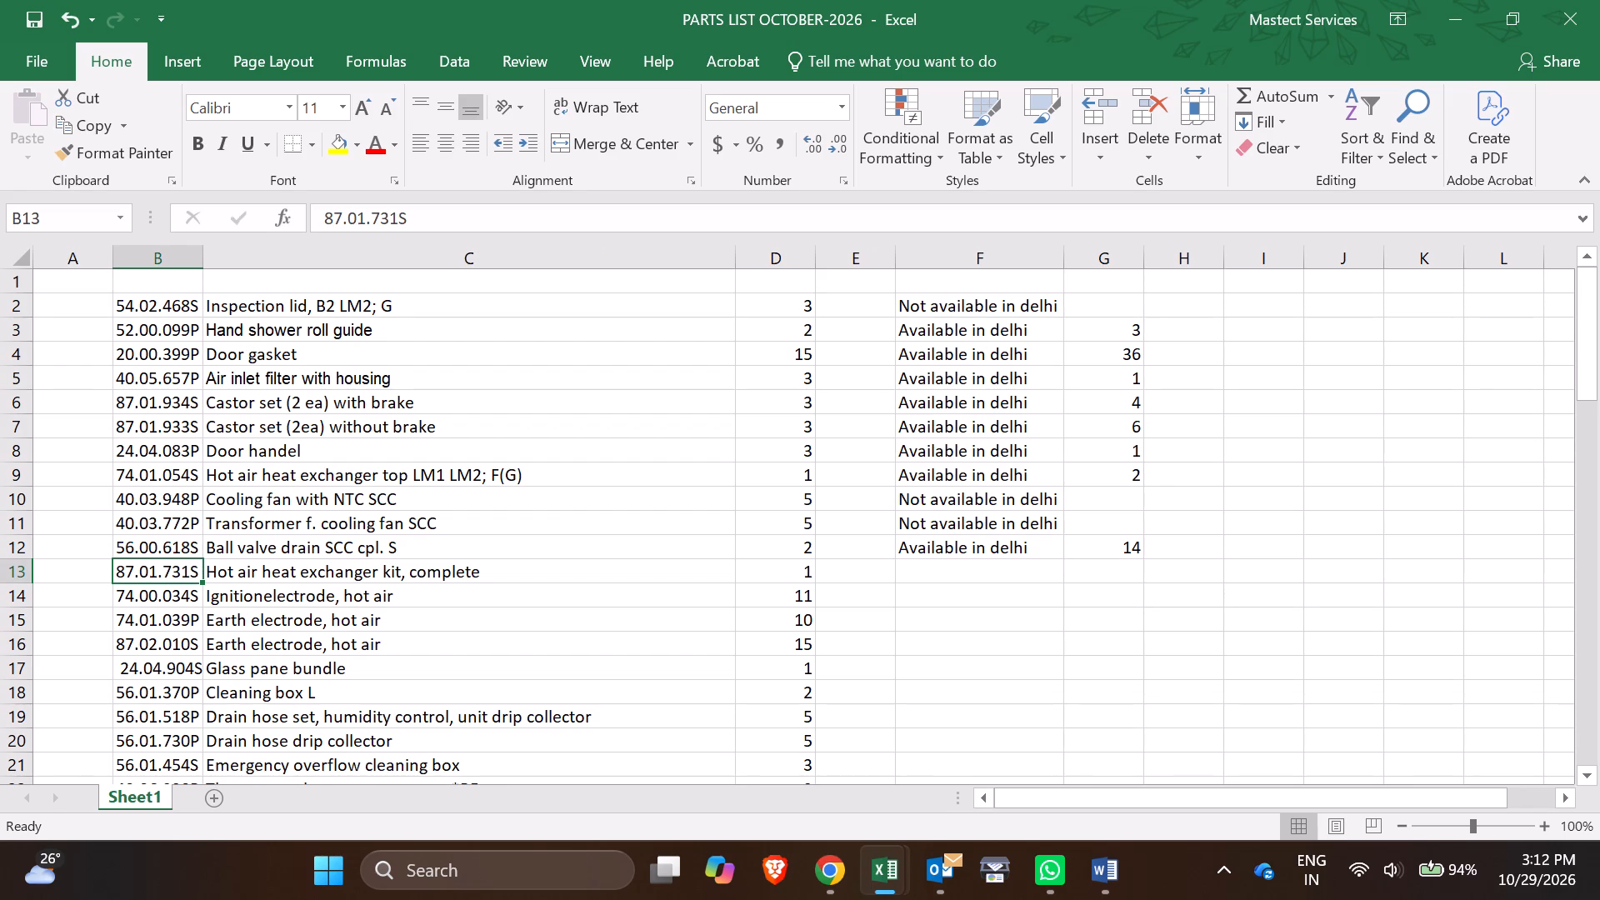
key(ctrl+s)
key(ctrl+s)
key(ctrl+s)
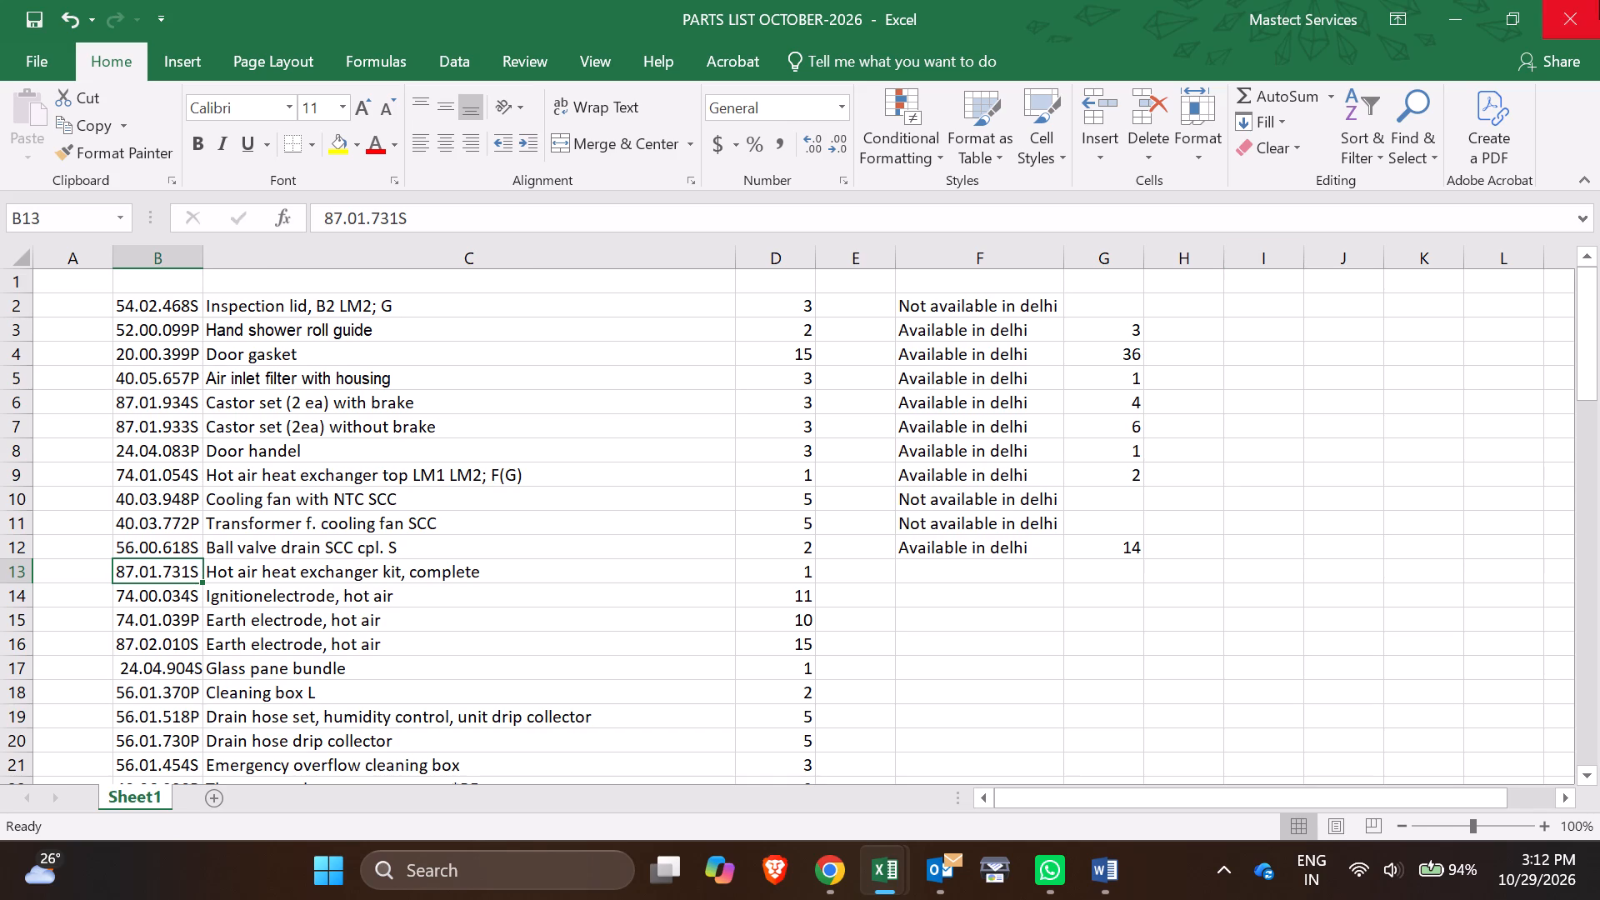